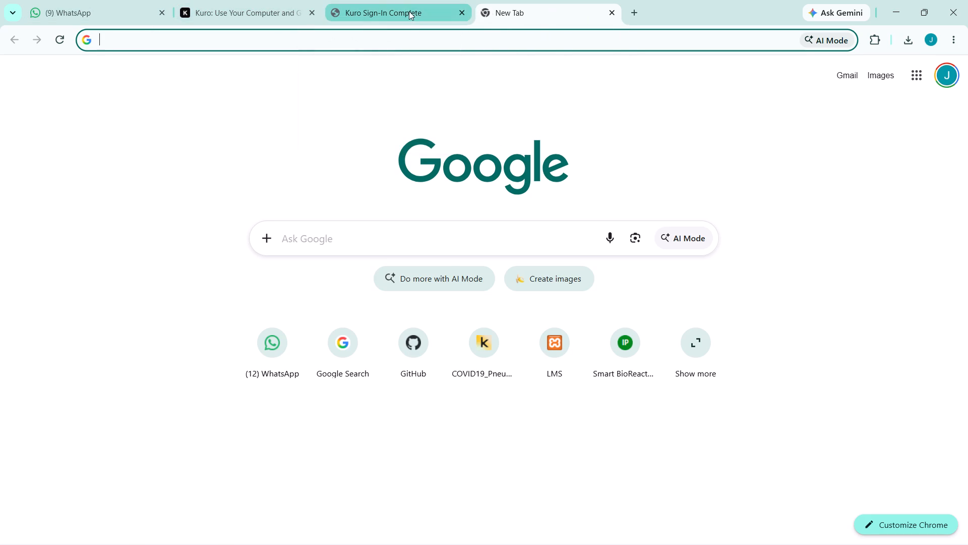
Open the agricultureai.online website.
{"action": "type", "text": "agr"}
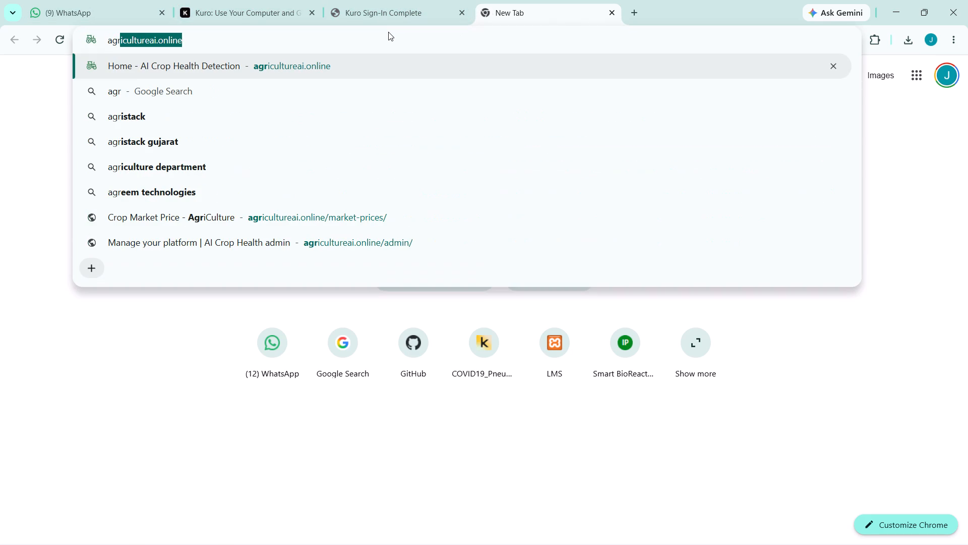
{"action": "key", "text": "Return"}
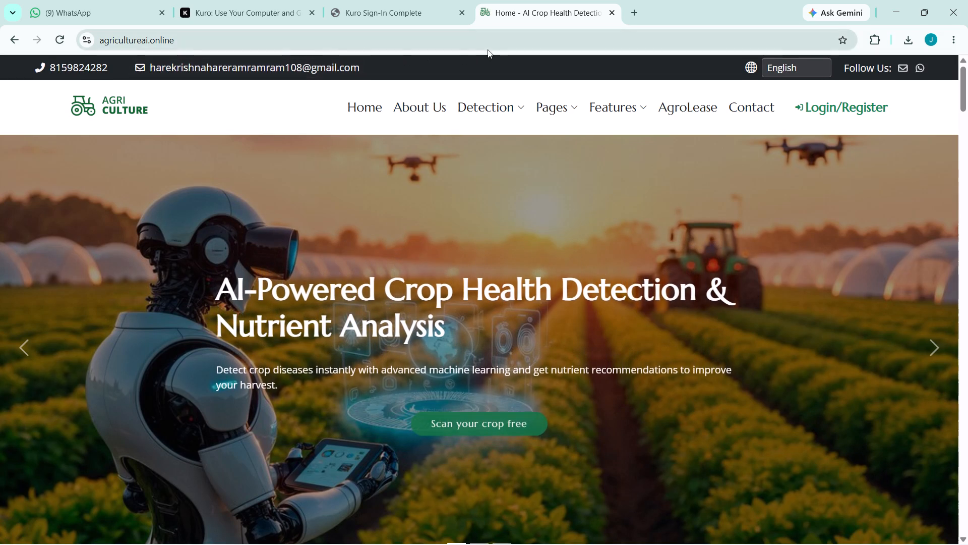
Open the Market Price page under Features and look through the crop price listings.
{"action": "left_click", "coordinate": [631, 108]}
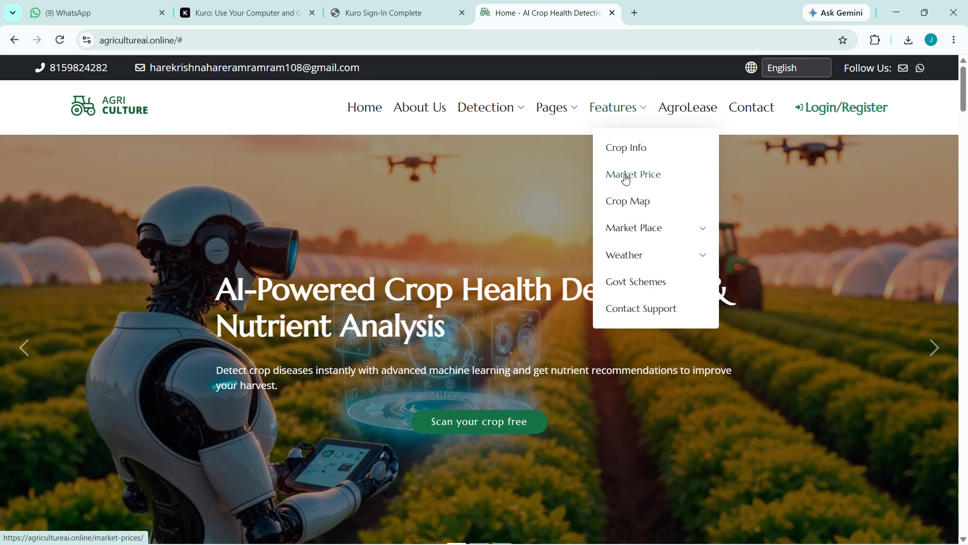
{"action": "left_click", "coordinate": [624, 174]}
{"action": "scroll", "coordinate": [544, 288], "scroll_direction": "down", "scroll_amount": 1}
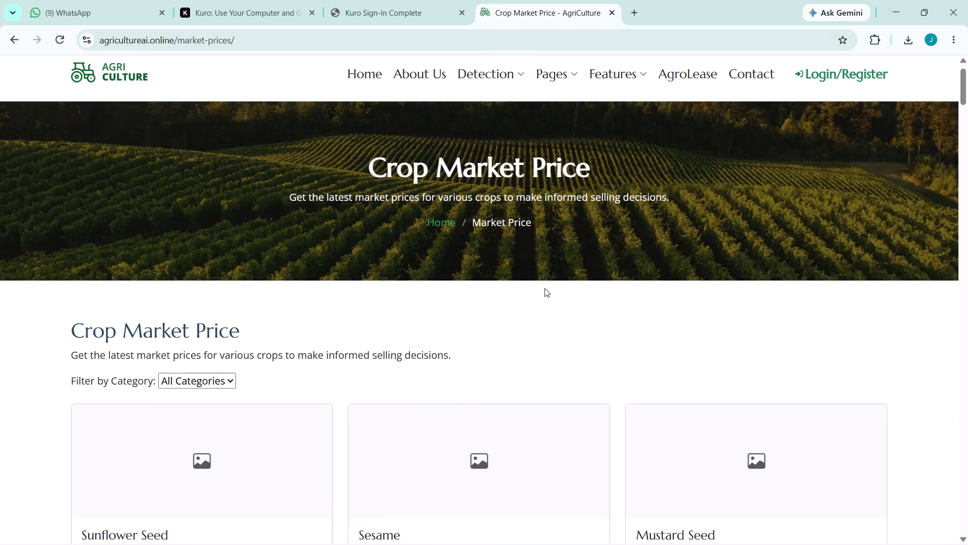
{"action": "scroll", "coordinate": [544, 288], "scroll_direction": "down", "scroll_amount": 12}
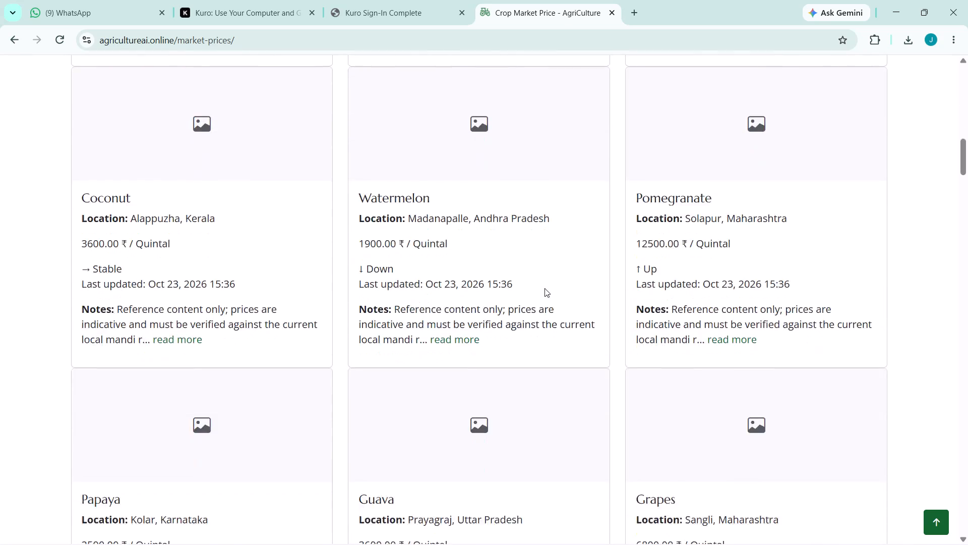
{"action": "scroll", "coordinate": [544, 288], "scroll_direction": "down", "scroll_amount": 9}
{"action": "scroll", "coordinate": [544, 288], "scroll_direction": "up", "scroll_amount": 8}
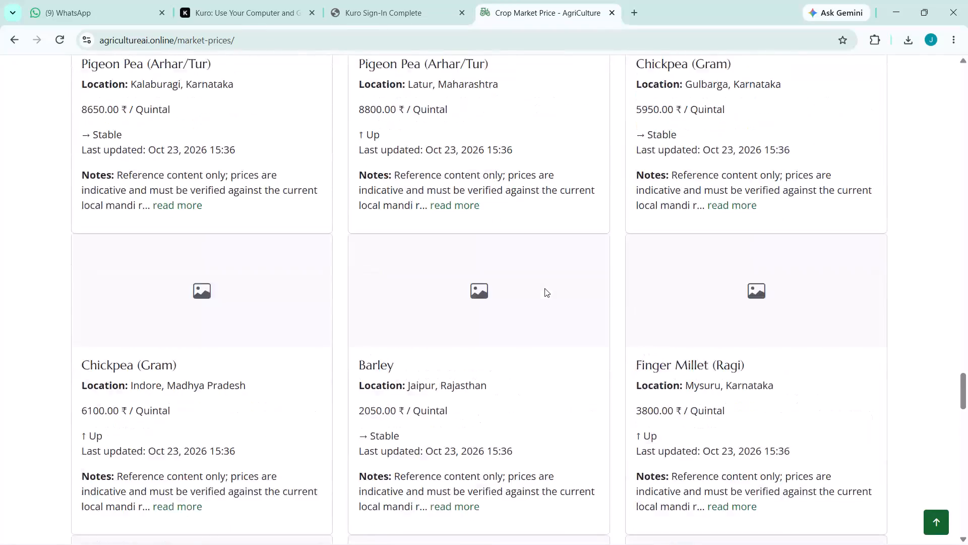
{"action": "scroll", "coordinate": [544, 288], "scroll_direction": "up", "scroll_amount": 11}
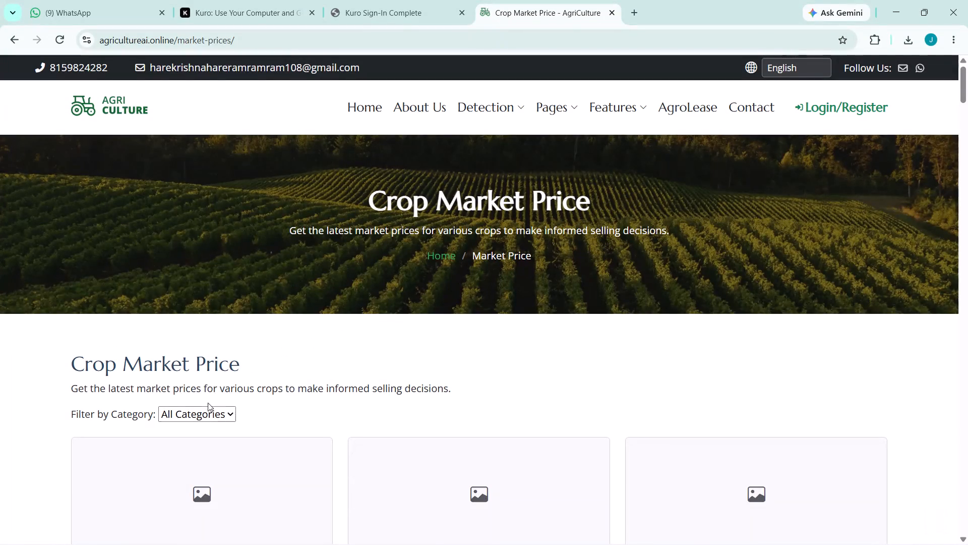
Filter the crop market prices by the Fruits category and review the listed fruit prices.
{"action": "left_click", "coordinate": [208, 414]}
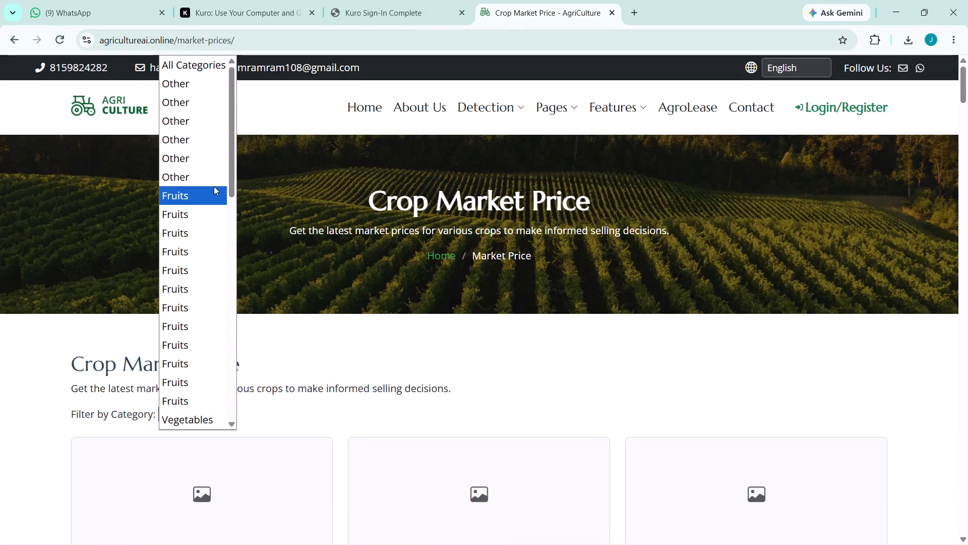
{"action": "left_click", "coordinate": [201, 207]}
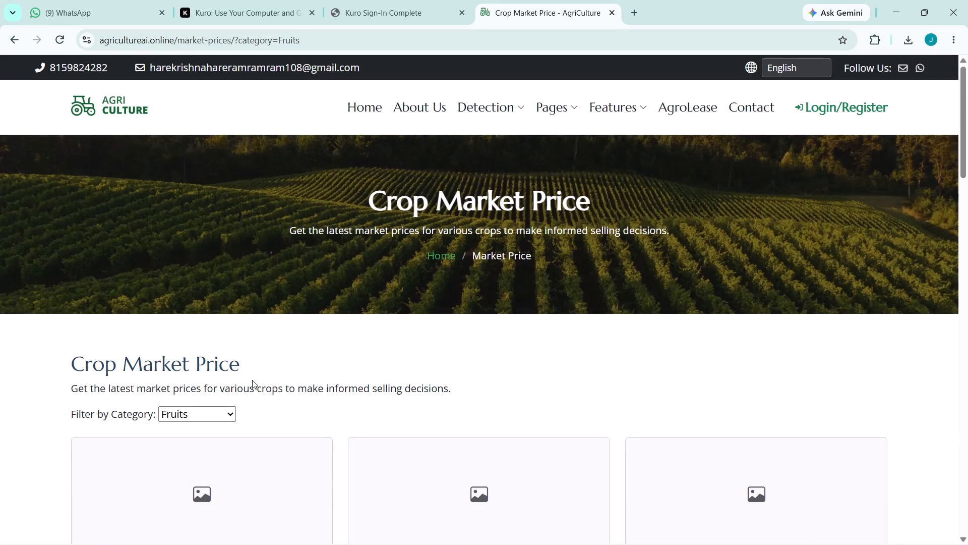
{"action": "scroll", "coordinate": [252, 380], "scroll_direction": "down", "scroll_amount": 3}
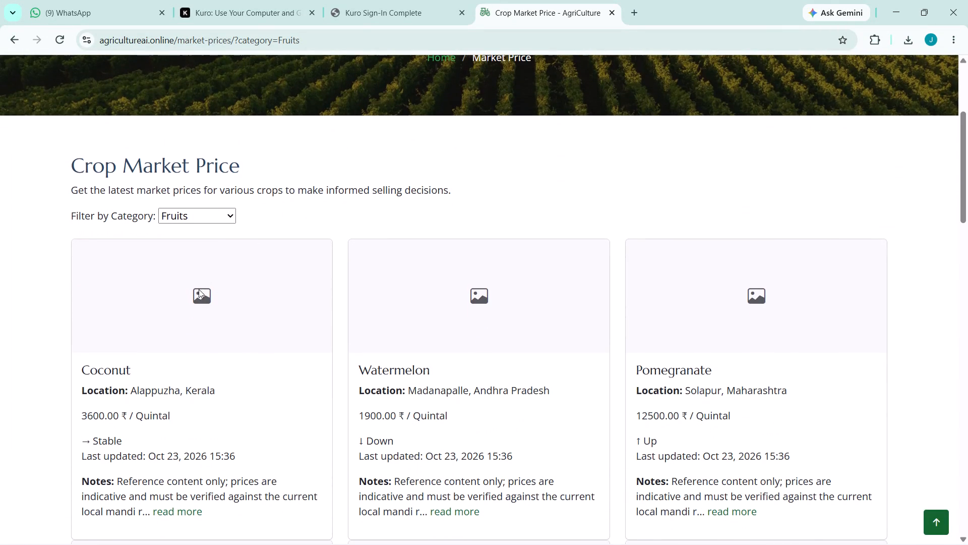
{"action": "left_click", "coordinate": [199, 289]}
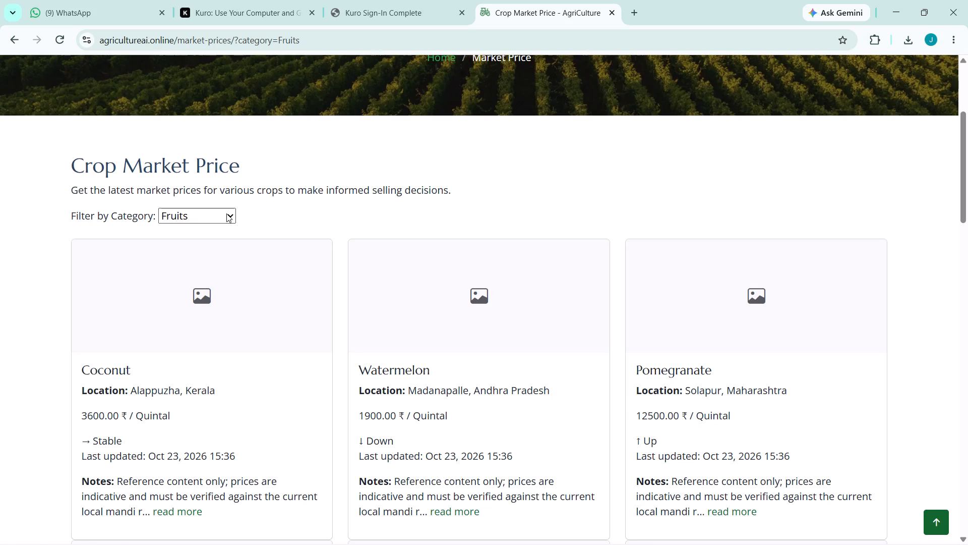
{"action": "scroll", "coordinate": [323, 213], "scroll_direction": "down", "scroll_amount": 13}
{"action": "scroll", "coordinate": [323, 213], "scroll_direction": "up", "scroll_amount": 8}
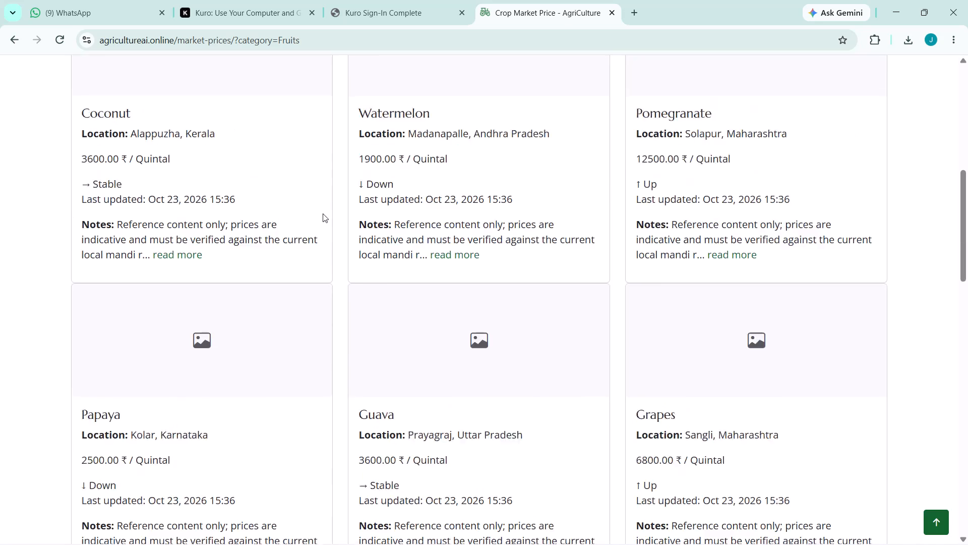
{"action": "scroll", "coordinate": [323, 213], "scroll_direction": "up", "scroll_amount": 7}
Open the Medicine category of the Market Place and look through its crop protection products.
{"action": "left_click", "coordinate": [633, 104]}
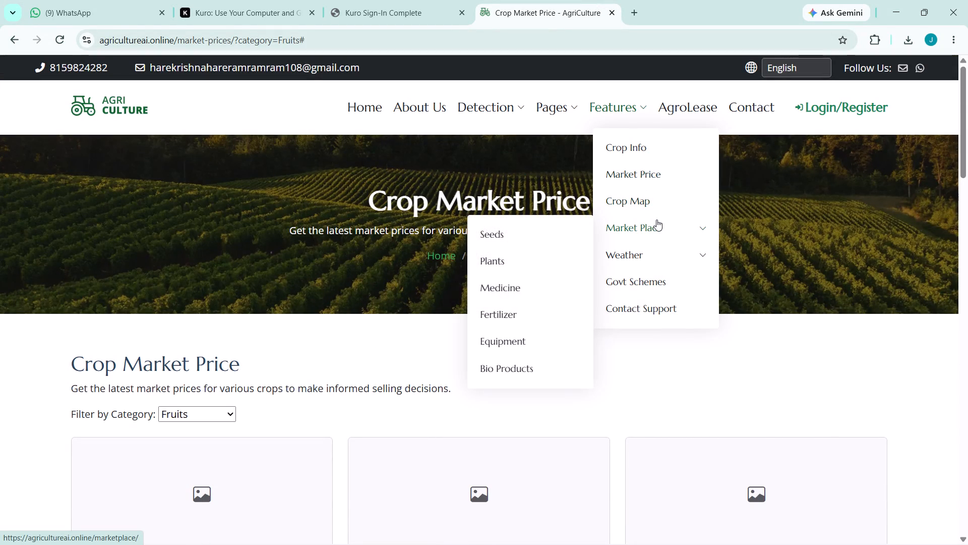
{"action": "left_click", "coordinate": [492, 289]}
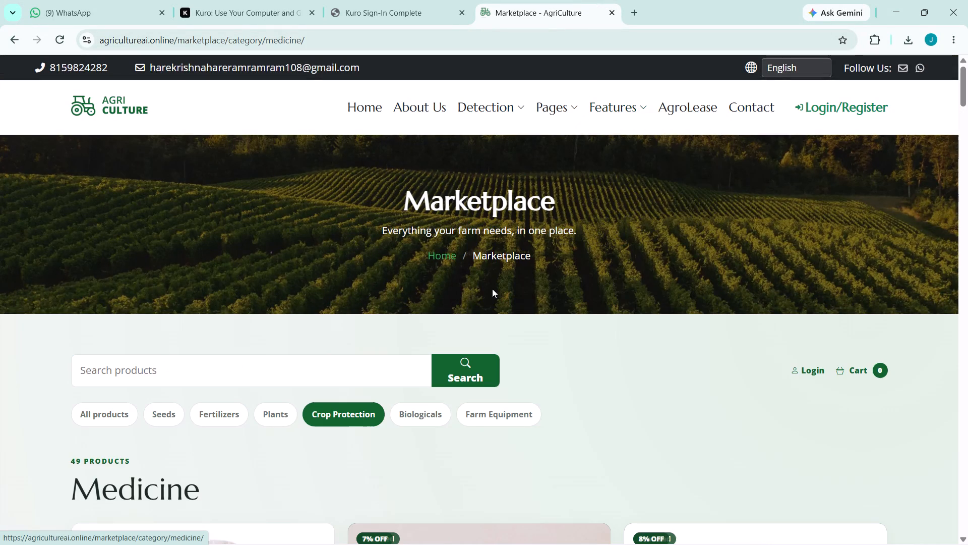
{"action": "scroll", "coordinate": [454, 394], "scroll_direction": "down", "scroll_amount": 14}
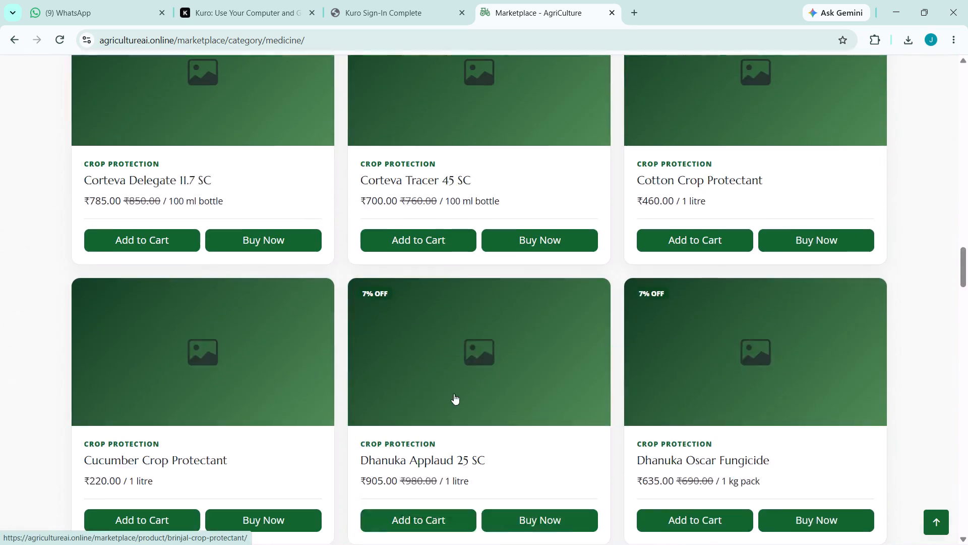
{"action": "scroll", "coordinate": [454, 394], "scroll_direction": "down", "scroll_amount": 4}
{"action": "scroll", "coordinate": [632, 135], "scroll_direction": "up", "scroll_amount": 8}
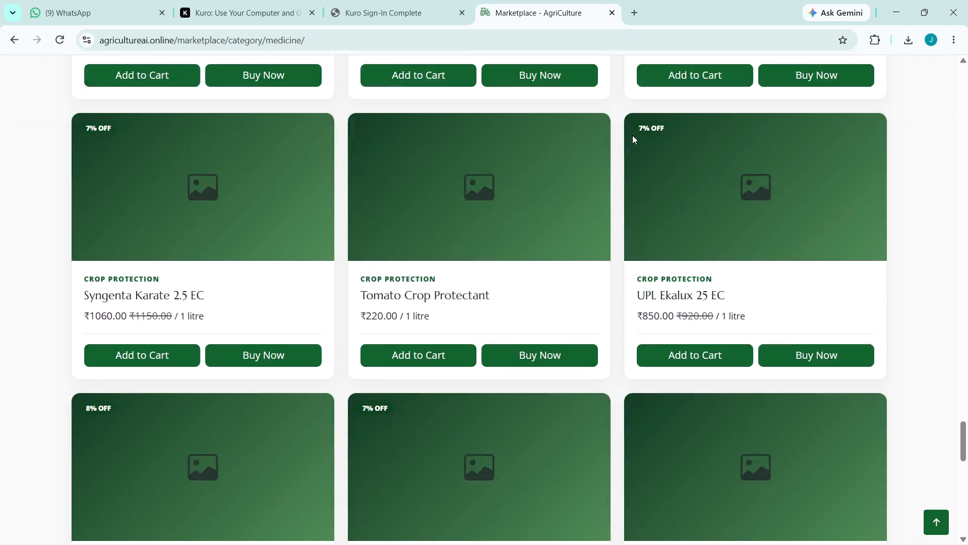
{"action": "scroll", "coordinate": [632, 135], "scroll_direction": "up", "scroll_amount": 17}
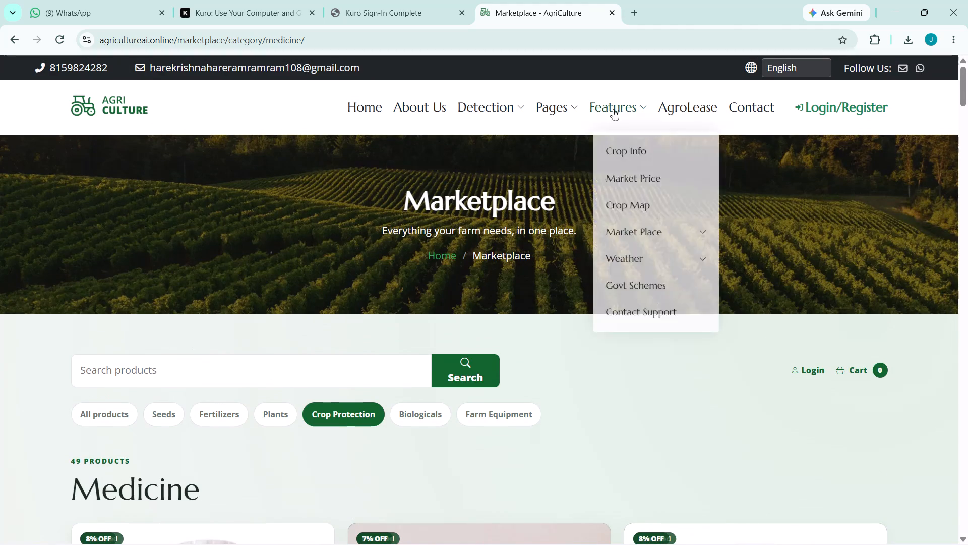
Open the Fertilizer category of the Market Place and glance over its products.
{"action": "left_click_drag", "start_coordinate": [615, 107], "coordinate": [645, 222]}
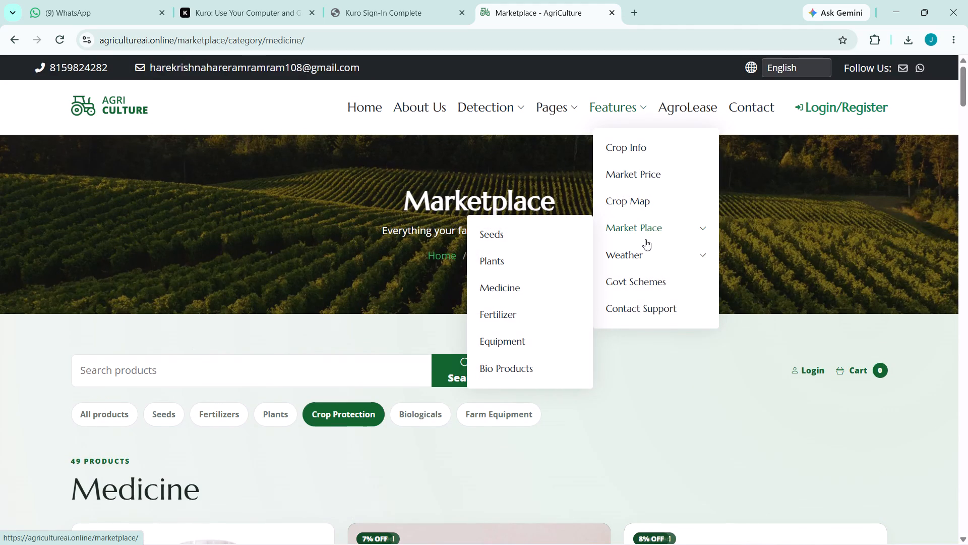
{"action": "left_click", "coordinate": [504, 316]}
{"action": "scroll", "coordinate": [504, 316], "scroll_direction": "down", "scroll_amount": 4}
{"action": "scroll", "coordinate": [504, 316], "scroll_direction": "up", "scroll_amount": 1}
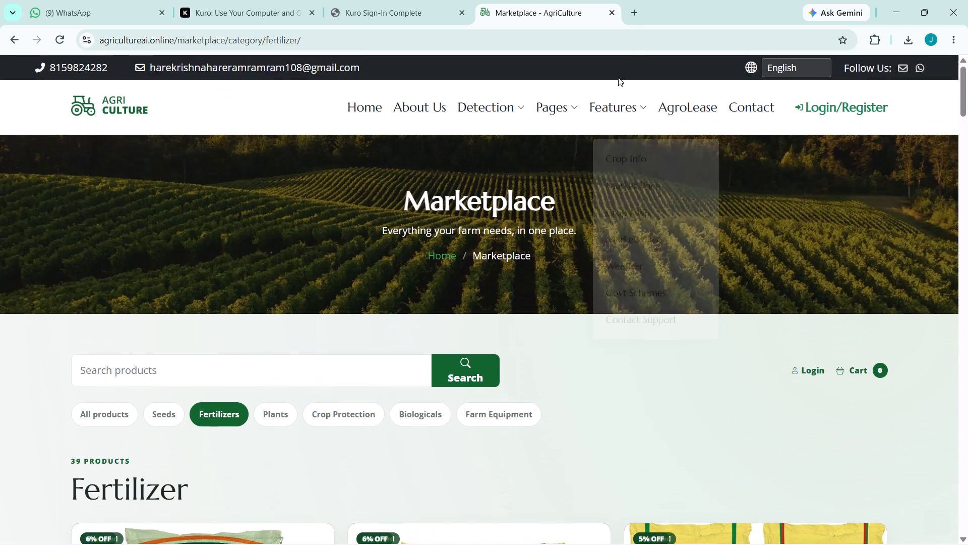
{"action": "scroll", "coordinate": [631, 46], "scroll_direction": "up", "scroll_amount": 1}
Open the Equipment category of the Market Place.
{"action": "left_click", "coordinate": [632, 100]}
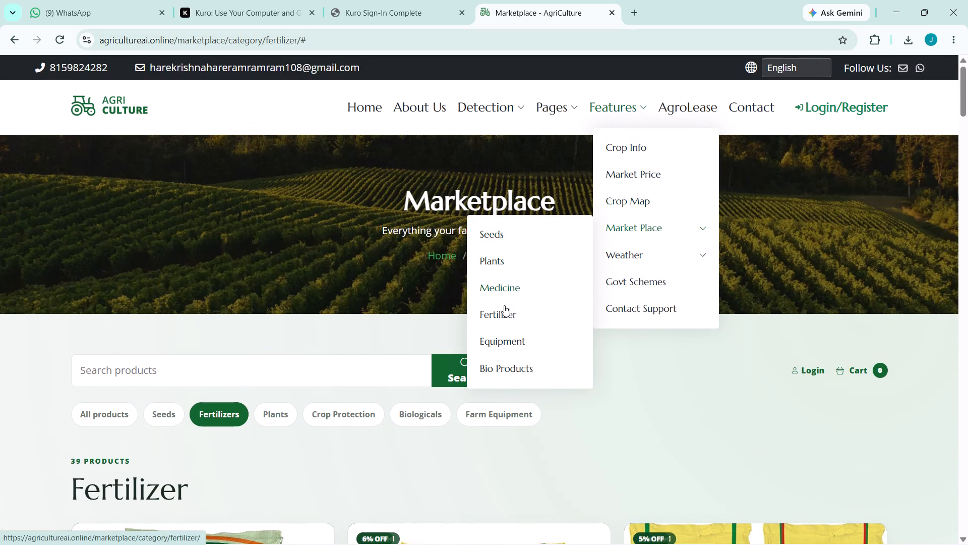
{"action": "left_click", "coordinate": [506, 342]}
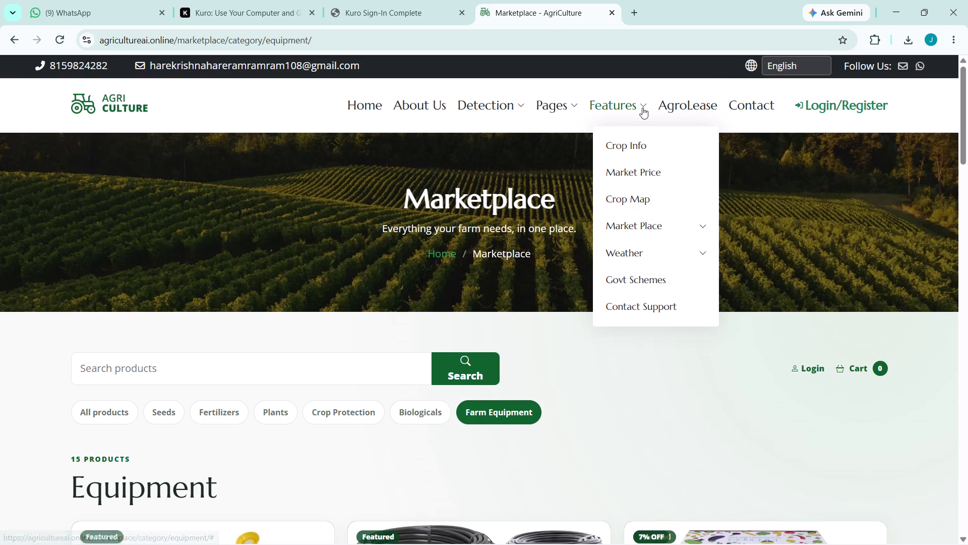
Open the Bio Products category of the Market Place and glance over its products.
{"action": "left_click", "coordinate": [642, 107]}
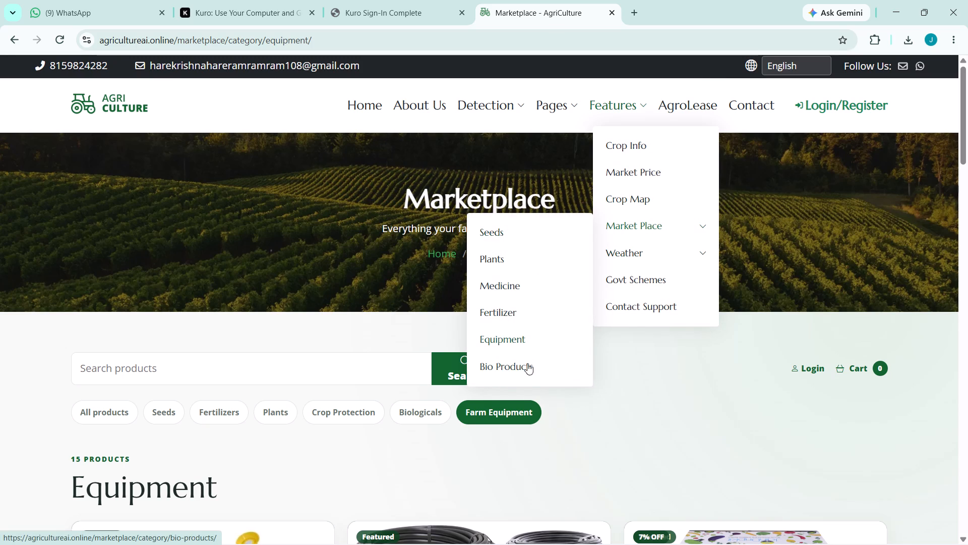
{"action": "left_click", "coordinate": [523, 371]}
{"action": "scroll", "coordinate": [523, 371], "scroll_direction": "down", "scroll_amount": 3}
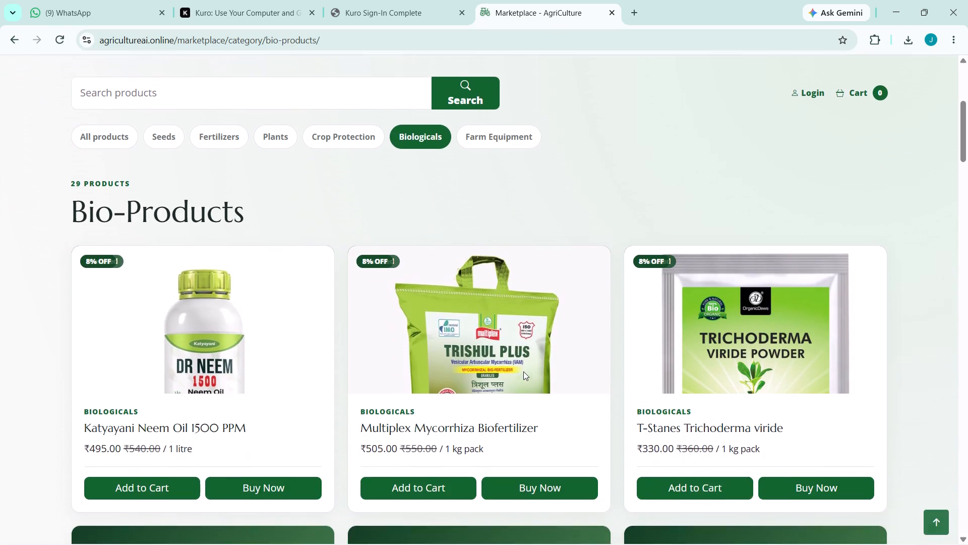
{"action": "scroll", "coordinate": [523, 371], "scroll_direction": "up", "scroll_amount": 1}
Open the Seeds category of the Market Place and look through the seed products.
{"action": "left_click", "coordinate": [622, 104]}
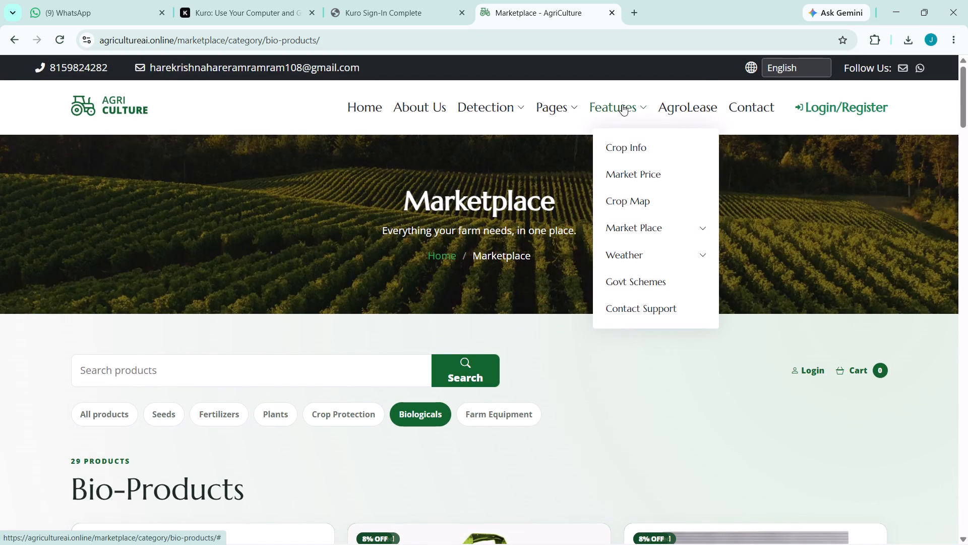
{"action": "left_click", "coordinate": [521, 234]}
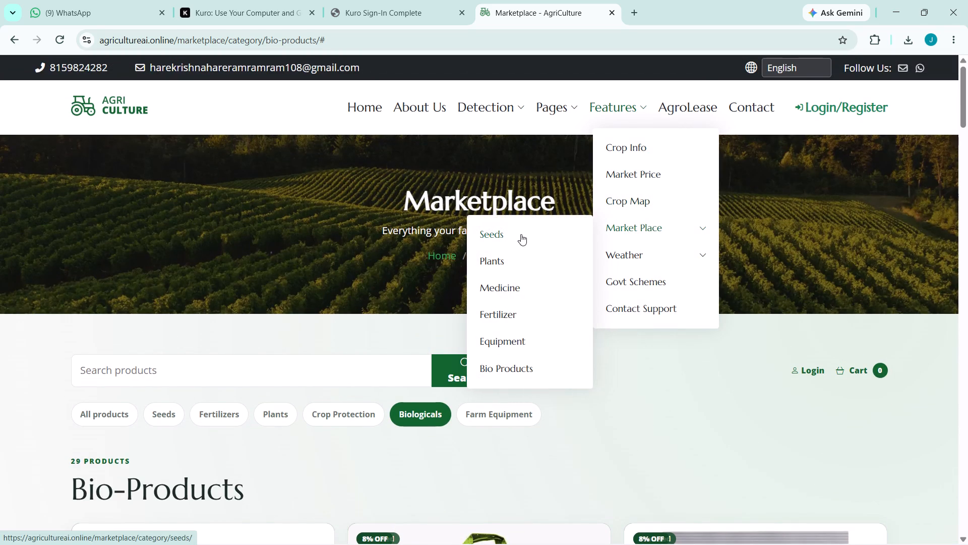
{"action": "scroll", "coordinate": [517, 322], "scroll_direction": "down", "scroll_amount": 9}
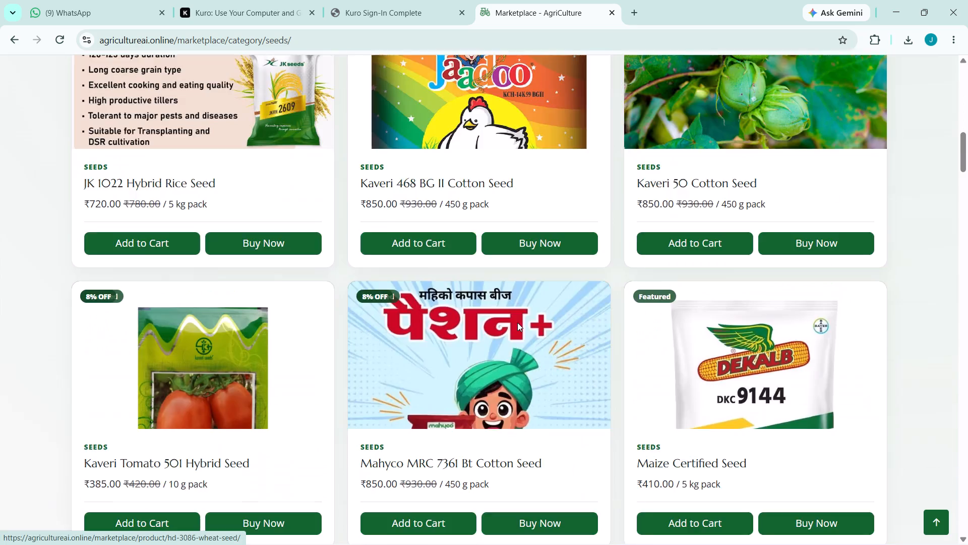
{"action": "scroll", "coordinate": [517, 322], "scroll_direction": "down", "scroll_amount": 1}
{"action": "scroll", "coordinate": [517, 322], "scroll_direction": "up", "scroll_amount": 4}
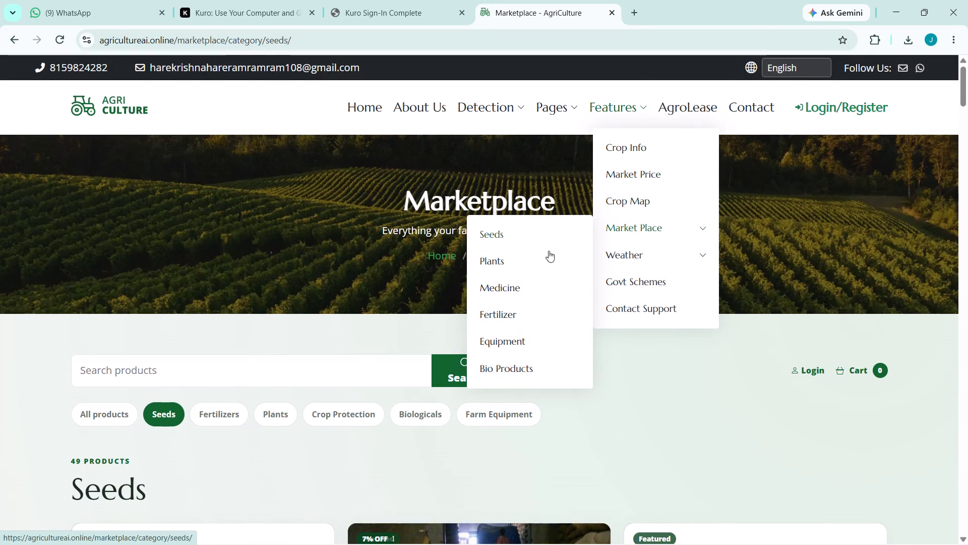
Open the Plants category of the Market Place and look through the starter plants offered.
{"action": "left_click", "coordinate": [535, 267]}
{"action": "scroll", "coordinate": [521, 307], "scroll_direction": "down", "scroll_amount": 3}
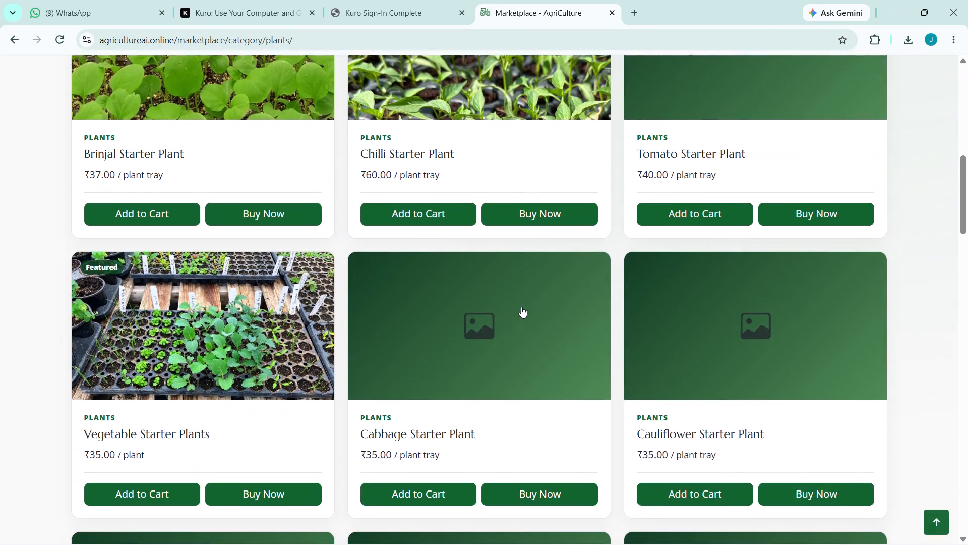
{"action": "scroll", "coordinate": [521, 307], "scroll_direction": "down", "scroll_amount": 3}
{"action": "scroll", "coordinate": [521, 307], "scroll_direction": "up", "scroll_amount": 6}
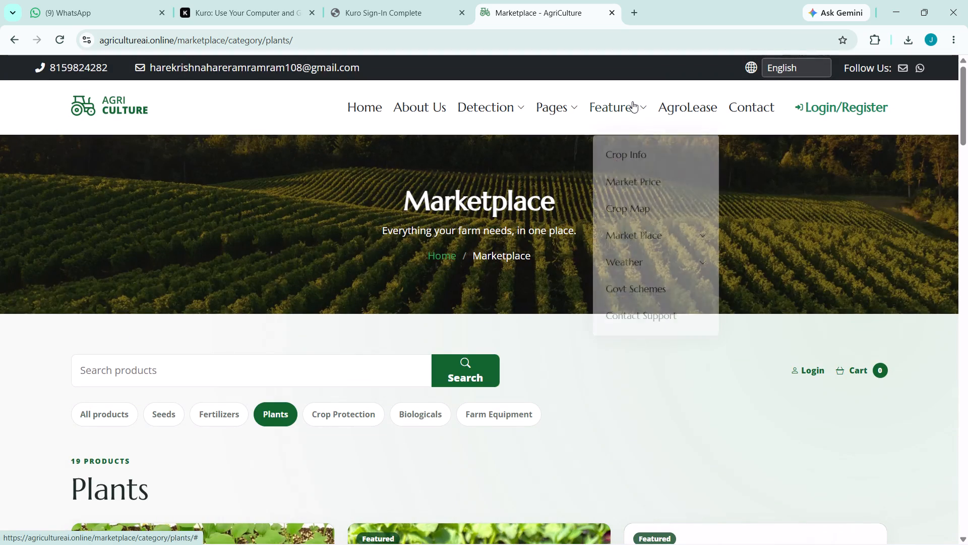
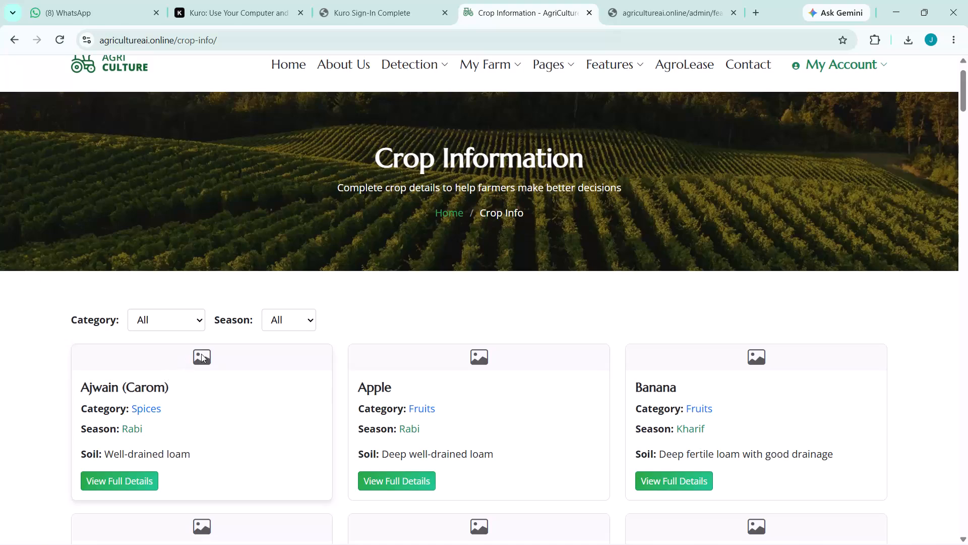
Open the Ajwain (Carom) record from the Crop Information list in the site's admin.
{"action": "left_click", "coordinate": [201, 354]}
{"action": "double_click", "coordinate": [201, 354]}
{"action": "left_click", "coordinate": [636, 6]}
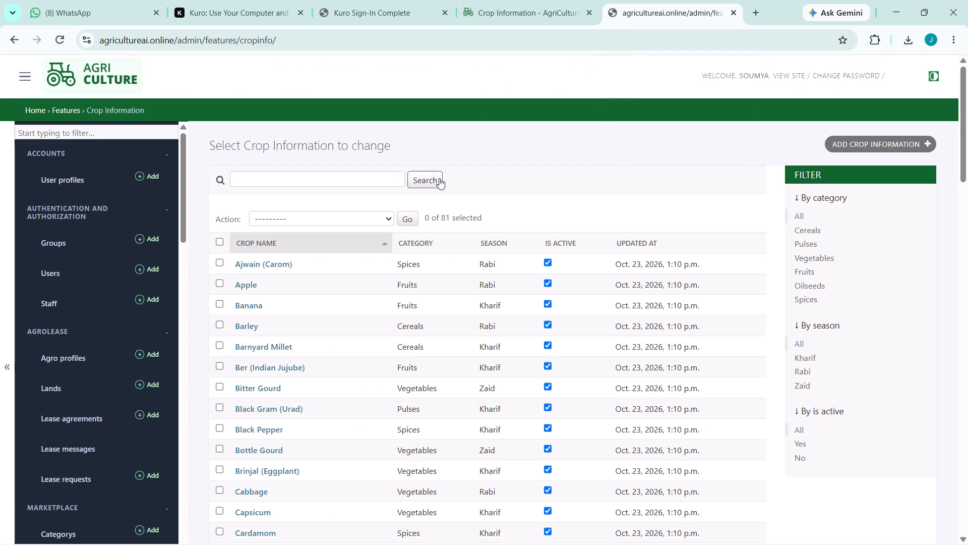
{"action": "scroll", "coordinate": [488, 258], "scroll_direction": "left", "scroll_amount": 1}
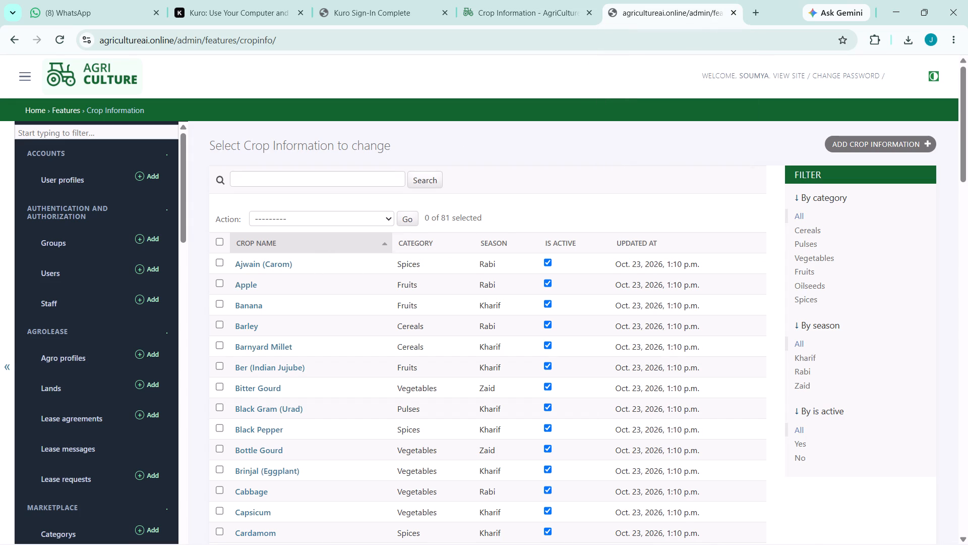
{"action": "scroll", "coordinate": [488, 258], "scroll_direction": "left", "scroll_amount": 1}
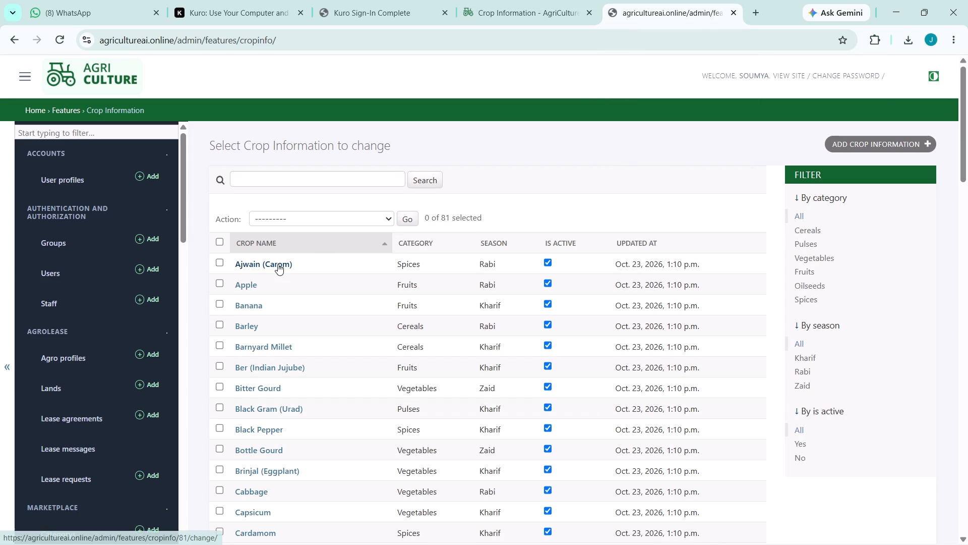
{"action": "left_click", "coordinate": [278, 264]}
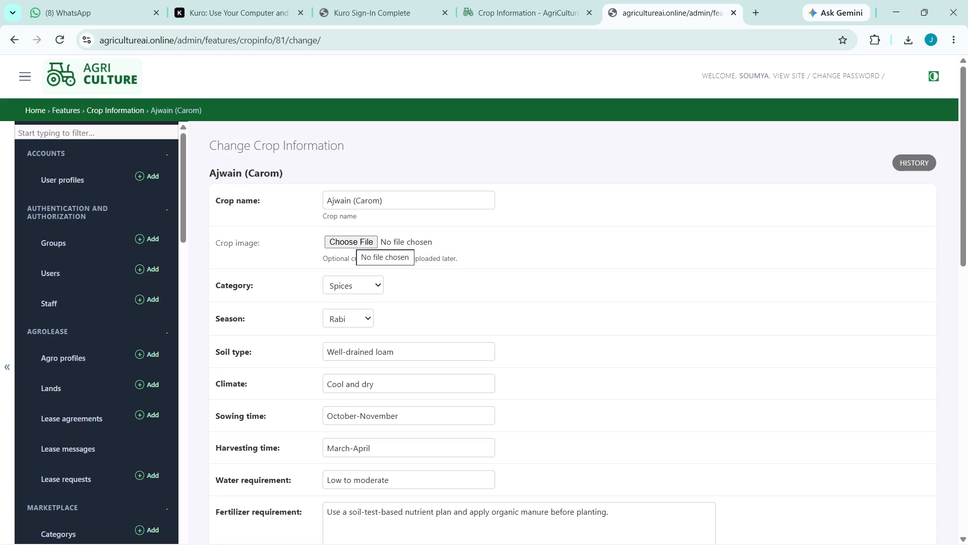
Search Google Images for ajwain in a new tab and save the Choco Coorg Spice picture to Downloads as a WEBP file.
{"action": "left_click", "coordinate": [754, 7]}
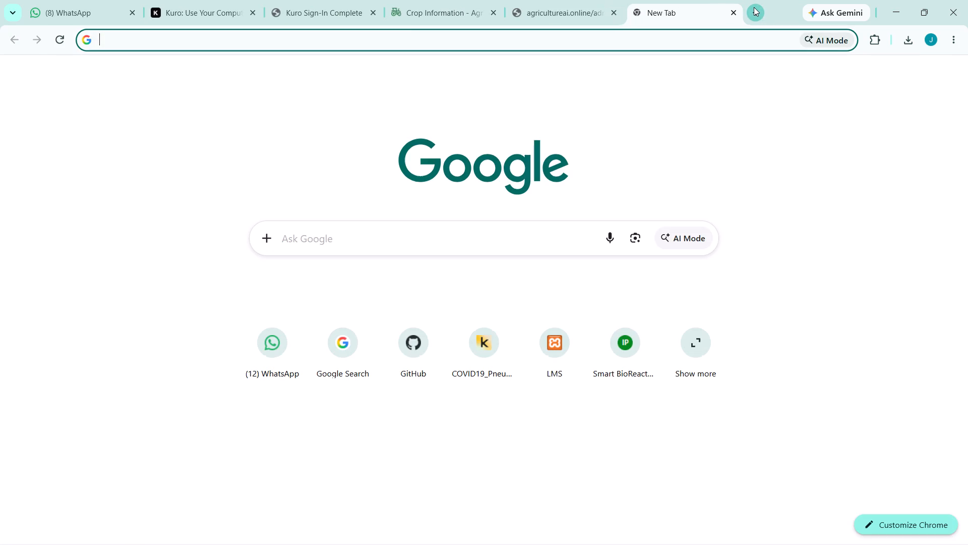
{"action": "type", "text": "ajwa"}
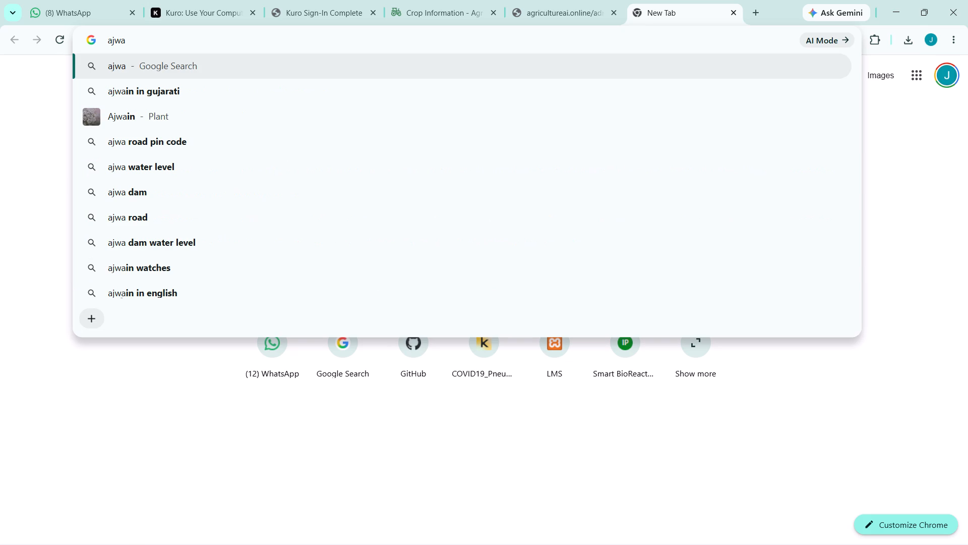
{"action": "key", "text": "Down"}
{"action": "key", "text": "Down"}
{"action": "key", "text": "Return"}
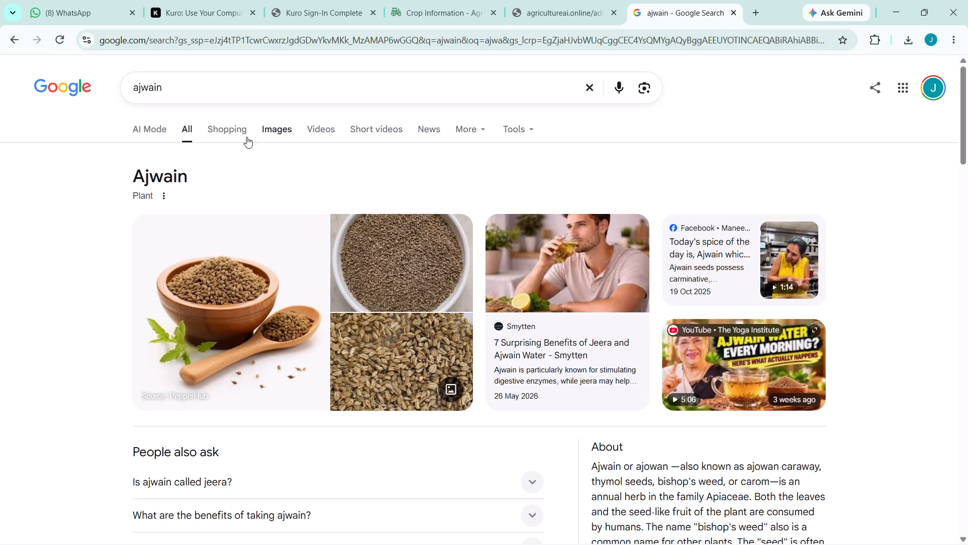
{"action": "left_click", "coordinate": [277, 126]}
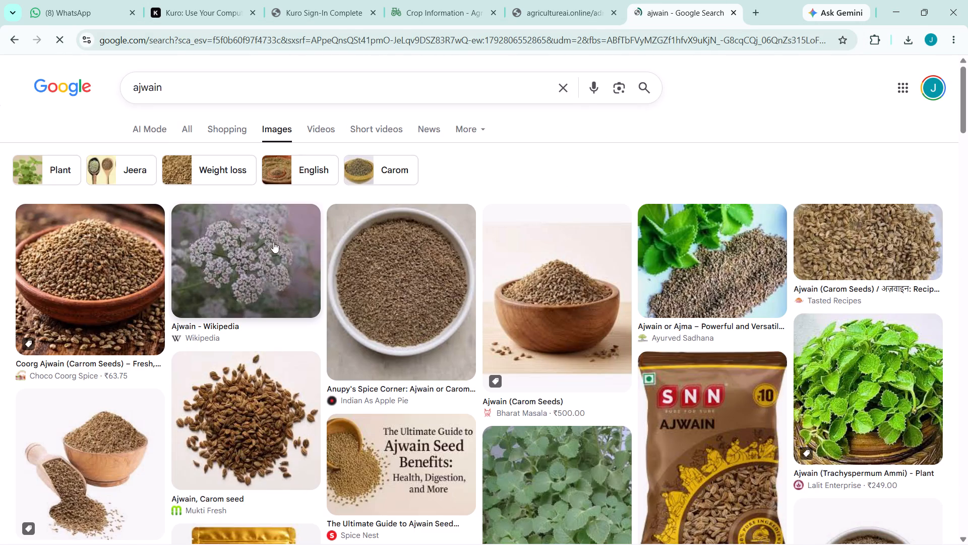
{"action": "left_click", "coordinate": [137, 273]}
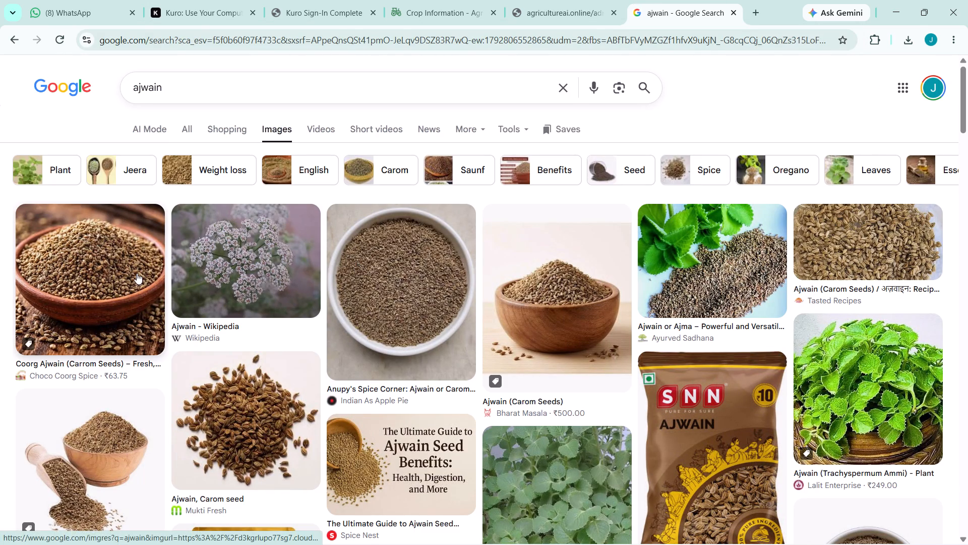
{"action": "right_click", "coordinate": [770, 310]}
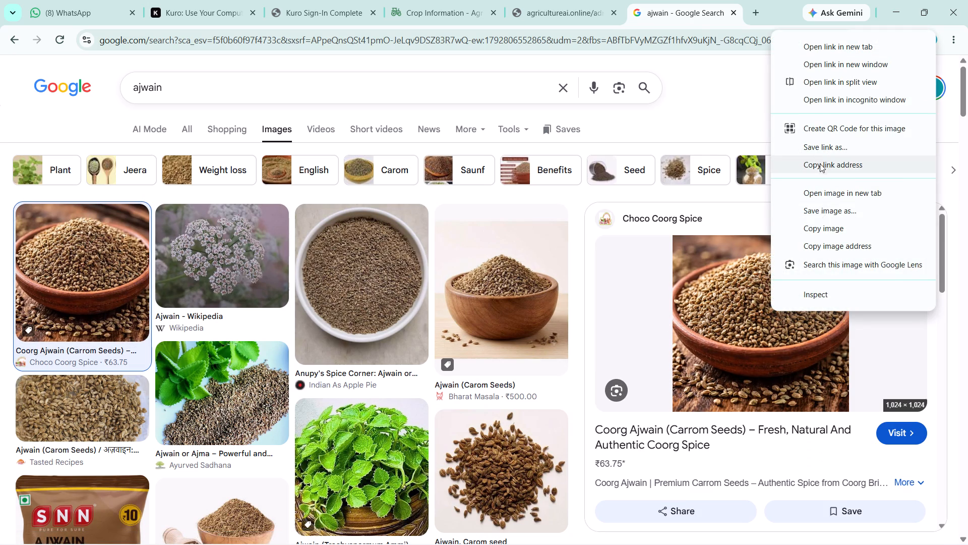
{"action": "left_click", "coordinate": [818, 212]}
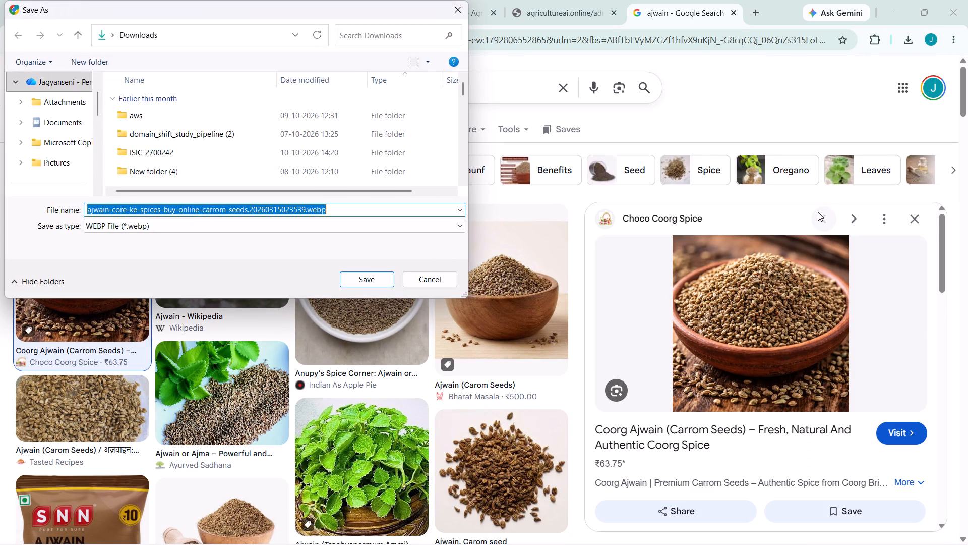
{"action": "left_click", "coordinate": [357, 277]}
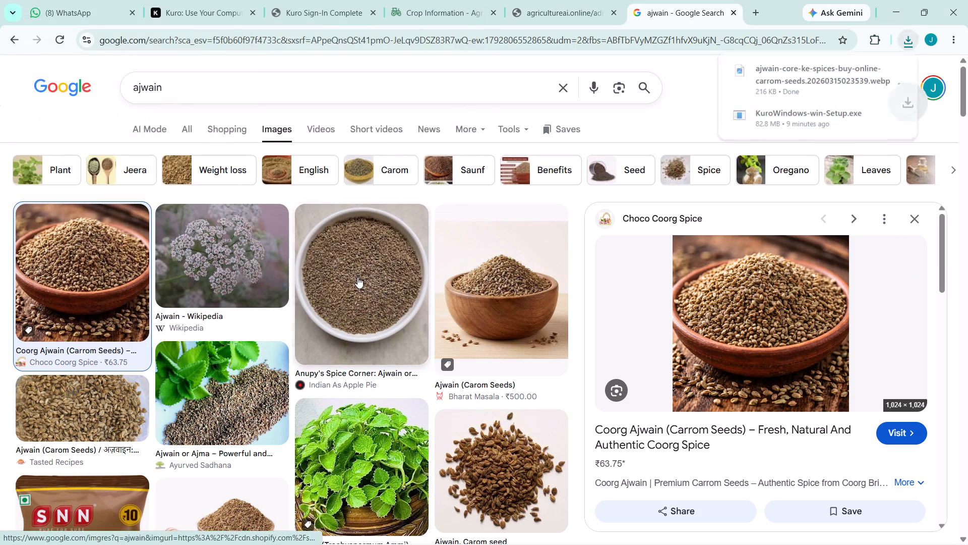
Set the downloaded ajwain WEBP file as the crop image of the Ajwain (Carom) record and save the record.
{"action": "left_click", "coordinate": [547, 8]}
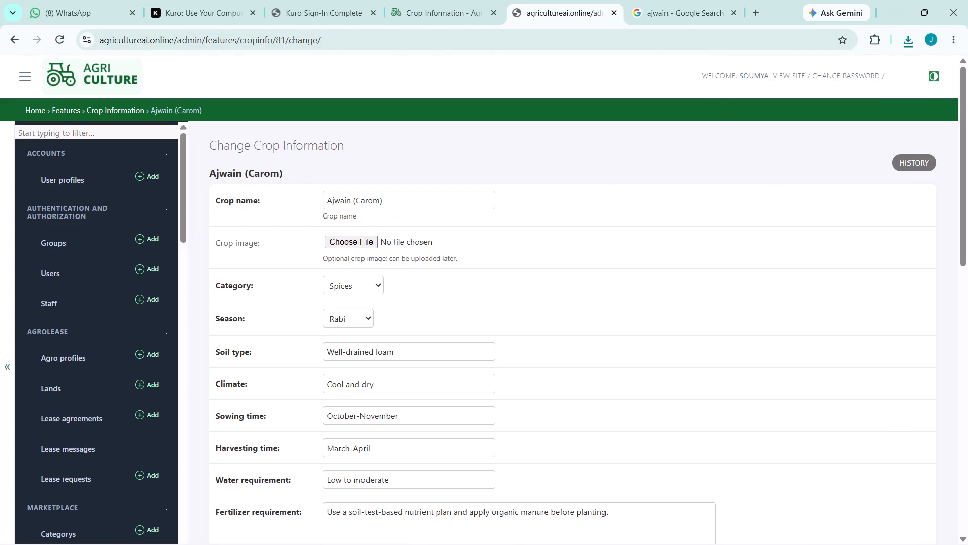
{"action": "left_click", "coordinate": [352, 239]}
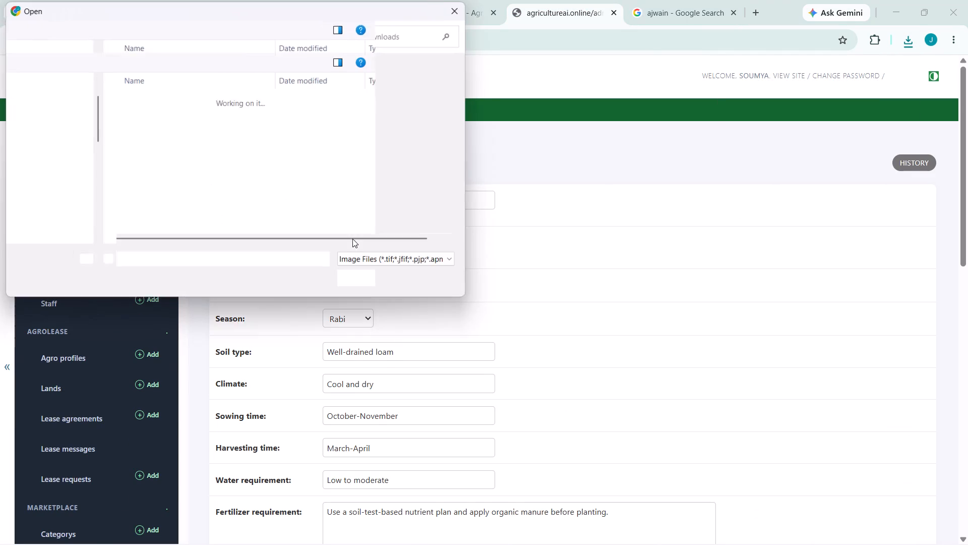
{"action": "left_click", "coordinate": [180, 117]}
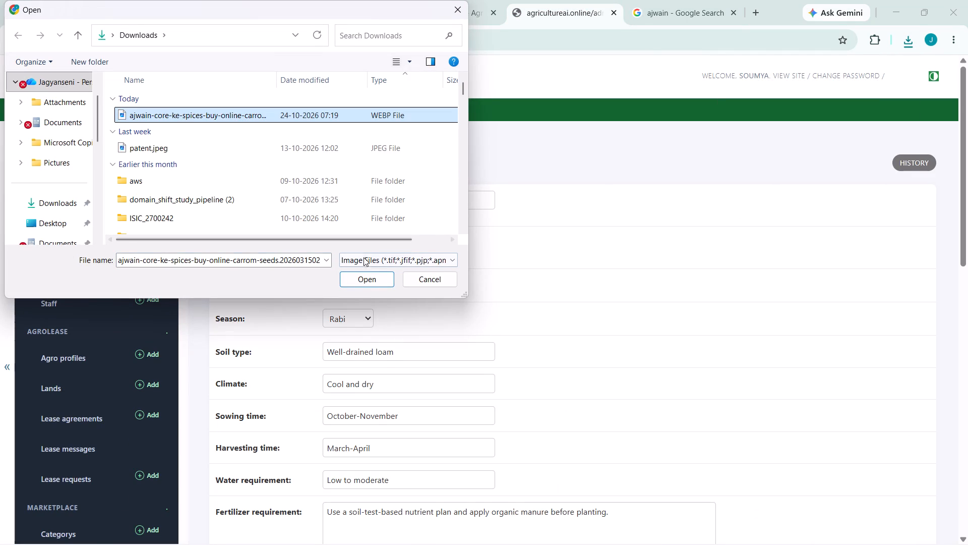
{"action": "left_click", "coordinate": [362, 276]}
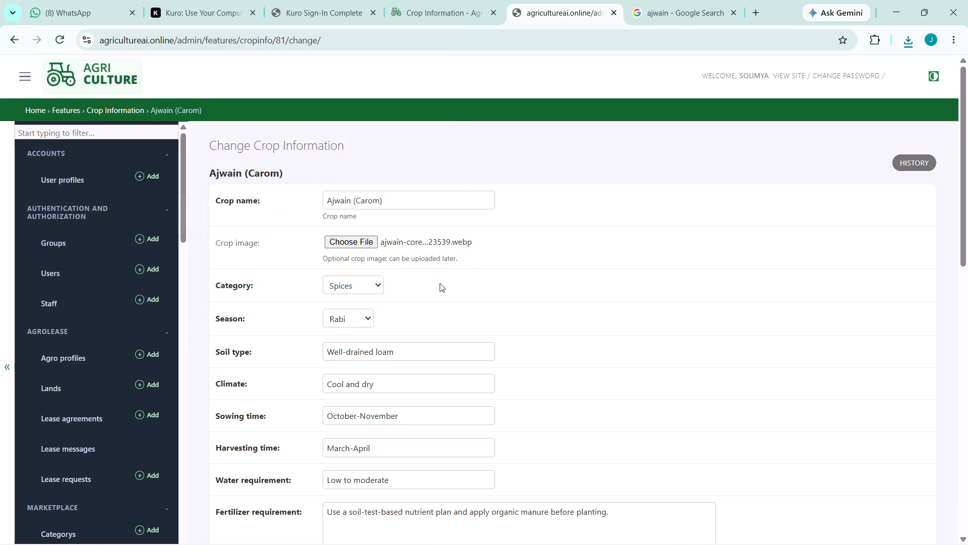
{"action": "scroll", "coordinate": [440, 283], "scroll_direction": "down", "scroll_amount": 4}
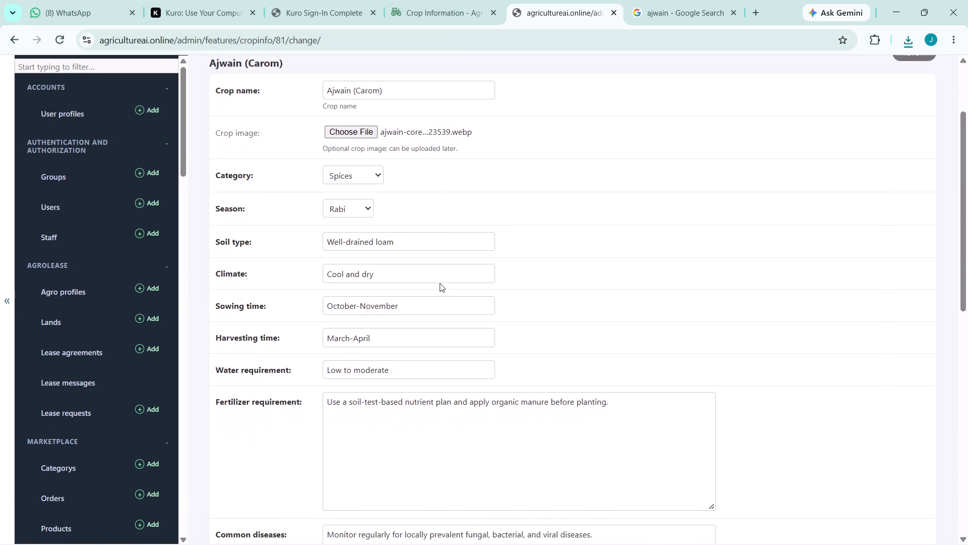
{"action": "scroll", "coordinate": [440, 283], "scroll_direction": "down", "scroll_amount": 5}
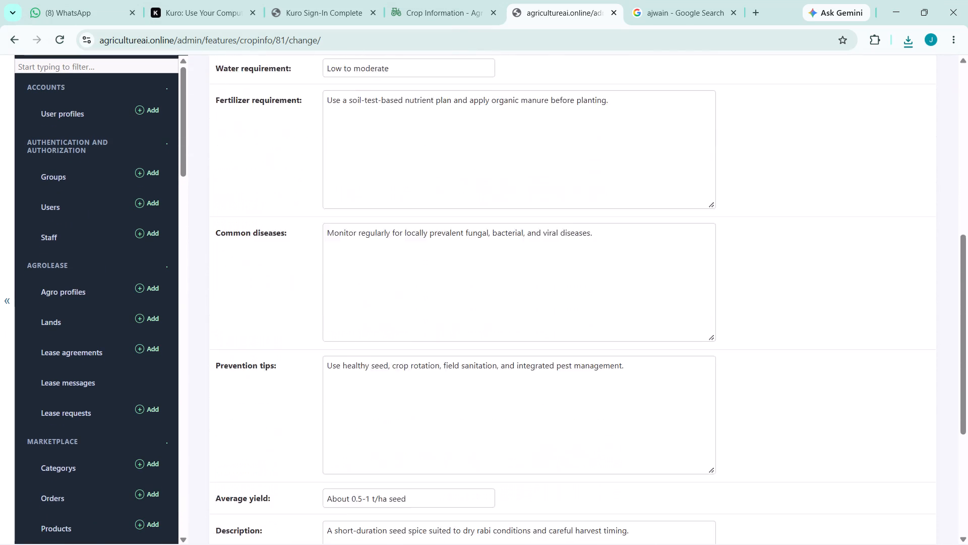
{"action": "scroll", "coordinate": [440, 283], "scroll_direction": "down", "scroll_amount": 3}
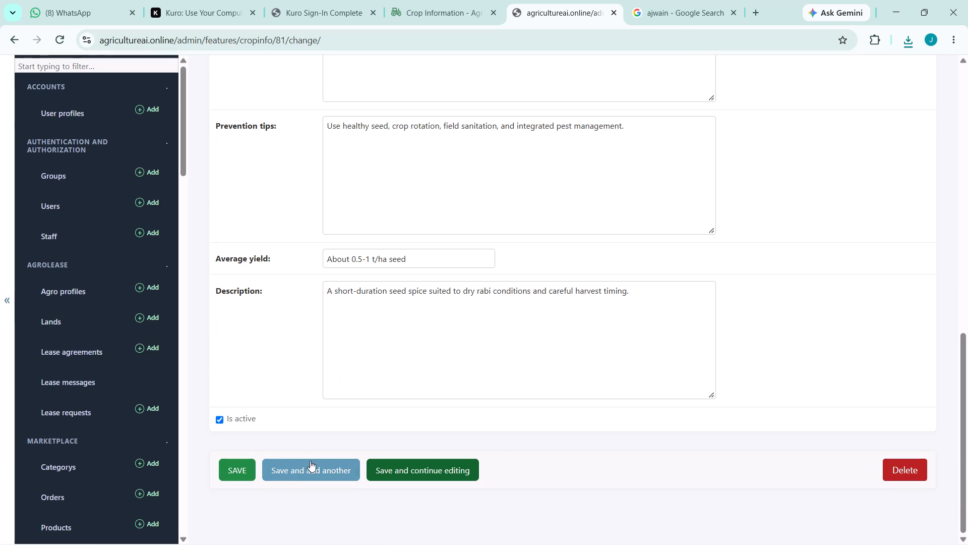
{"action": "left_click", "coordinate": [232, 470]}
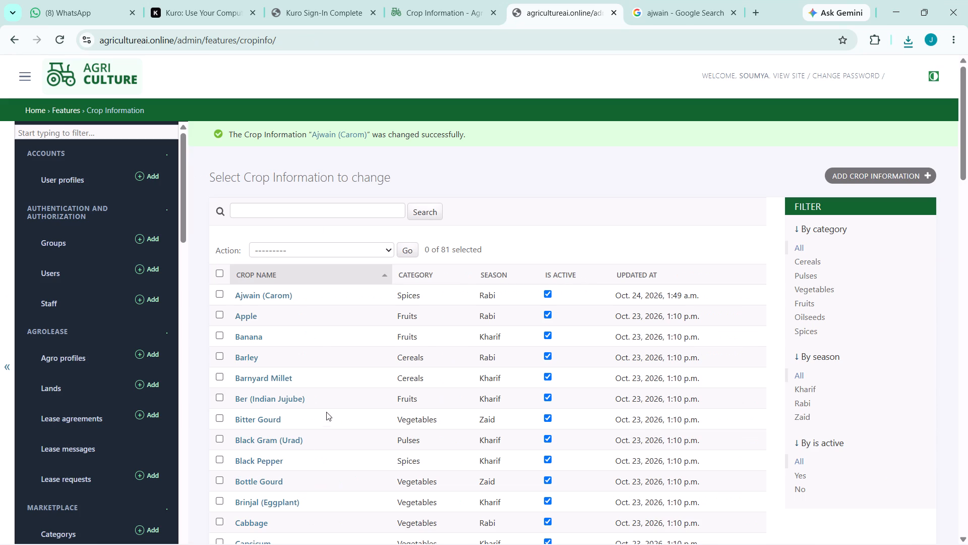
Reload the public Crop Information page and check the image on the Ajwain (Carom) card.
{"action": "left_click", "coordinate": [448, 9]}
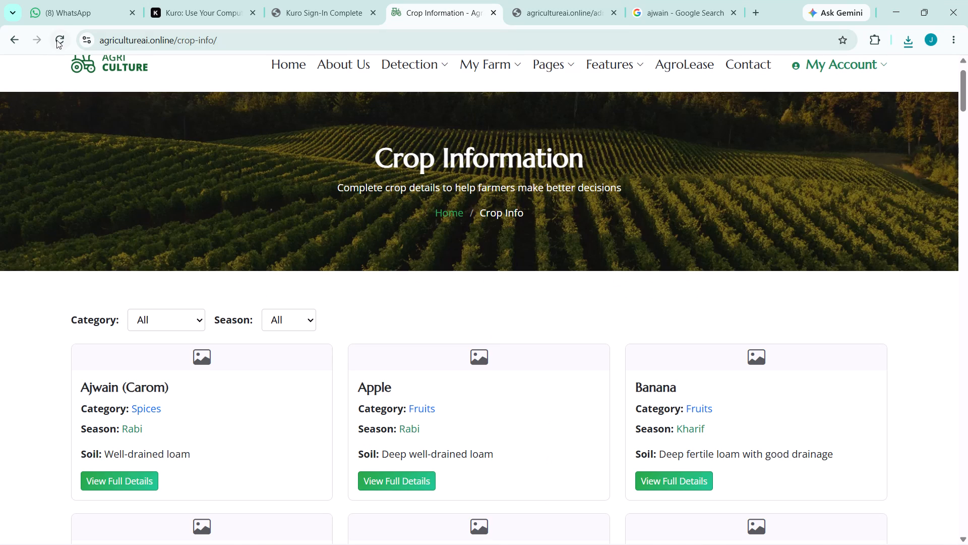
{"action": "left_click", "coordinate": [57, 39]}
{"action": "scroll", "coordinate": [255, 324], "scroll_direction": "down", "scroll_amount": 1}
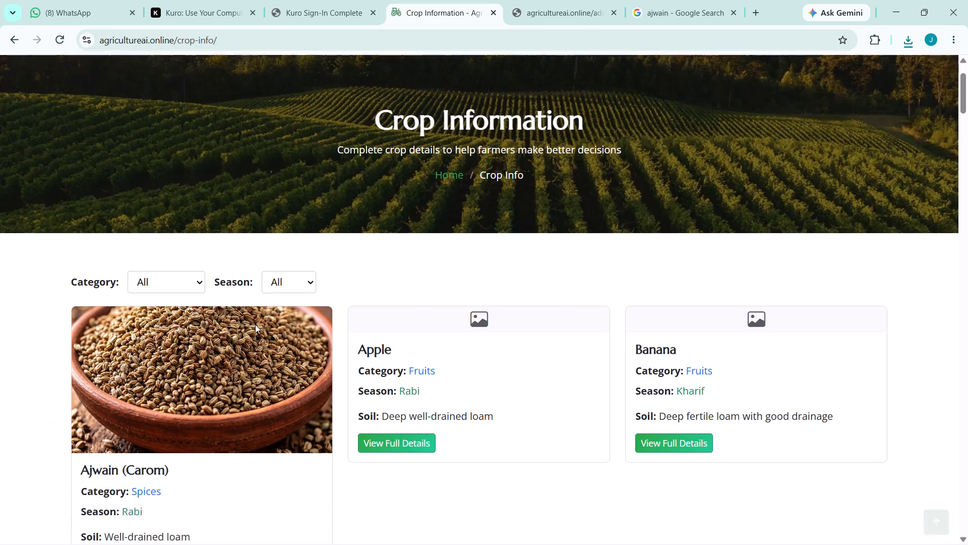
{"action": "scroll", "coordinate": [255, 324], "scroll_direction": "down", "scroll_amount": 4}
{"action": "scroll", "coordinate": [255, 324], "scroll_direction": "up", "scroll_amount": 1}
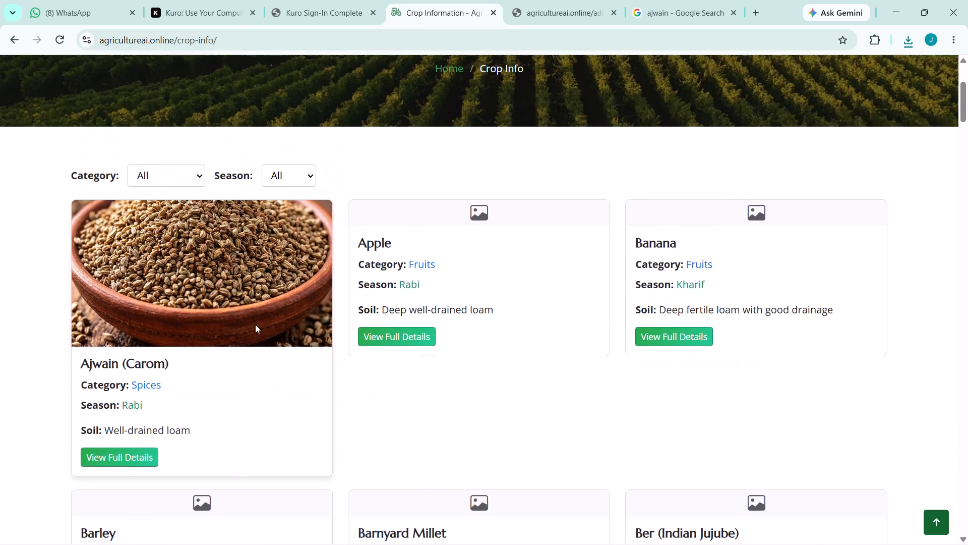
{"action": "scroll", "coordinate": [255, 324], "scroll_direction": "up", "scroll_amount": 1}
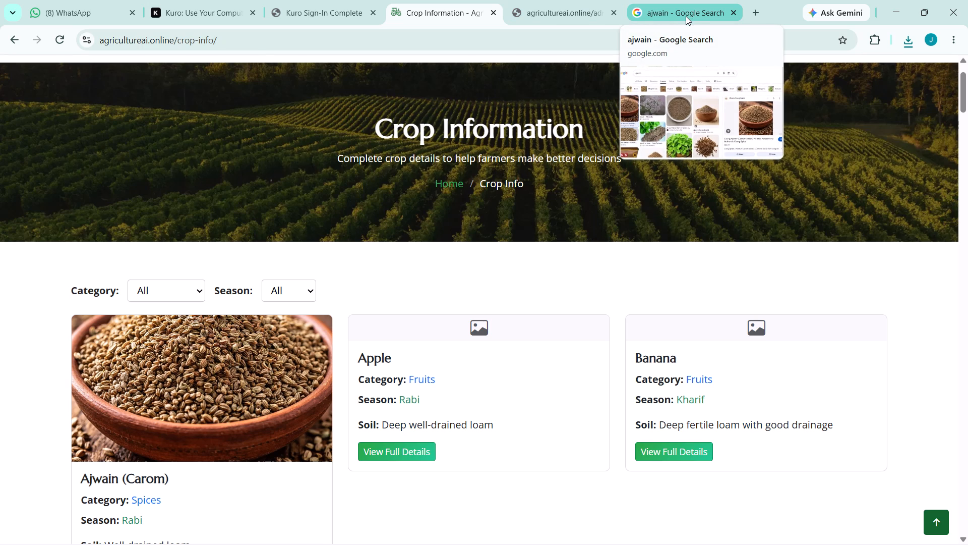
Replace the ajwain search tab with a Google Images search for apple and save WebMD's apple basket picture to Downloads as 1800ss_getty_rf_apples.webp.
{"action": "left_click", "coordinate": [735, 11]}
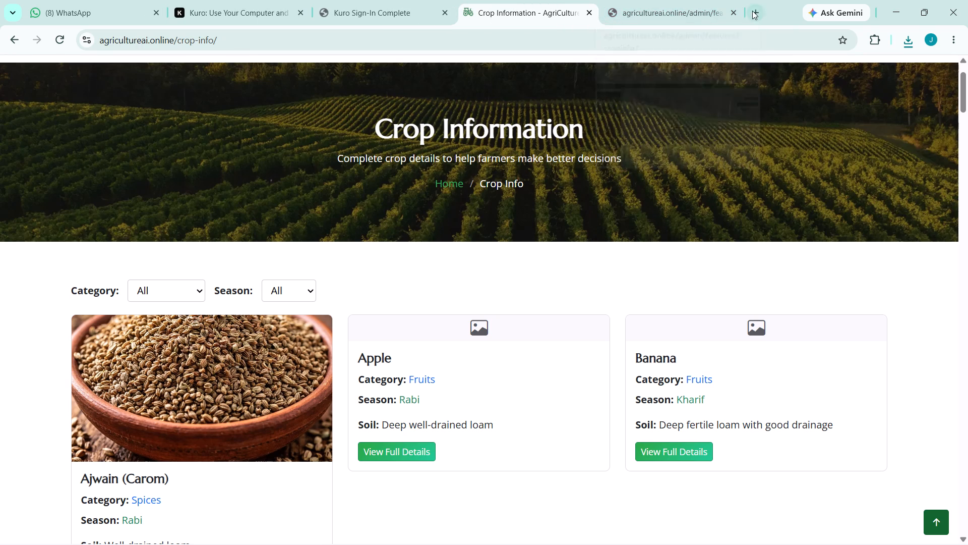
{"action": "left_click", "coordinate": [754, 11]}
{"action": "type", "text": "apple"}
{"action": "key", "text": "Return"}
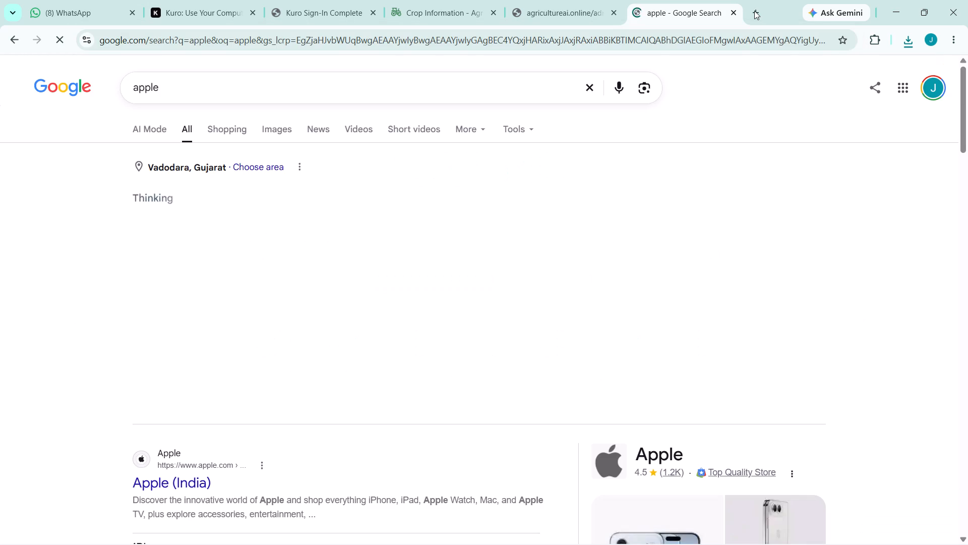
{"action": "left_click", "coordinate": [277, 127]}
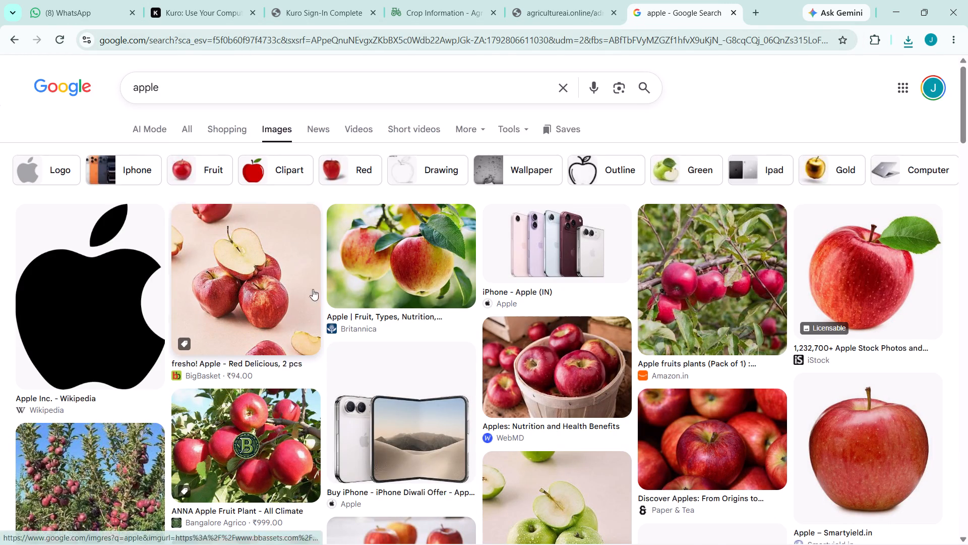
{"action": "left_click", "coordinate": [571, 361]}
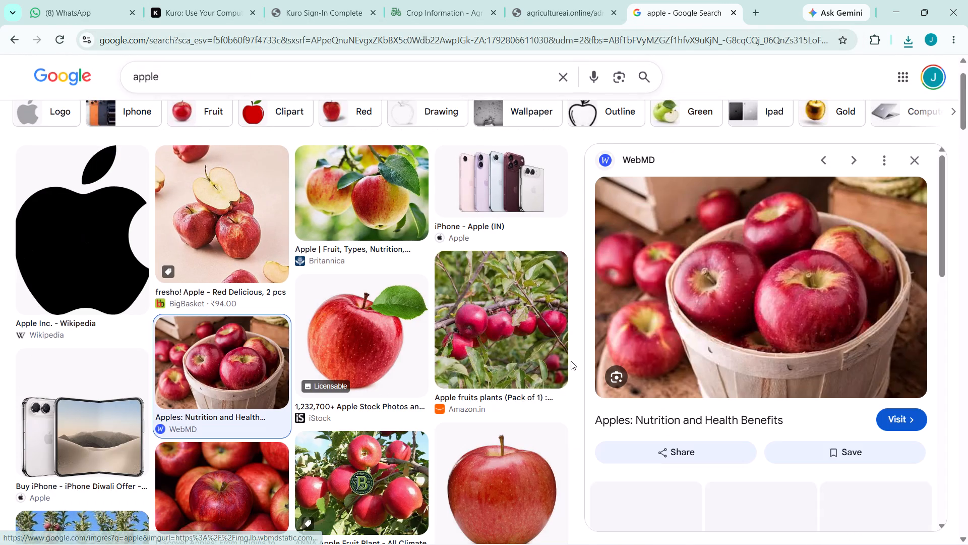
{"action": "right_click", "coordinate": [802, 291]}
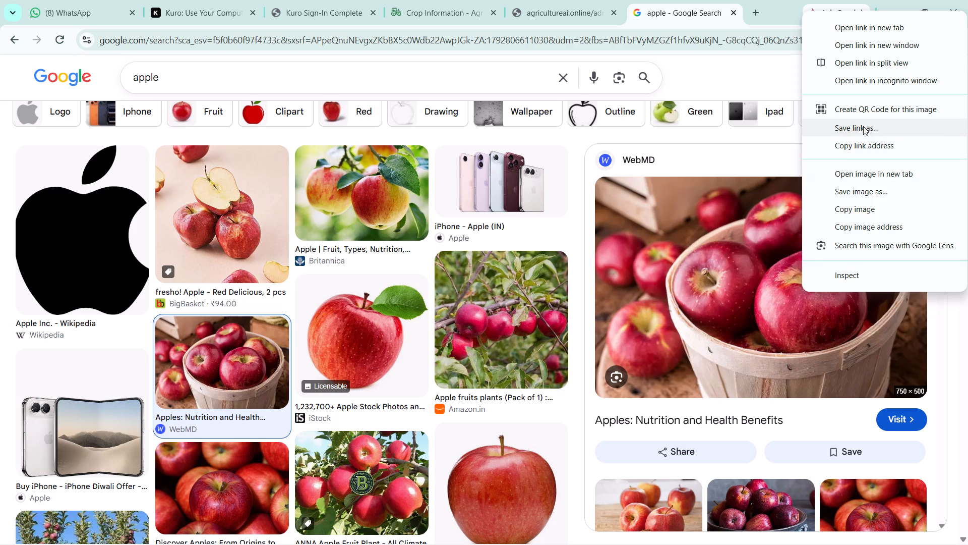
{"action": "left_click", "coordinate": [855, 187]}
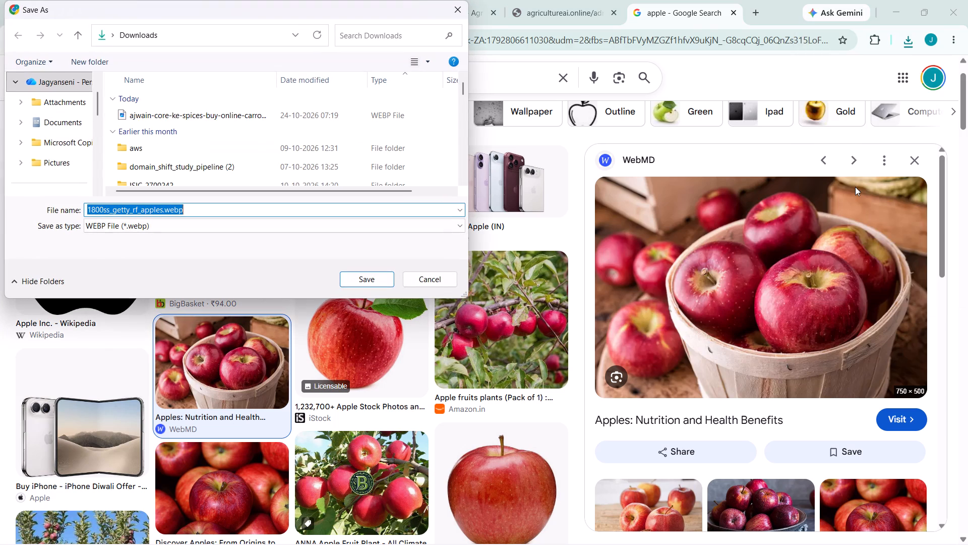
{"action": "left_click", "coordinate": [375, 280]}
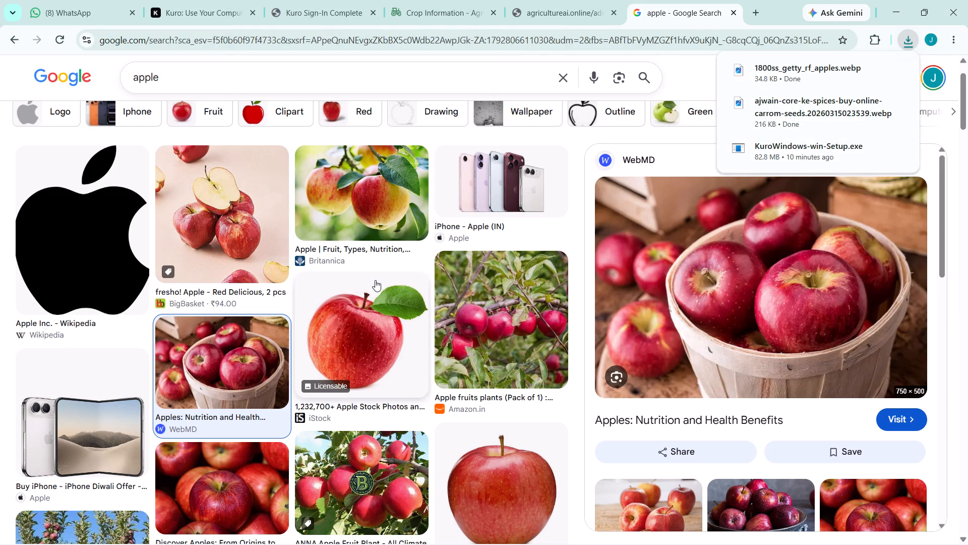
Set 1800ss_getty_rf_apples.webp from Downloads as the crop image of the Apple record in the admin and save the record.
{"action": "left_click", "coordinate": [584, 9]}
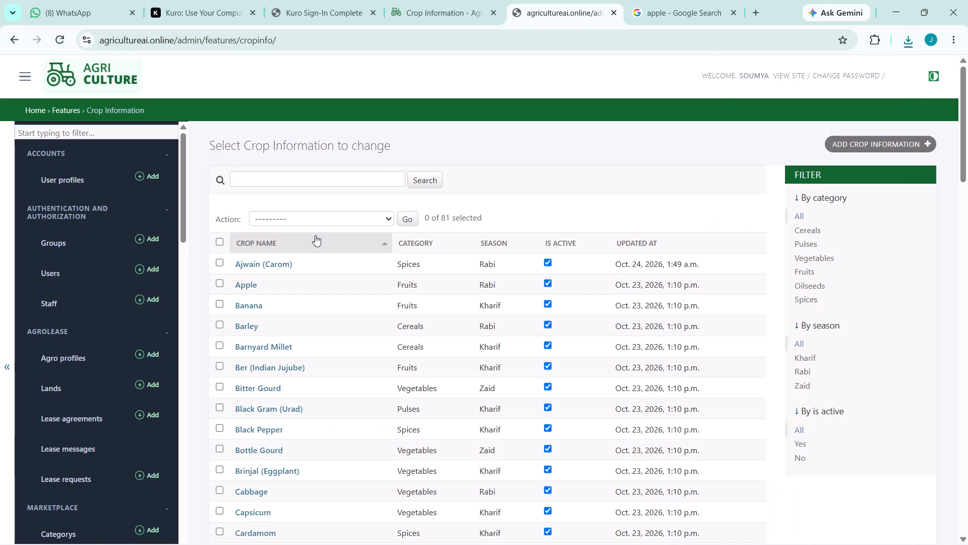
{"action": "left_click", "coordinate": [248, 283]}
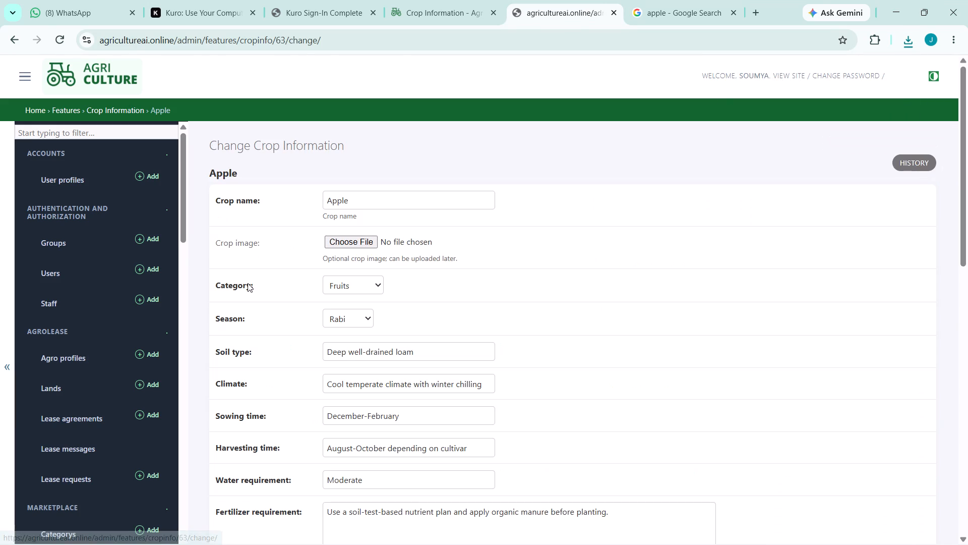
{"action": "left_click", "coordinate": [358, 243]}
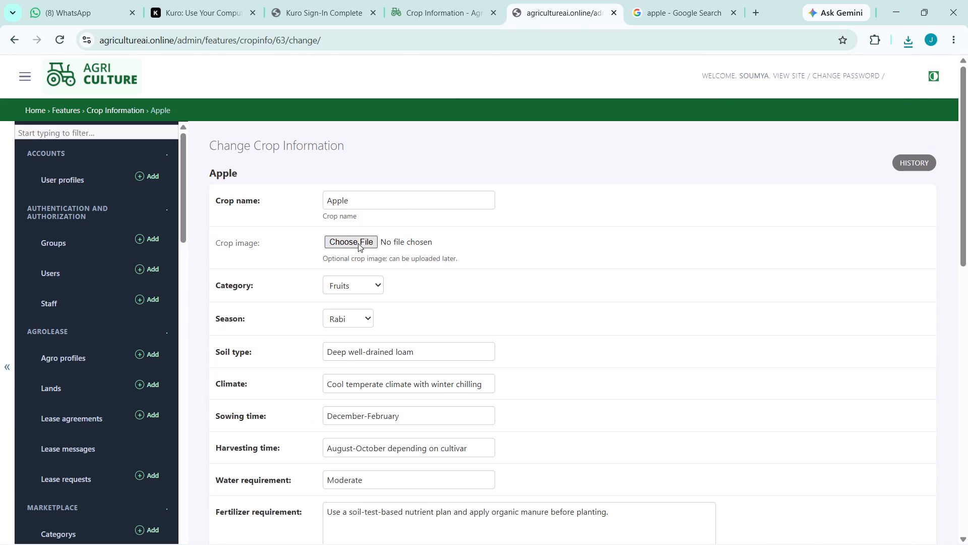
{"action": "left_click", "coordinate": [205, 115]}
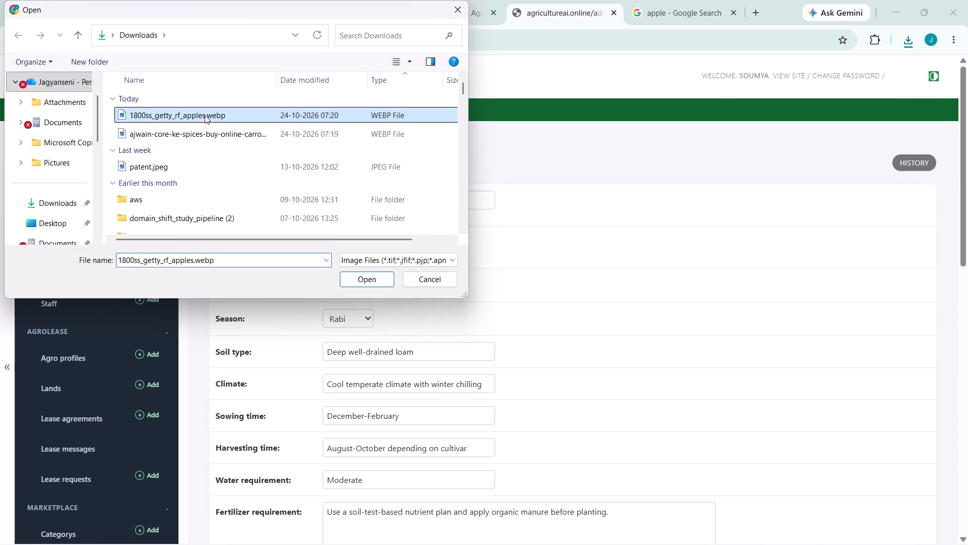
{"action": "left_click", "coordinate": [358, 278]}
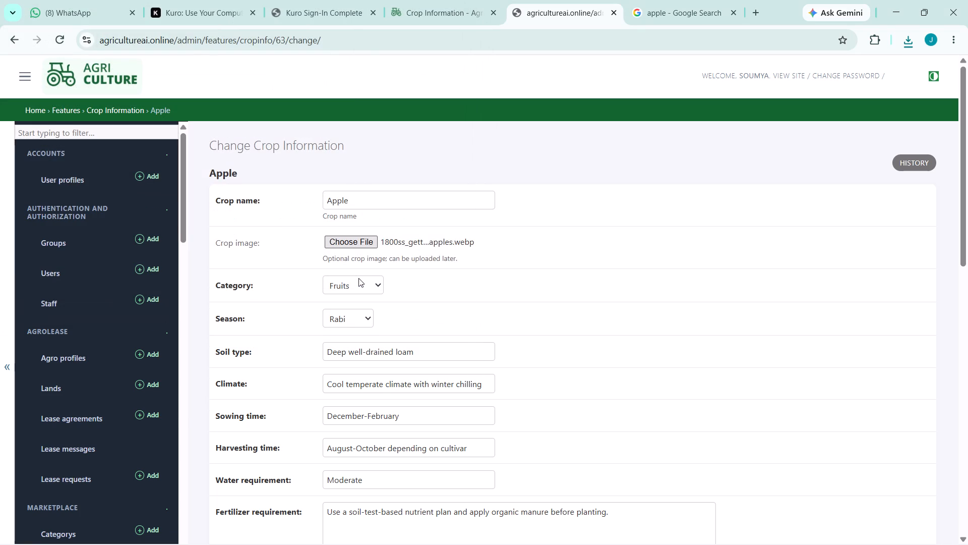
{"action": "scroll", "coordinate": [358, 278], "scroll_direction": "down", "scroll_amount": 6}
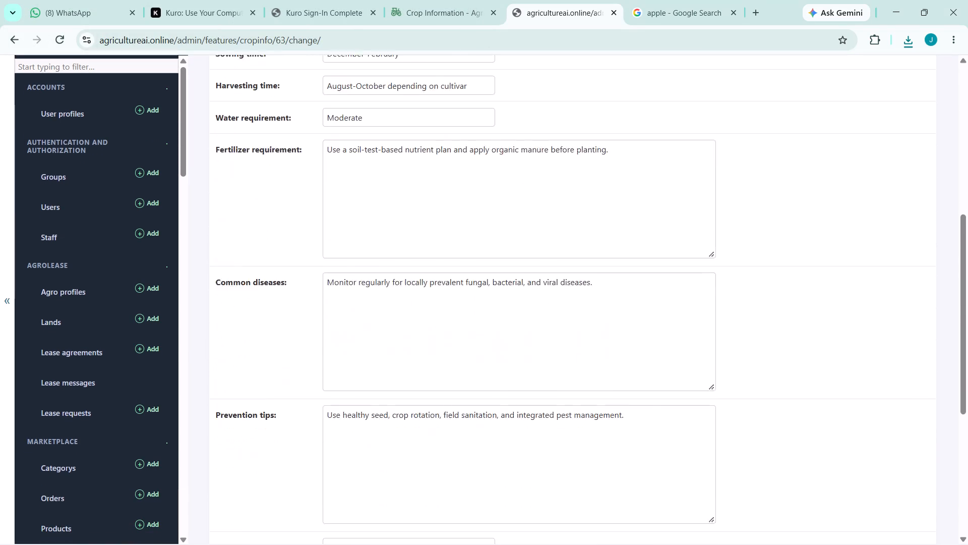
{"action": "scroll", "coordinate": [358, 278], "scroll_direction": "down", "scroll_amount": 4}
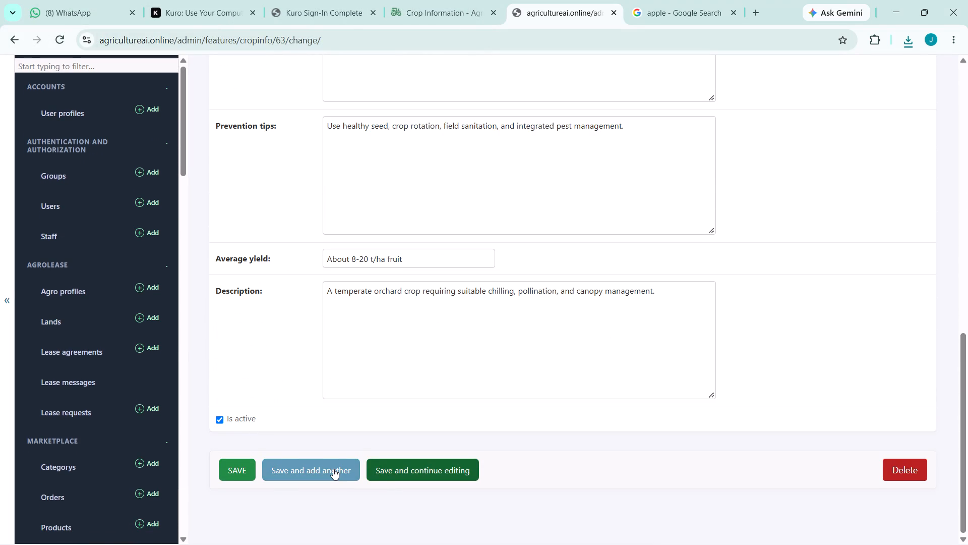
{"action": "left_click", "coordinate": [234, 472]}
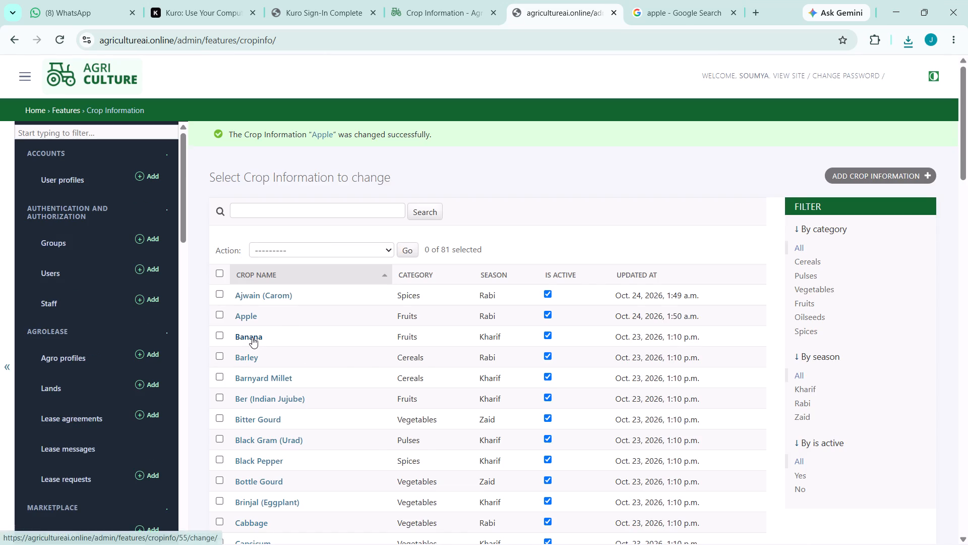
Open the Banana record, replace the apple search tab with a Google Images banana search, and save The Nutrition Source picture to Downloads as images.jpg.
{"action": "left_click", "coordinate": [252, 337]}
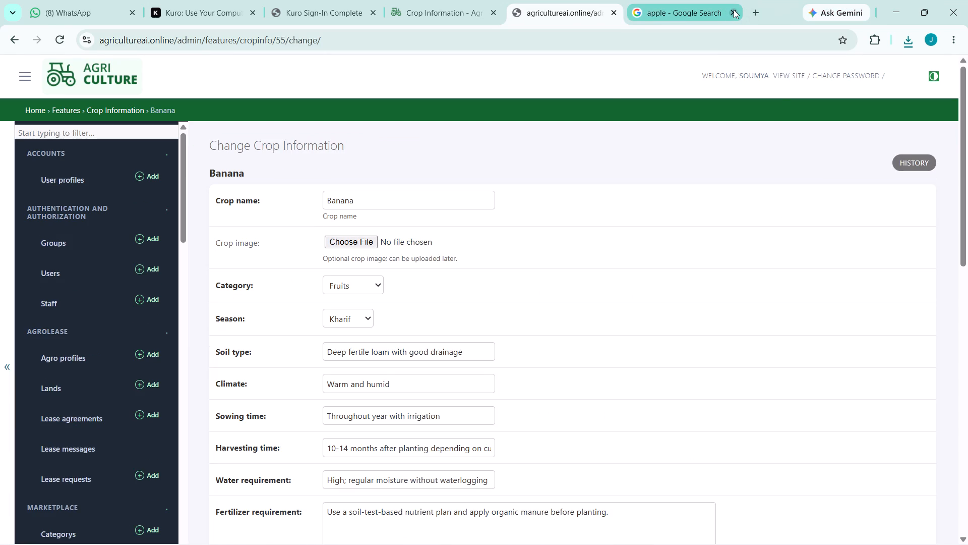
{"action": "left_click", "coordinate": [734, 10]}
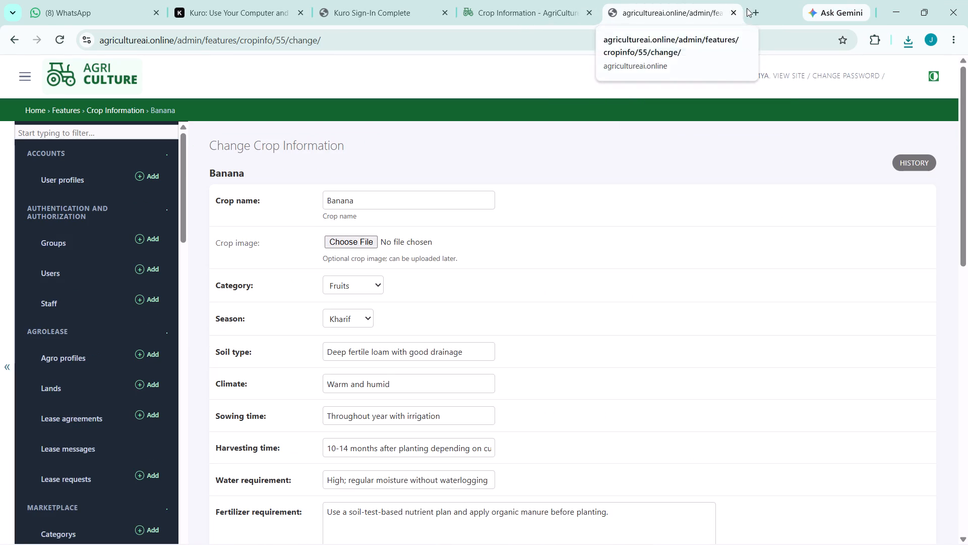
{"action": "left_click", "coordinate": [753, 11]}
{"action": "type", "text": "banan"}
{"action": "key", "text": "Return"}
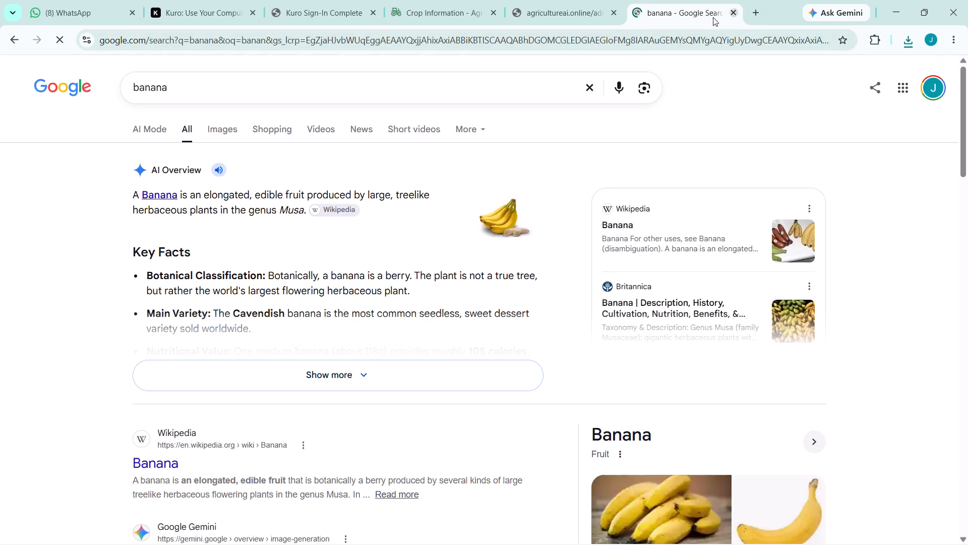
{"action": "left_click", "coordinate": [228, 132]}
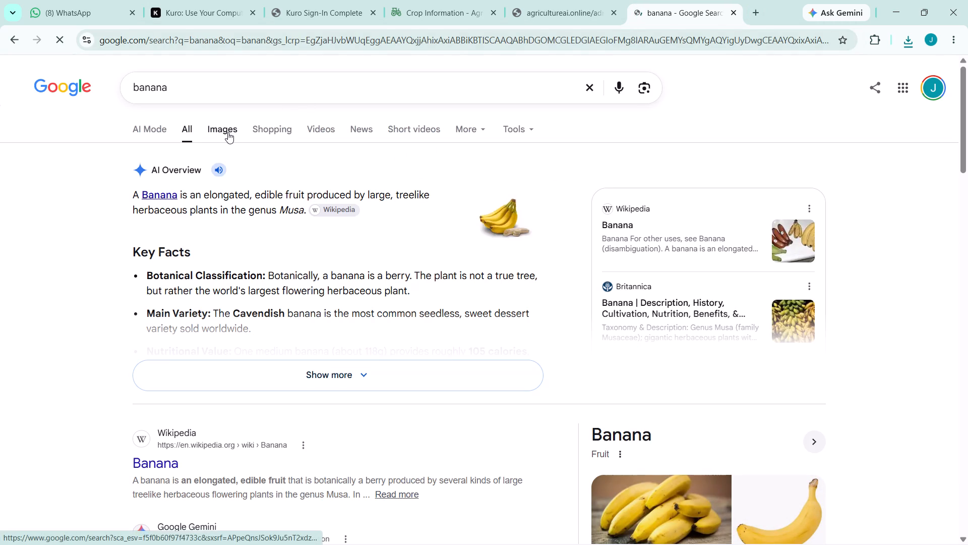
{"action": "right_click", "coordinate": [99, 248]}
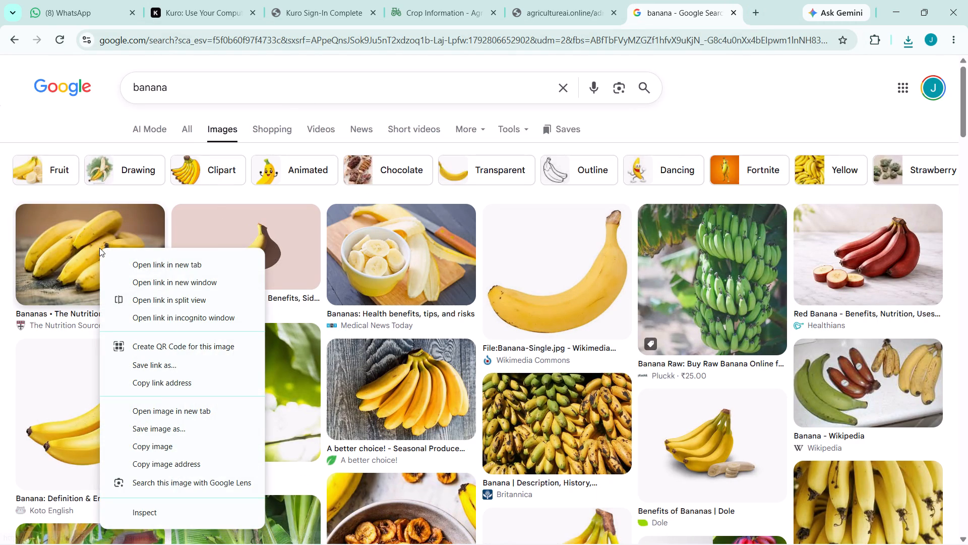
{"action": "left_click", "coordinate": [168, 424]}
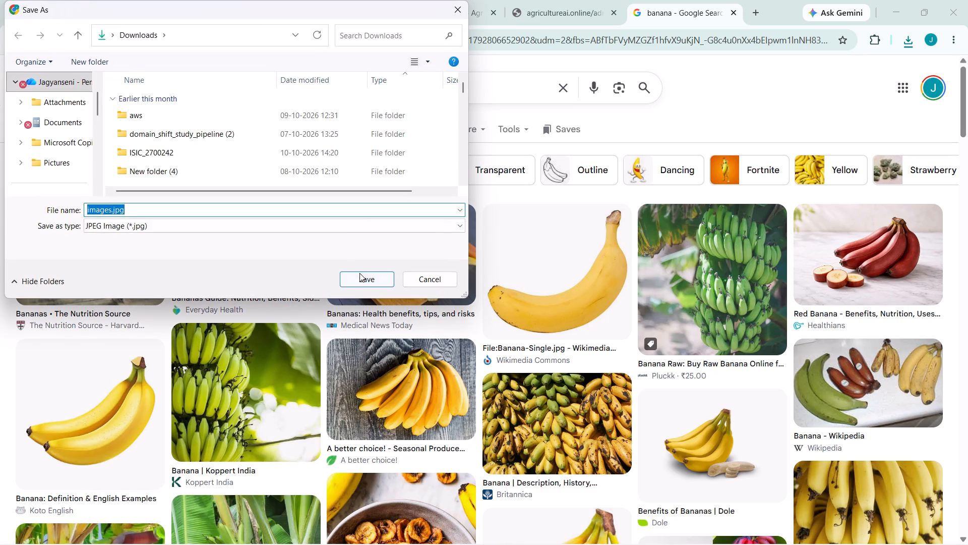
{"action": "left_click", "coordinate": [359, 275]}
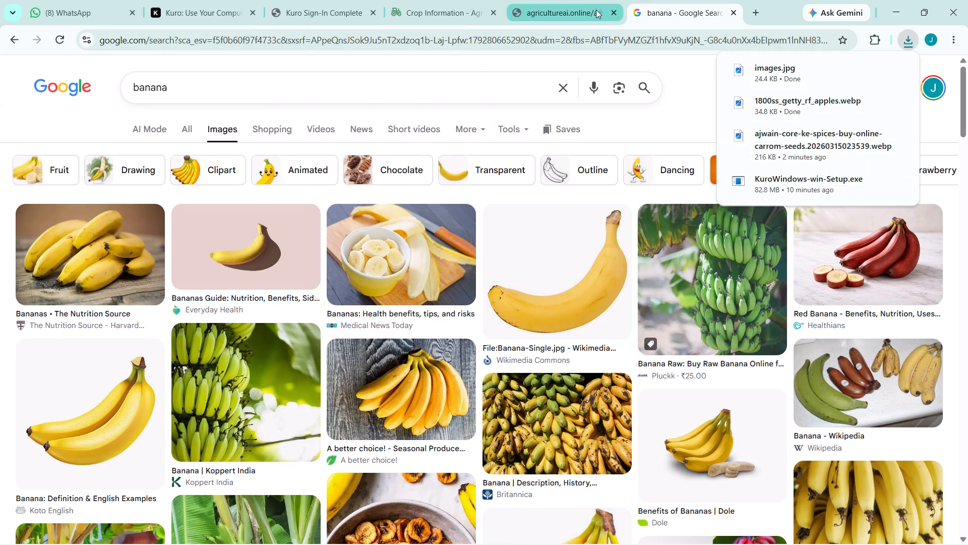
Set images.jpg from Downloads as the crop image of the Banana record and save the record.
{"action": "left_click", "coordinate": [589, 11]}
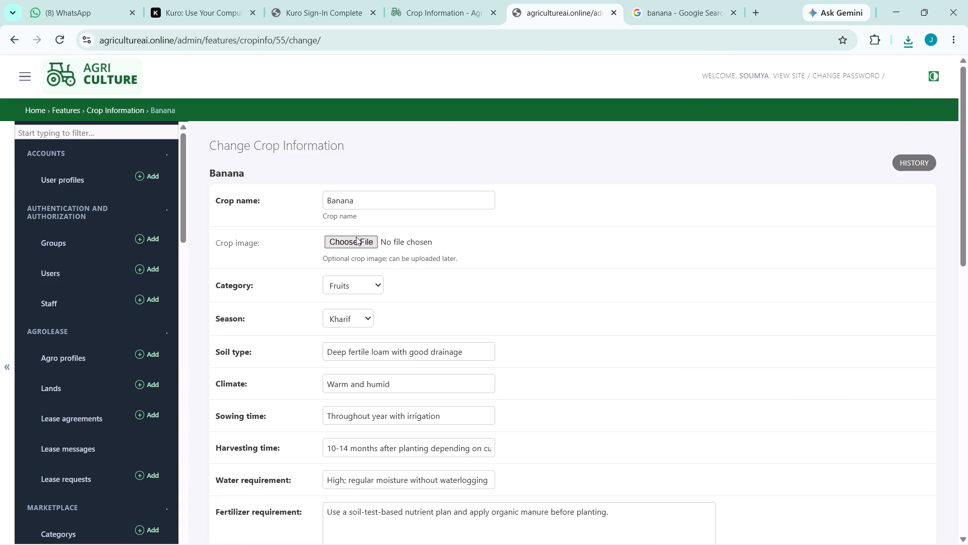
{"action": "left_click", "coordinate": [356, 237]}
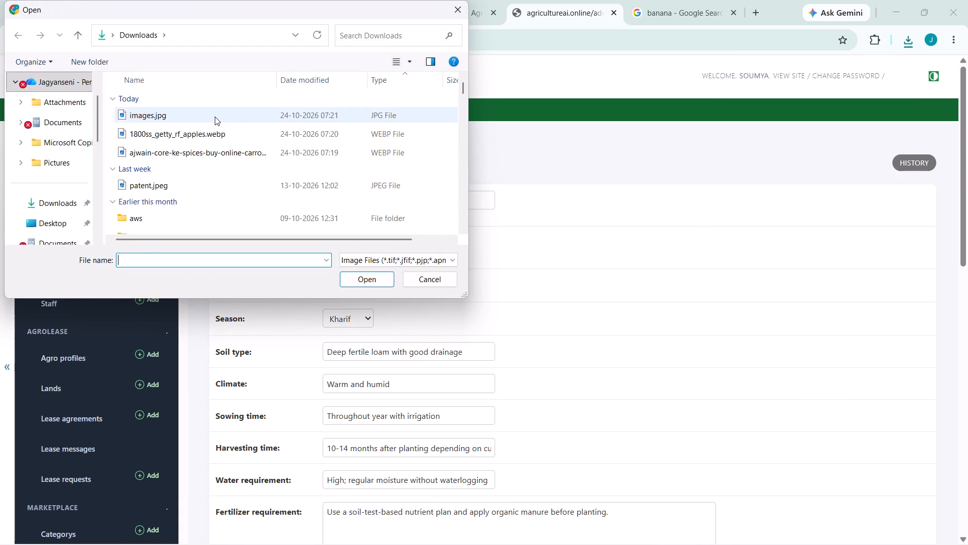
{"action": "left_click", "coordinate": [215, 117]}
{"action": "left_click", "coordinate": [366, 280]}
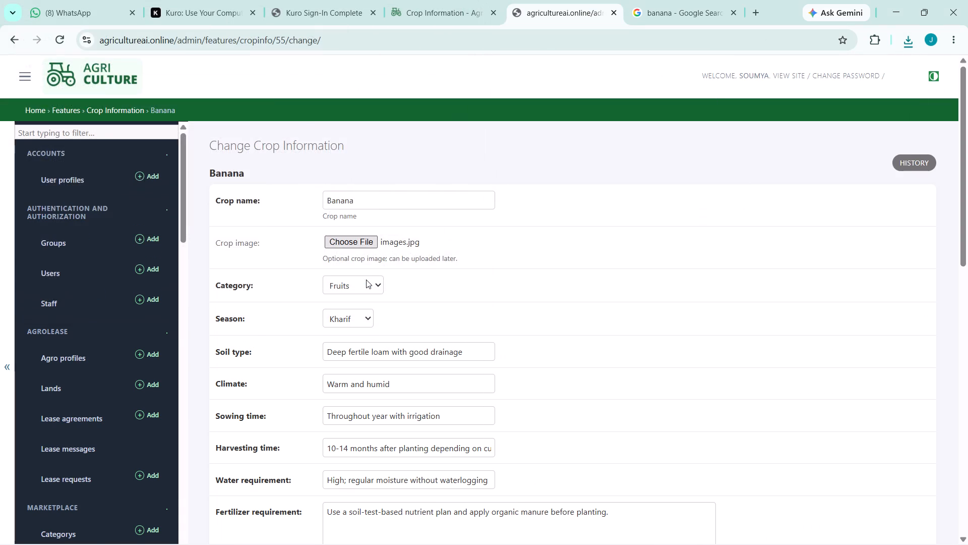
{"action": "scroll", "coordinate": [366, 280], "scroll_direction": "down", "scroll_amount": 3}
{"action": "scroll", "coordinate": [366, 280], "scroll_direction": "up", "scroll_amount": 1}
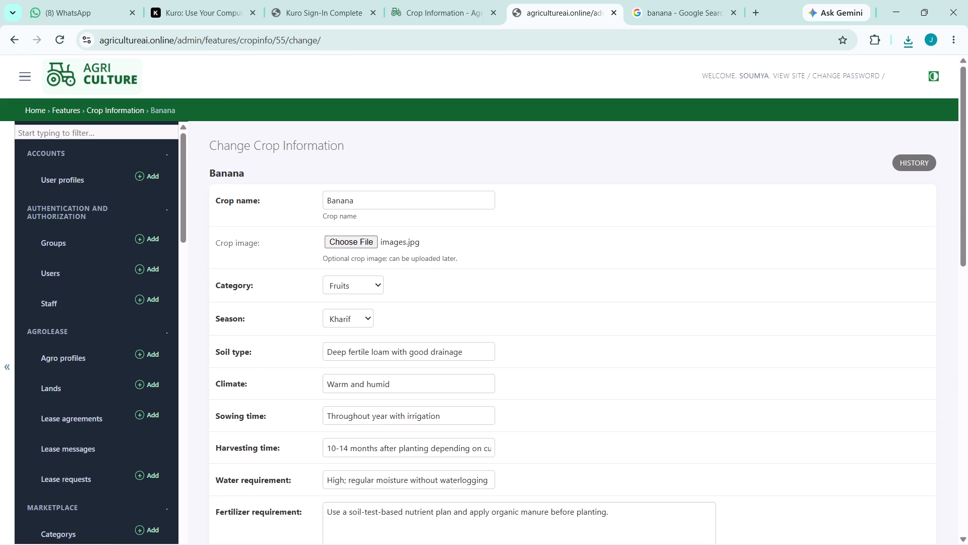
{"action": "scroll", "coordinate": [366, 280], "scroll_direction": "down", "scroll_amount": 9}
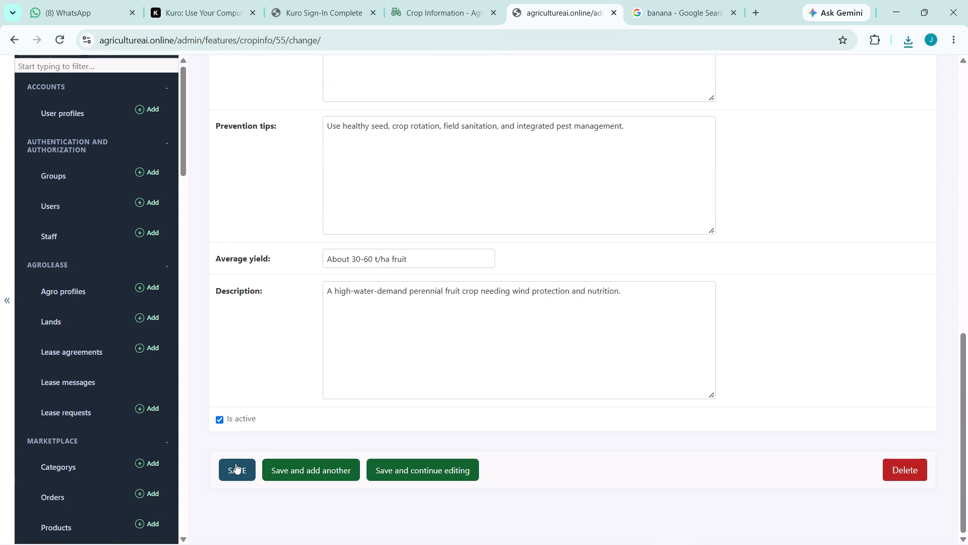
{"action": "left_click", "coordinate": [235, 463]}
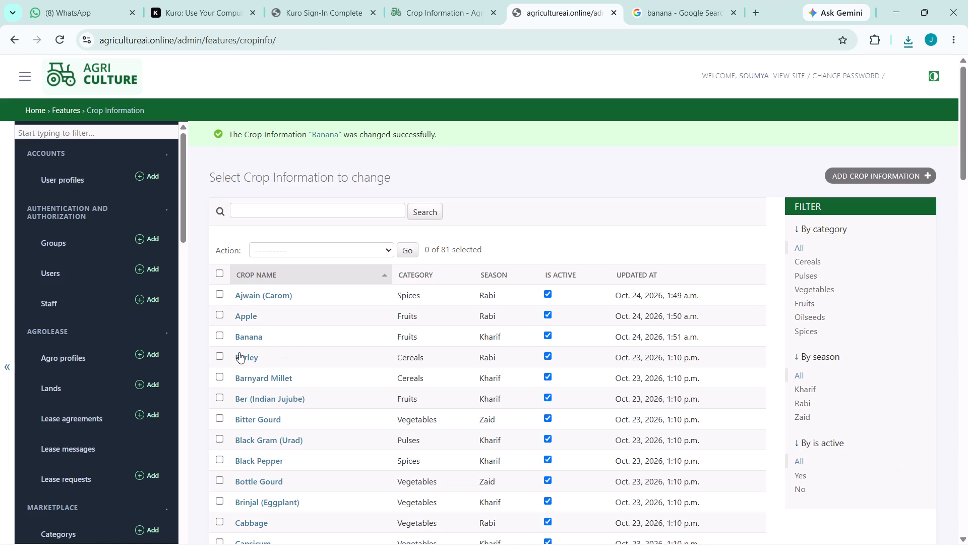
Open the Barley record, replace the banana search tab with a Google Images barley search, and save Naturally Ella's picture to Downloads as barley-2-800x800.jpg.
{"action": "left_click", "coordinate": [241, 356]}
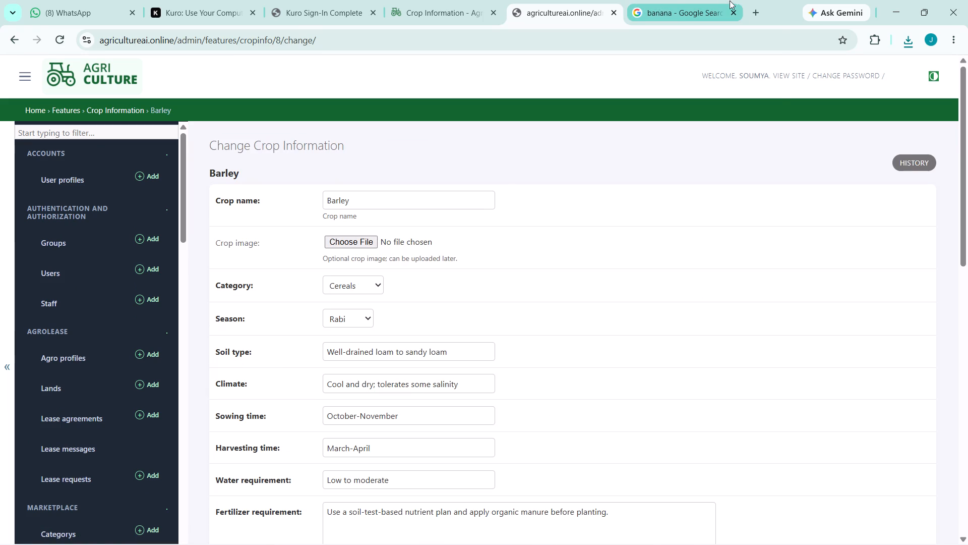
{"action": "left_click", "coordinate": [734, 6]}
{"action": "left_click", "coordinate": [734, 9]}
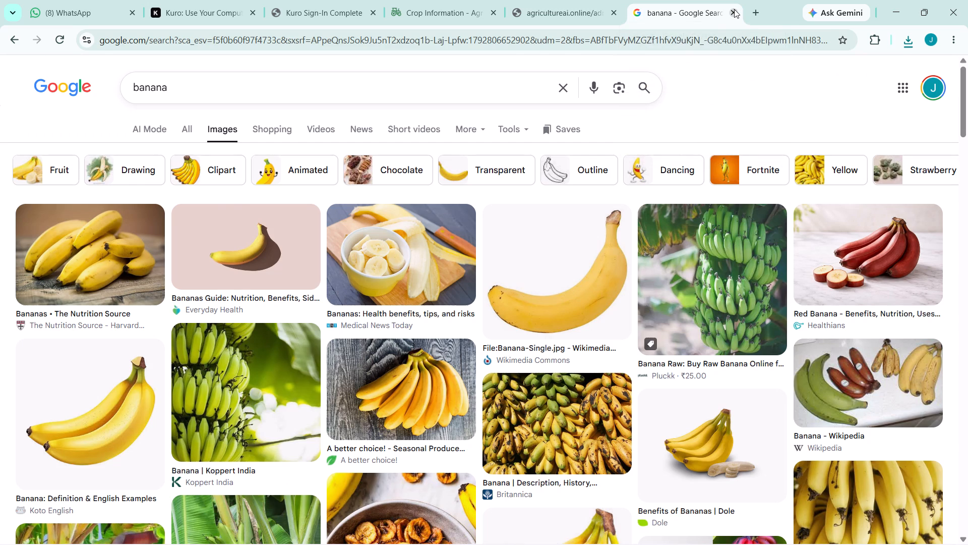
{"action": "left_click", "coordinate": [754, 13]}
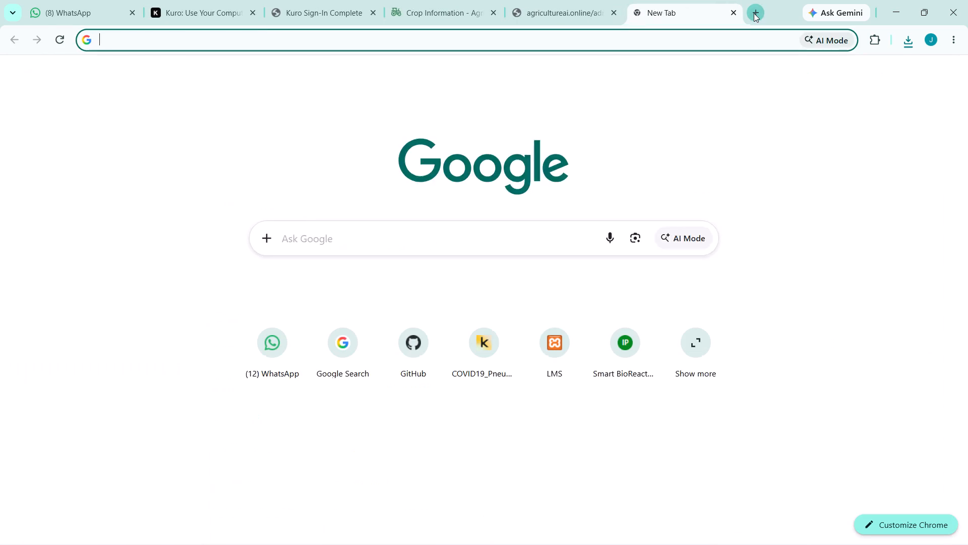
{"action": "type", "text": "barl"}
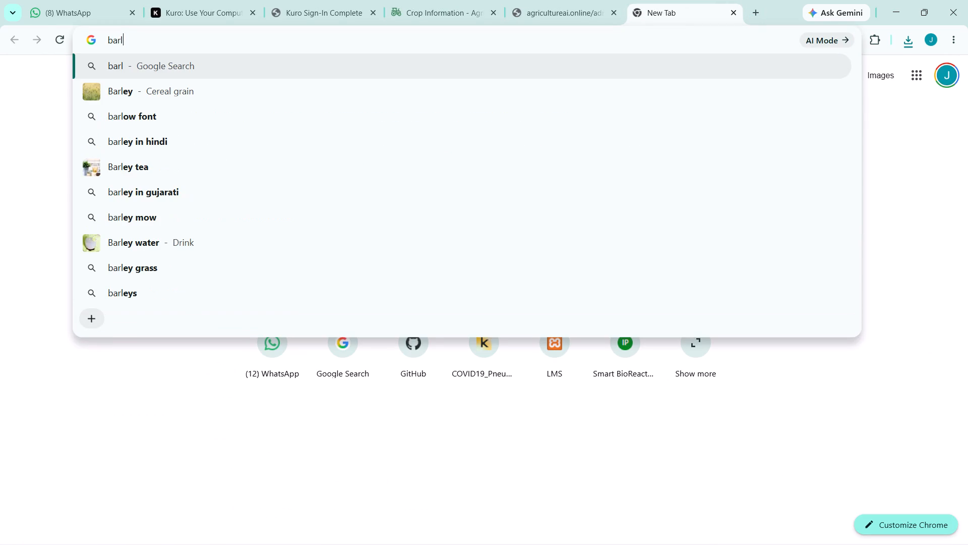
{"action": "key", "text": "Down"}
{"action": "key", "text": "Return"}
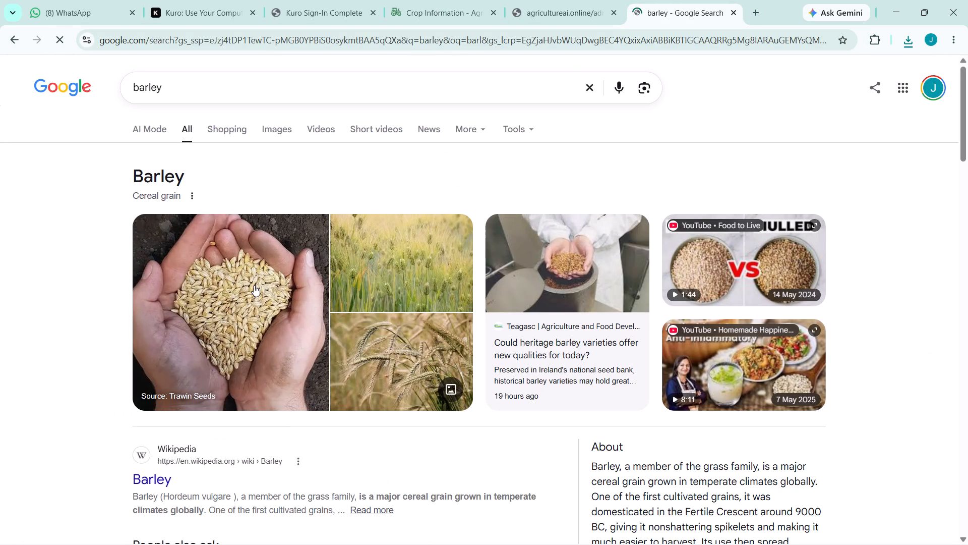
{"action": "right_click", "coordinate": [254, 285]}
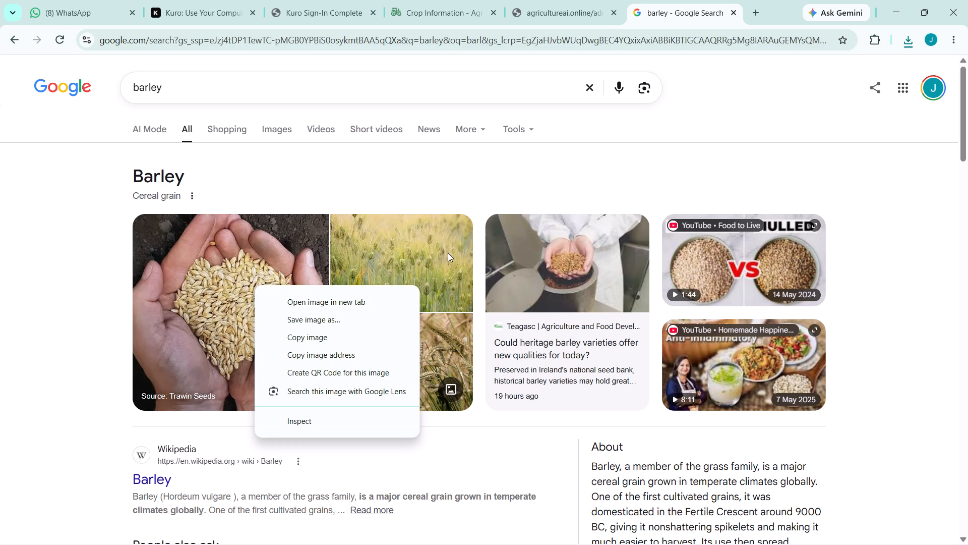
{"action": "left_click", "coordinate": [279, 129]}
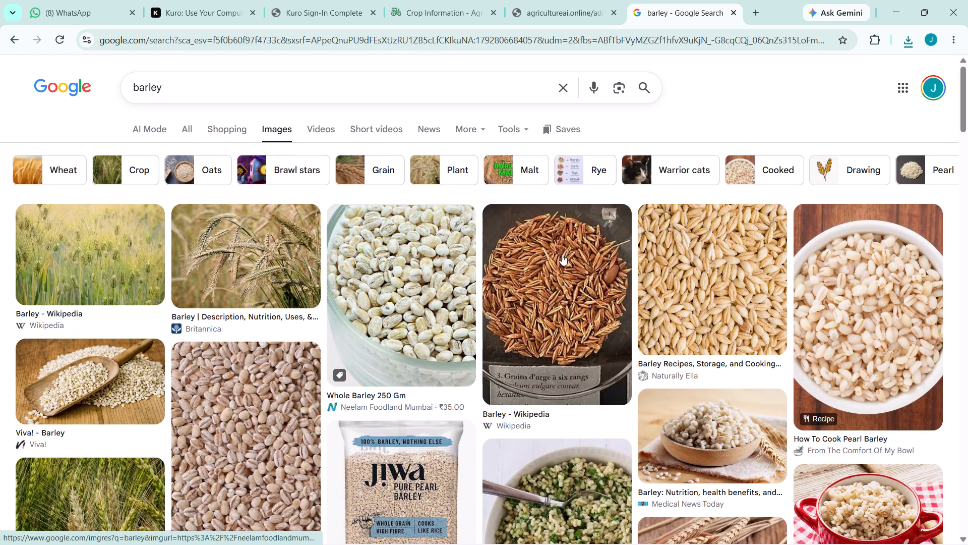
{"action": "left_click", "coordinate": [703, 252]}
{"action": "right_click", "coordinate": [739, 264]}
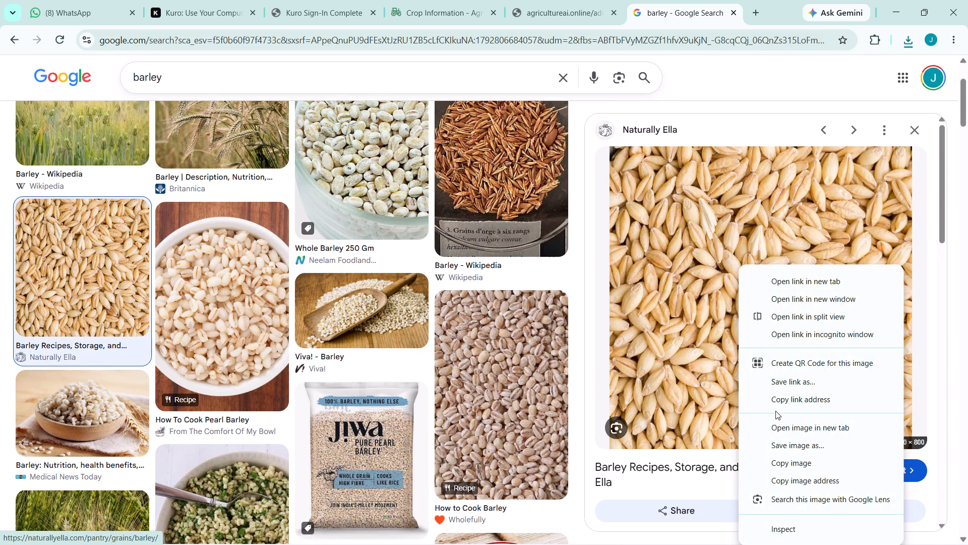
{"action": "left_click", "coordinate": [778, 439]}
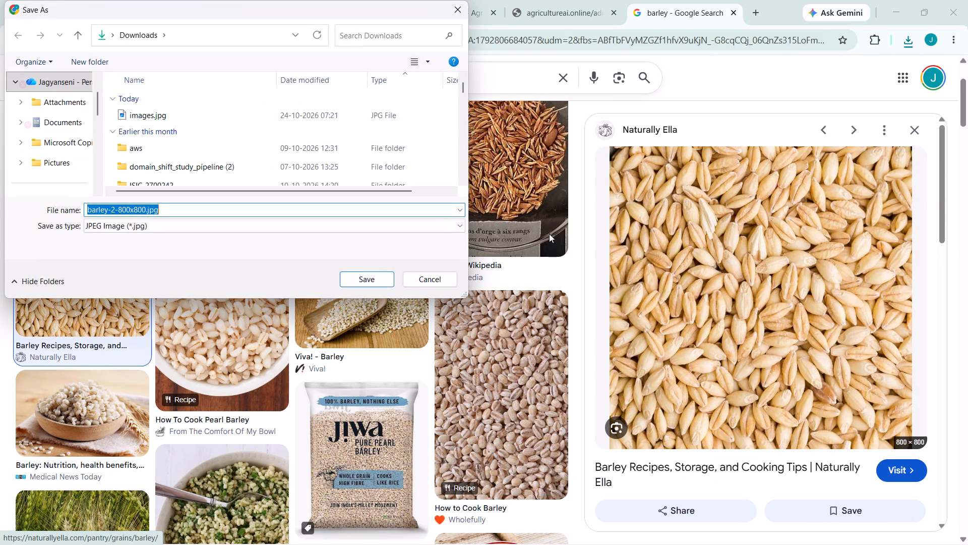
{"action": "left_click", "coordinate": [364, 284]}
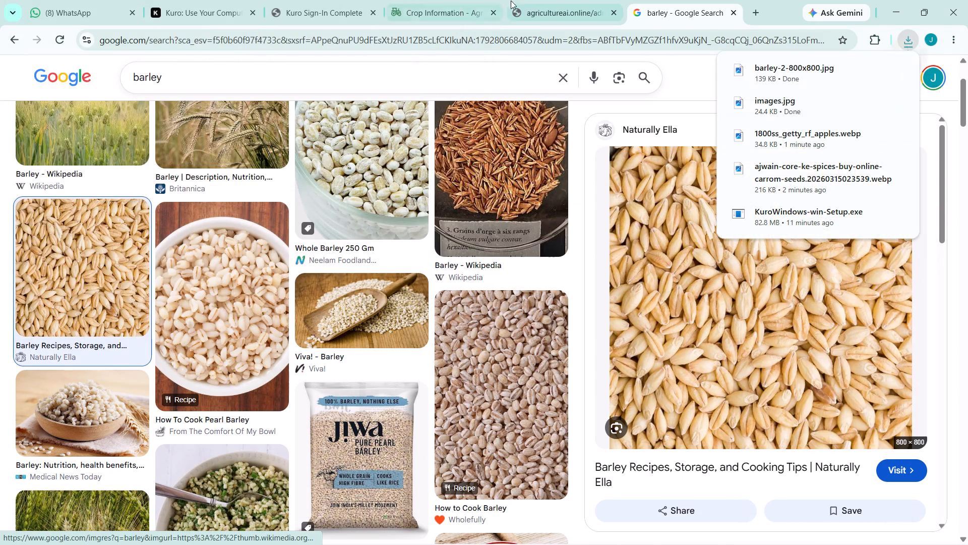
Set barley-2-800x800.jpg from Downloads as the crop image of the Barley record in the admin and save the record.
{"action": "left_click", "coordinate": [544, 7]}
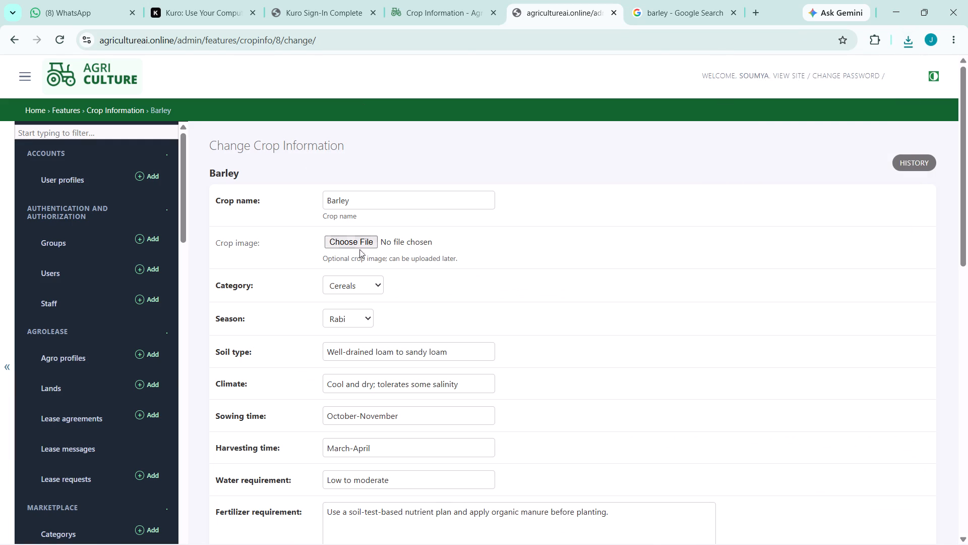
{"action": "left_click", "coordinate": [356, 236]}
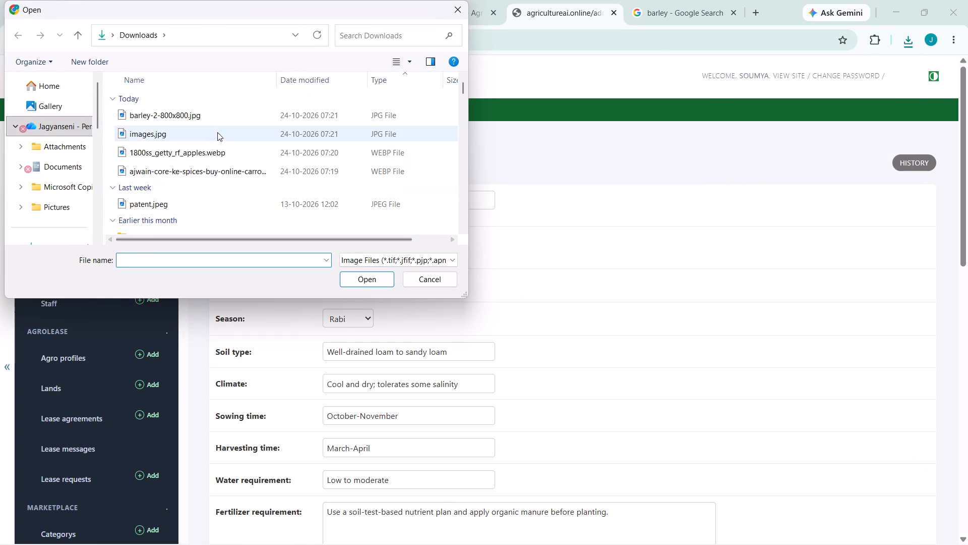
{"action": "left_click", "coordinate": [208, 118]}
{"action": "left_click", "coordinate": [357, 283]}
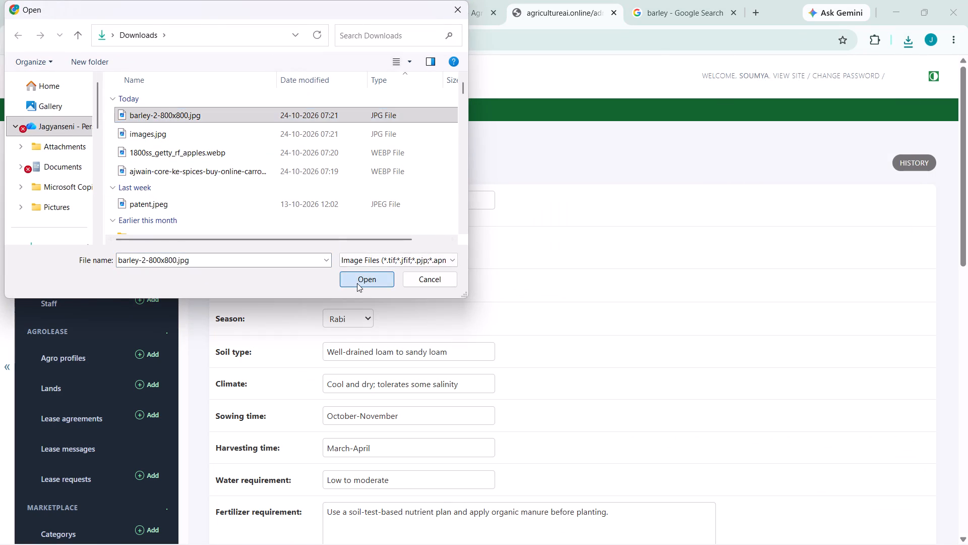
{"action": "scroll", "coordinate": [357, 283], "scroll_direction": "down", "scroll_amount": 5}
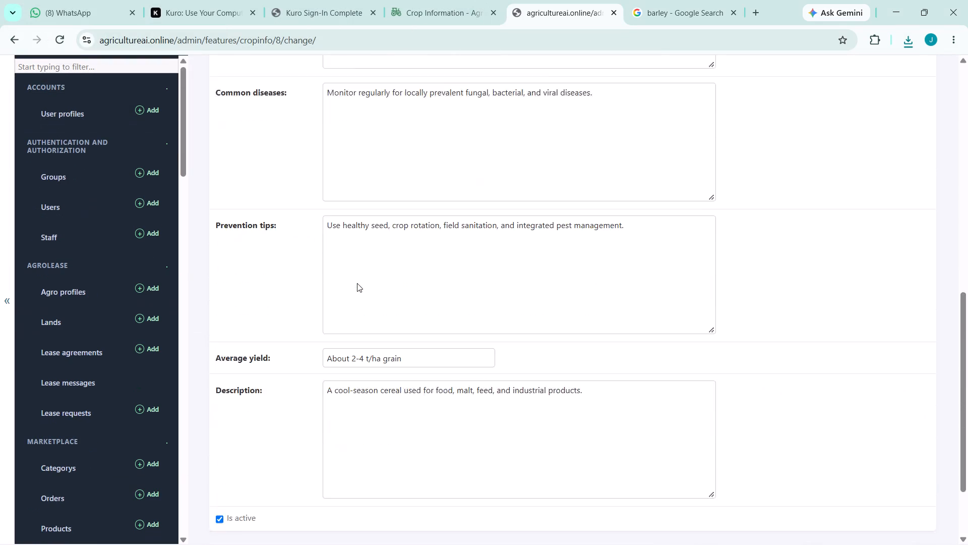
{"action": "scroll", "coordinate": [357, 283], "scroll_direction": "down", "scroll_amount": 3}
{"action": "left_click", "coordinate": [240, 469]}
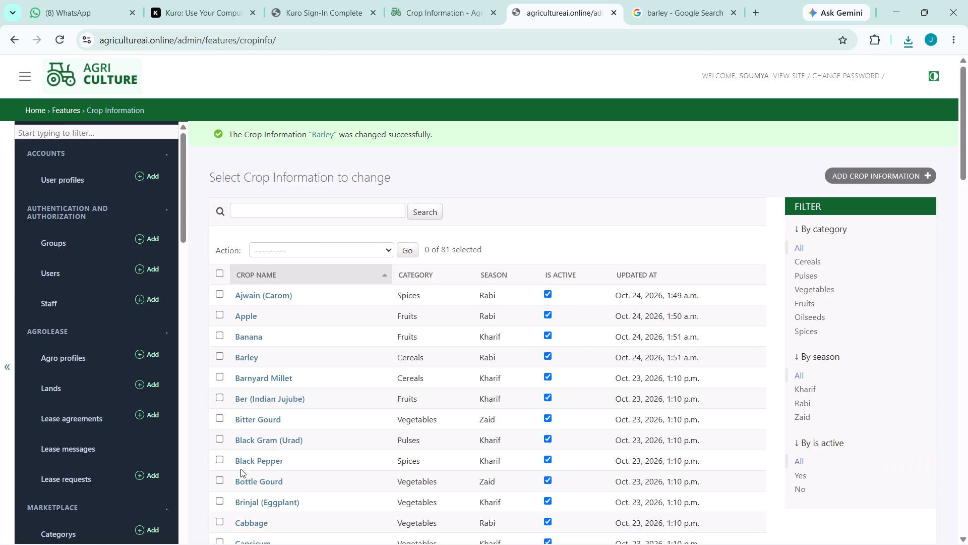
Open the Barnyard Millet record, search Google Images for its crop name, and save Vedic Chakki's picture to Downloads as images (1).jpg.
{"action": "scroll", "coordinate": [357, 417], "scroll_direction": "down", "scroll_amount": 3}
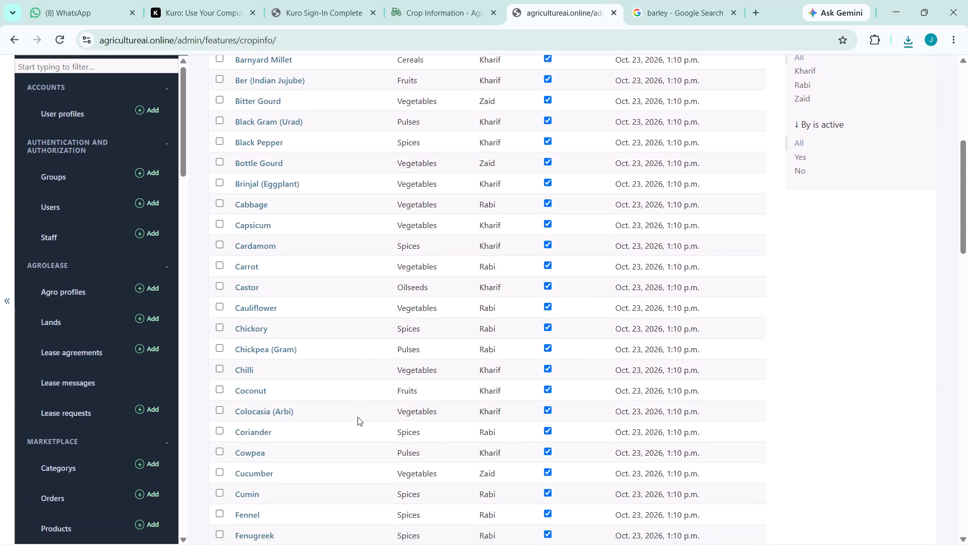
{"action": "scroll", "coordinate": [357, 417], "scroll_direction": "down", "scroll_amount": 2}
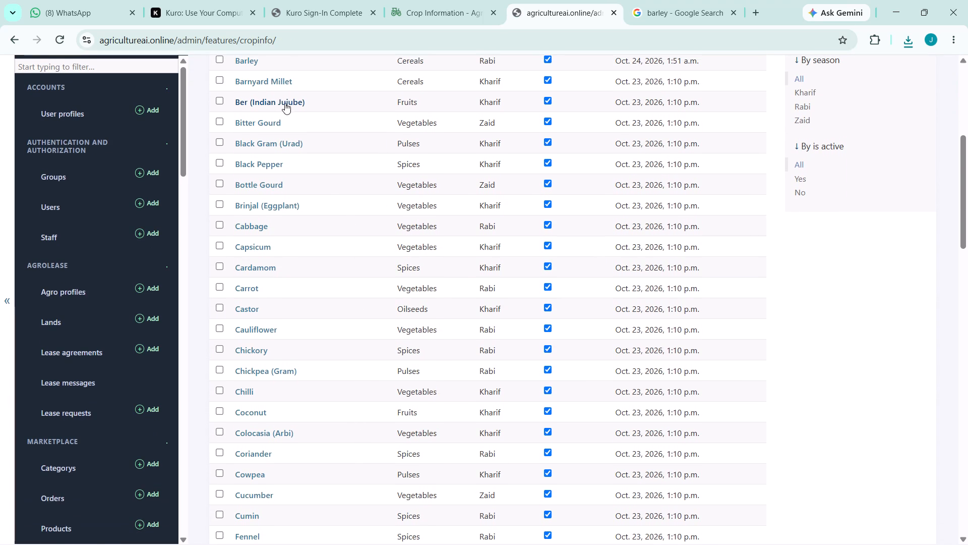
{"action": "left_click", "coordinate": [273, 77]}
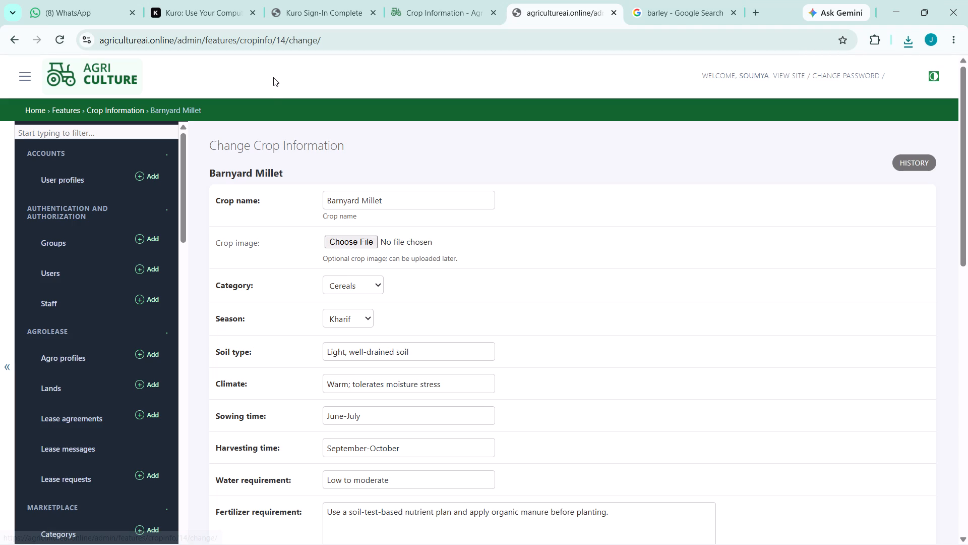
{"action": "left_click_drag", "start_coordinate": [285, 173], "coordinate": [212, 179]}
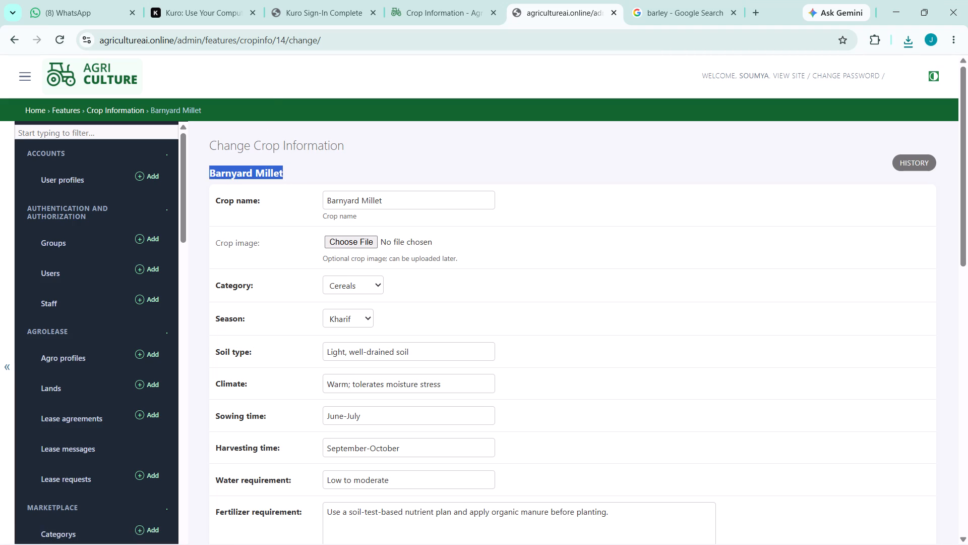
{"action": "left_click_drag", "start_coordinate": [212, 179], "coordinate": [209, 179]}
{"action": "key", "text": "ctrl+c"}
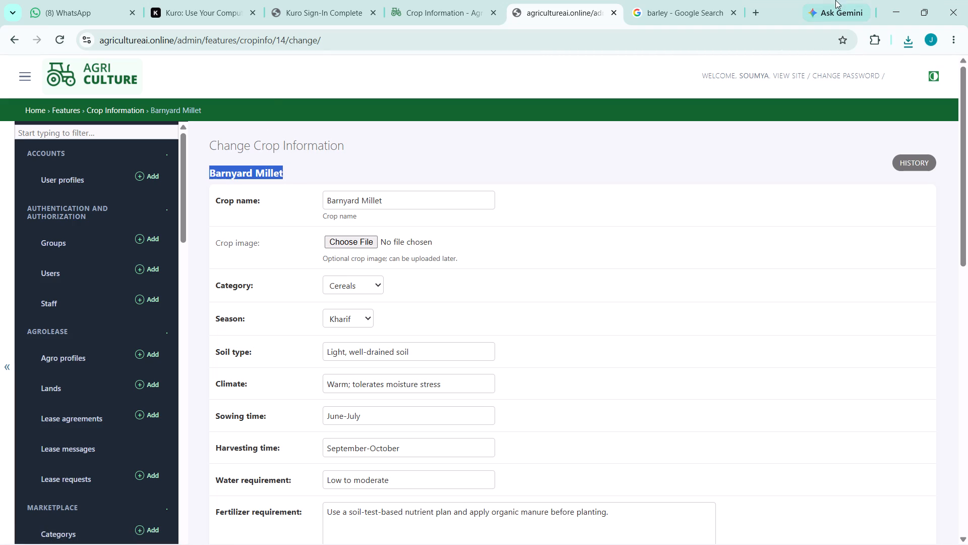
{"action": "left_click", "coordinate": [702, 6]}
{"action": "left_click", "coordinate": [462, 78]}
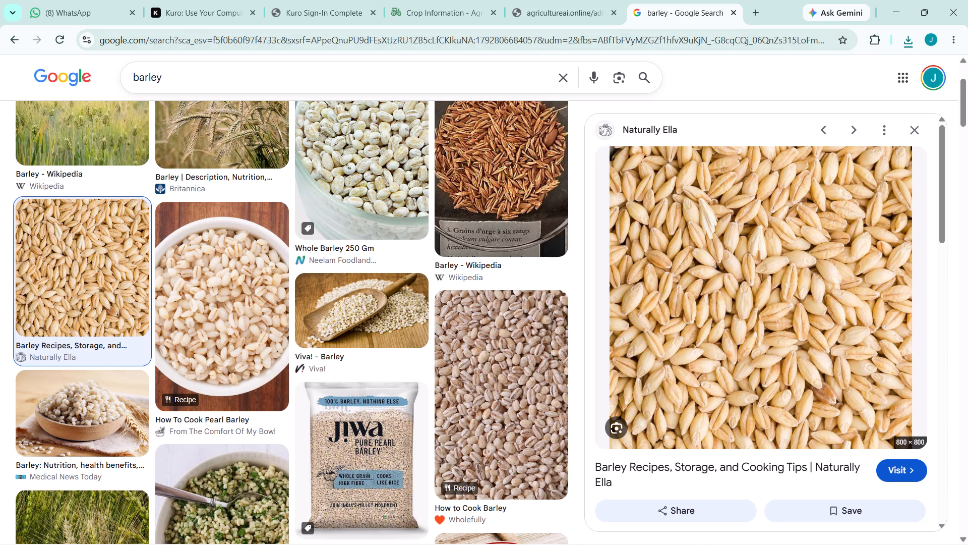
{"action": "key", "text": "ctrl+a"}
{"action": "key", "text": "ctrl+v"}
{"action": "key", "text": "Return"}
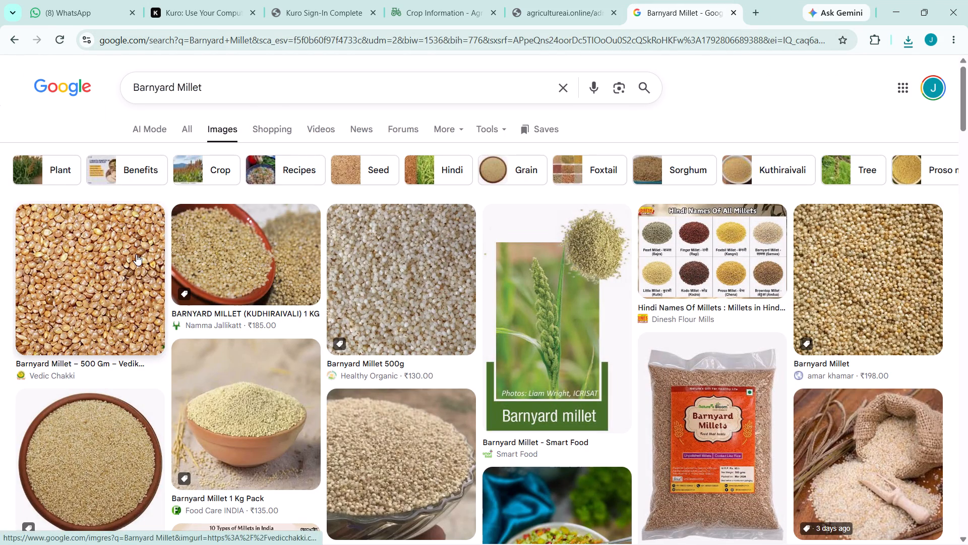
{"action": "right_click", "coordinate": [136, 254]}
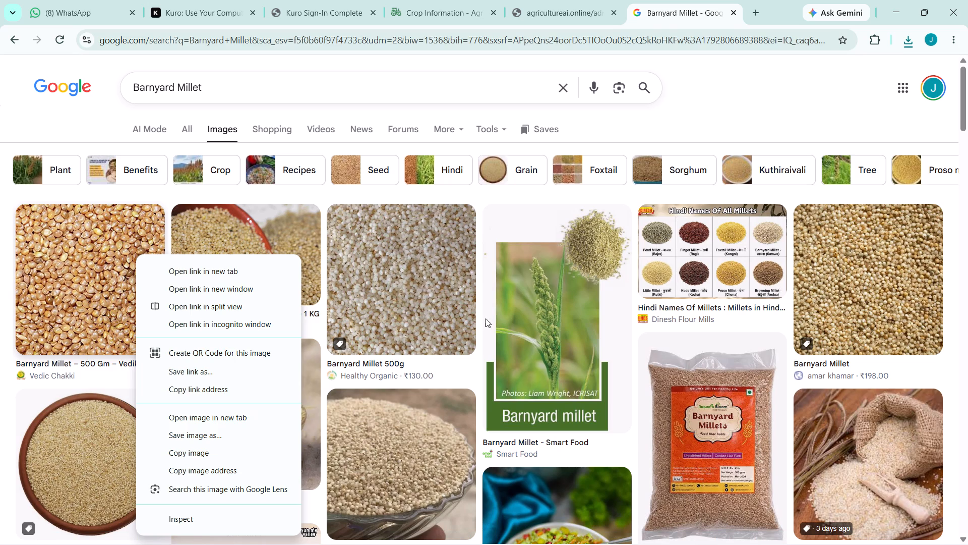
{"action": "left_click", "coordinate": [201, 430]}
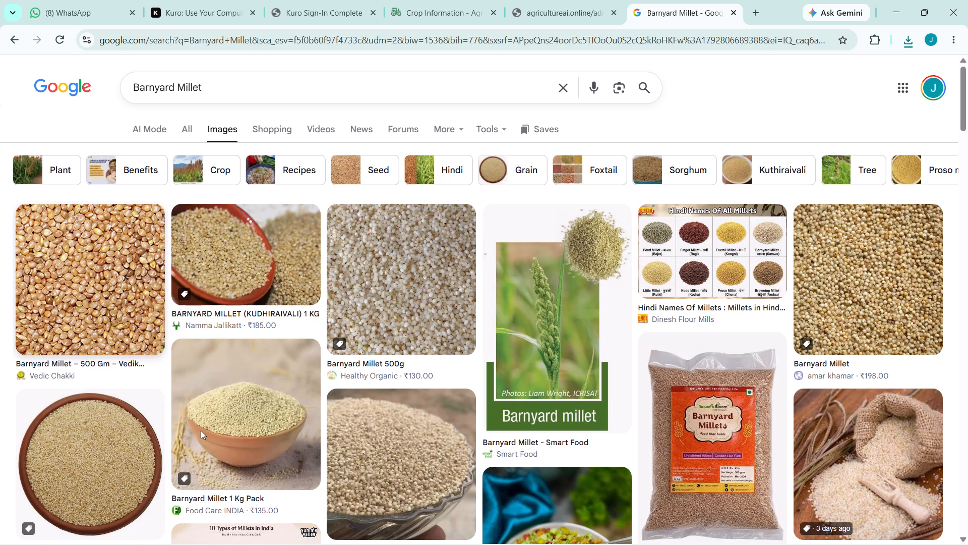
{"action": "left_click", "coordinate": [375, 274]}
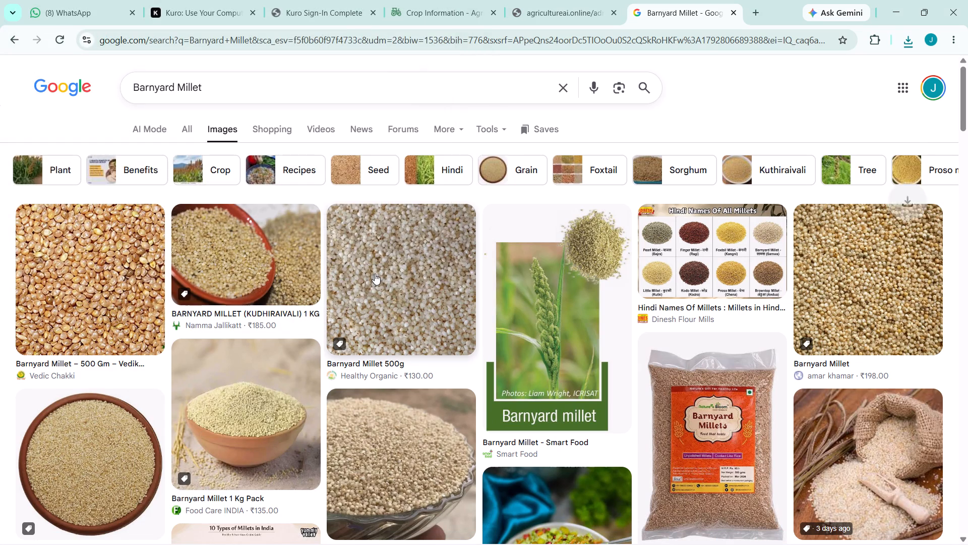
Set images (1).jpg from Downloads as the crop image of the Barnyard Millet record and save the record.
{"action": "left_click", "coordinate": [557, 8]}
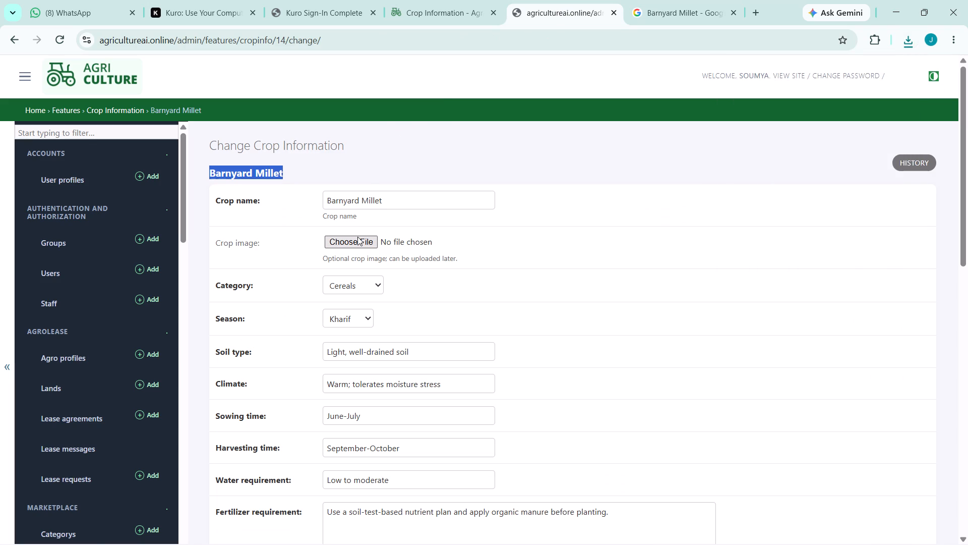
{"action": "left_click", "coordinate": [357, 237]}
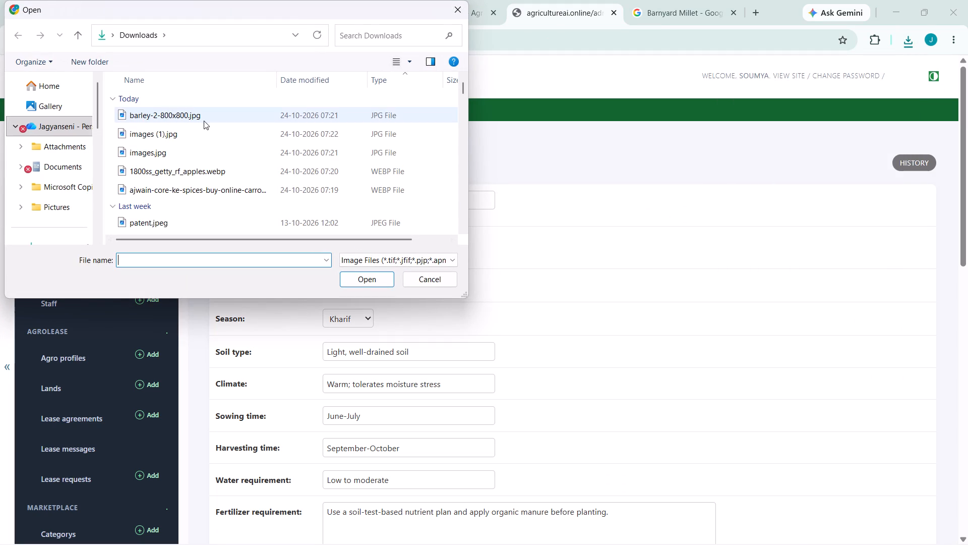
{"action": "left_click", "coordinate": [205, 132]}
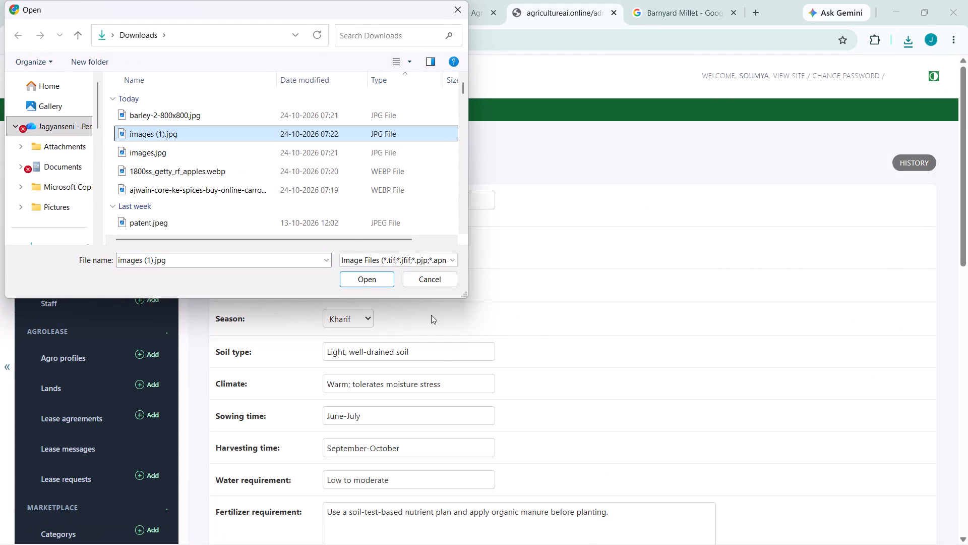
{"action": "left_click", "coordinate": [362, 277]}
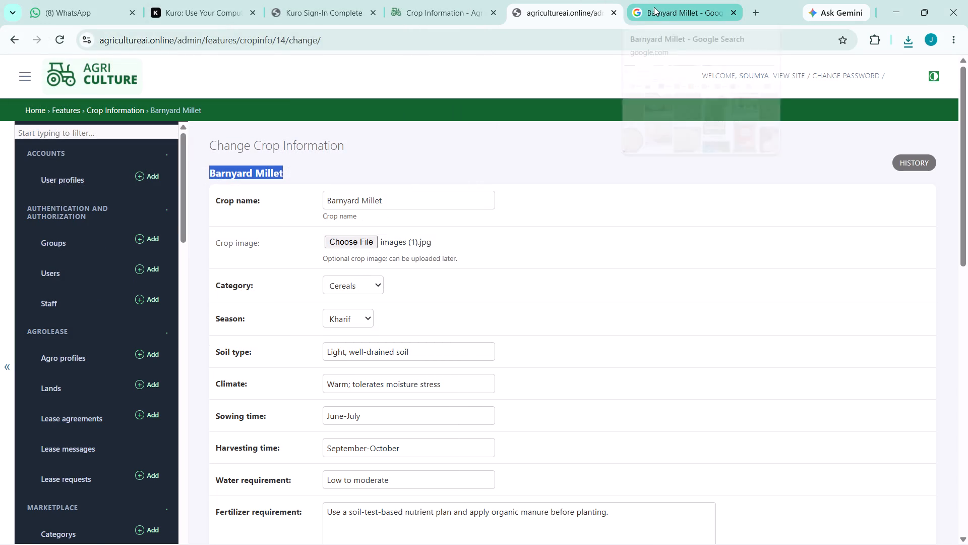
{"action": "scroll", "coordinate": [329, 289], "scroll_direction": "down", "scroll_amount": 7}
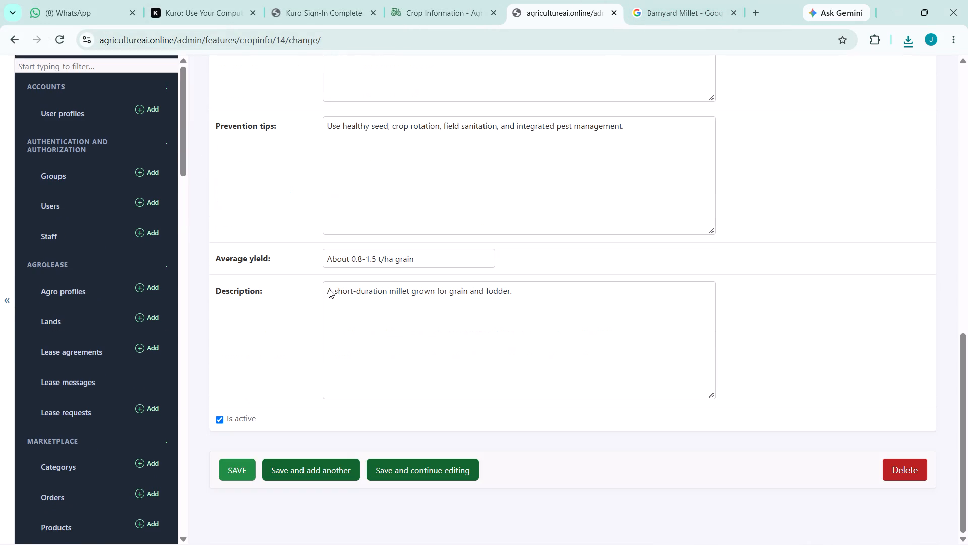
{"action": "left_click", "coordinate": [238, 470]}
Open the Ber (Indian Jujube) record, search Google Images for its crop name, and save the Instagram picture to Downloads as images (2).jpg.
{"action": "scroll", "coordinate": [238, 470], "scroll_direction": "down", "scroll_amount": 1}
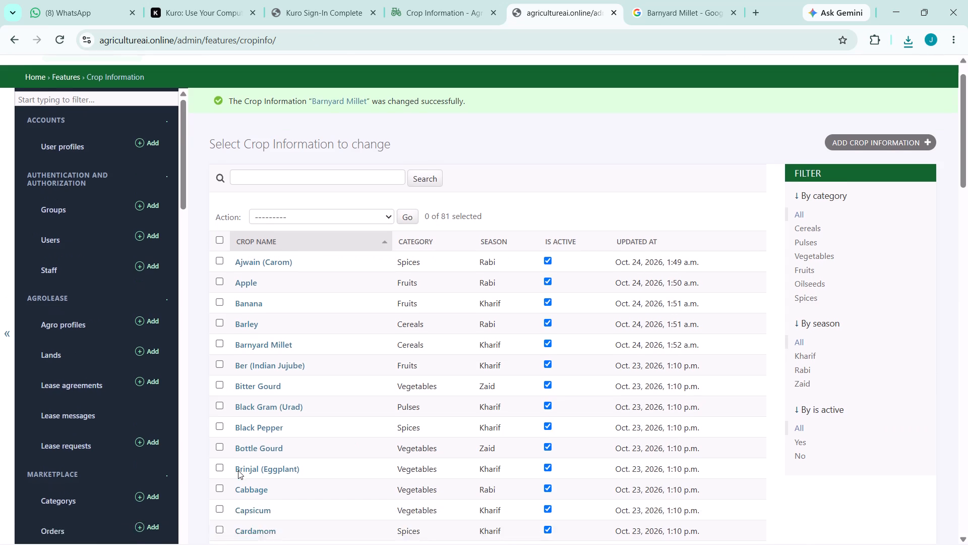
{"action": "scroll", "coordinate": [238, 470], "scroll_direction": "down", "scroll_amount": 6}
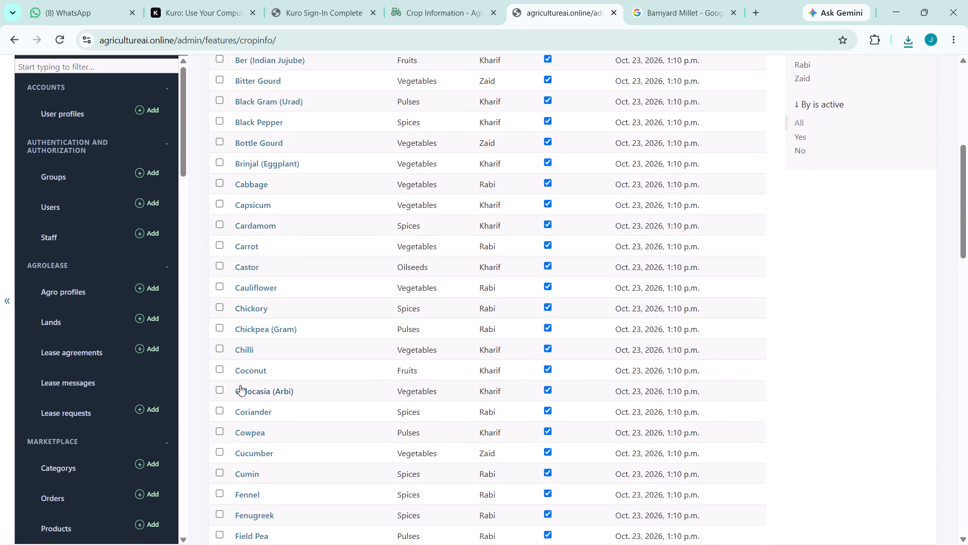
{"action": "left_click", "coordinate": [269, 57]}
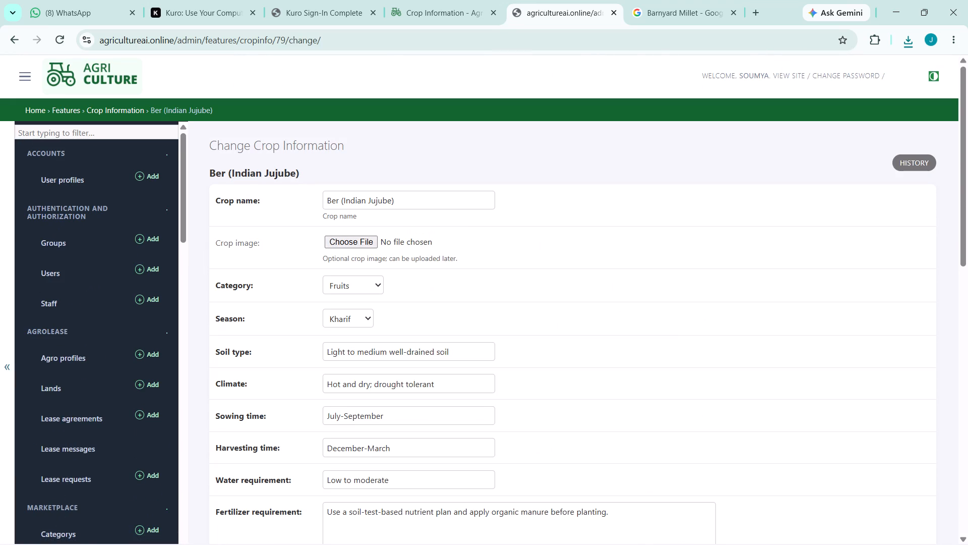
{"action": "left_click_drag", "start_coordinate": [303, 174], "coordinate": [204, 171]}
{"action": "key", "text": "ctrl+c"}
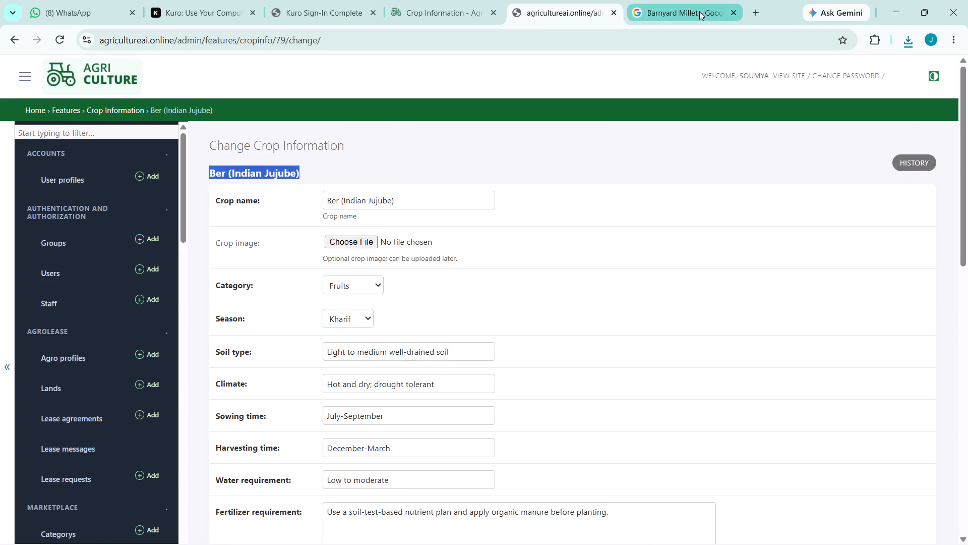
{"action": "left_click", "coordinate": [699, 11]}
{"action": "left_click", "coordinate": [506, 79]}
{"action": "key", "text": "ctrl+a"}
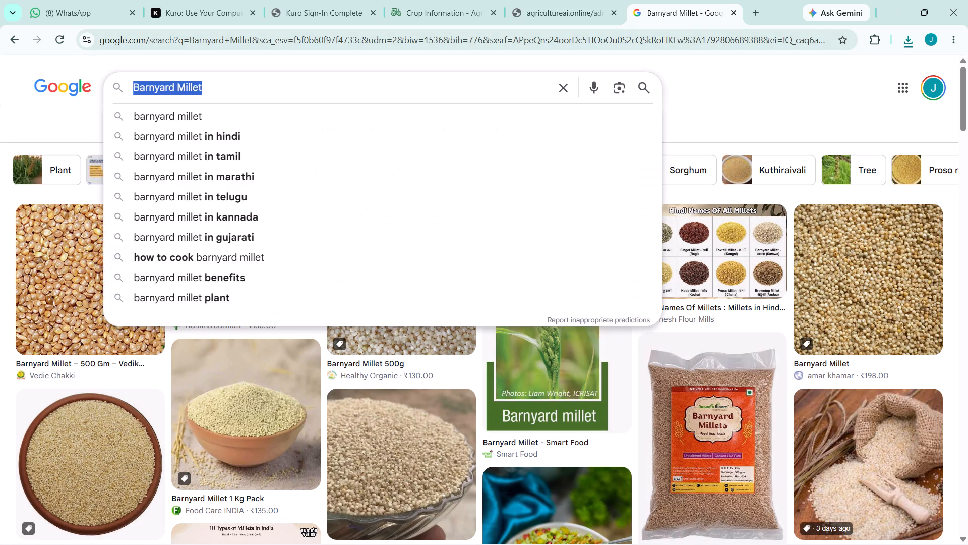
{"action": "key", "text": "ctrl+v"}
{"action": "key", "text": "Return"}
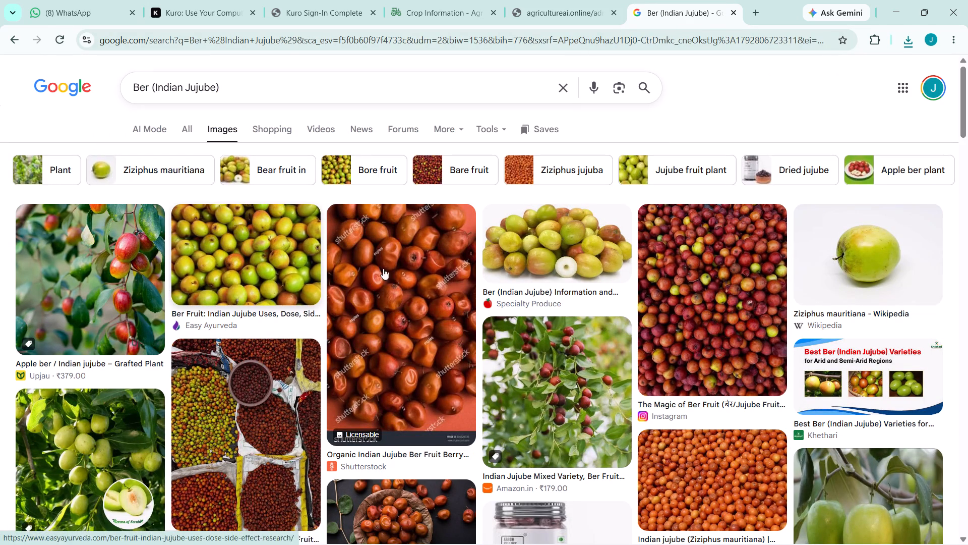
{"action": "right_click", "coordinate": [689, 261]}
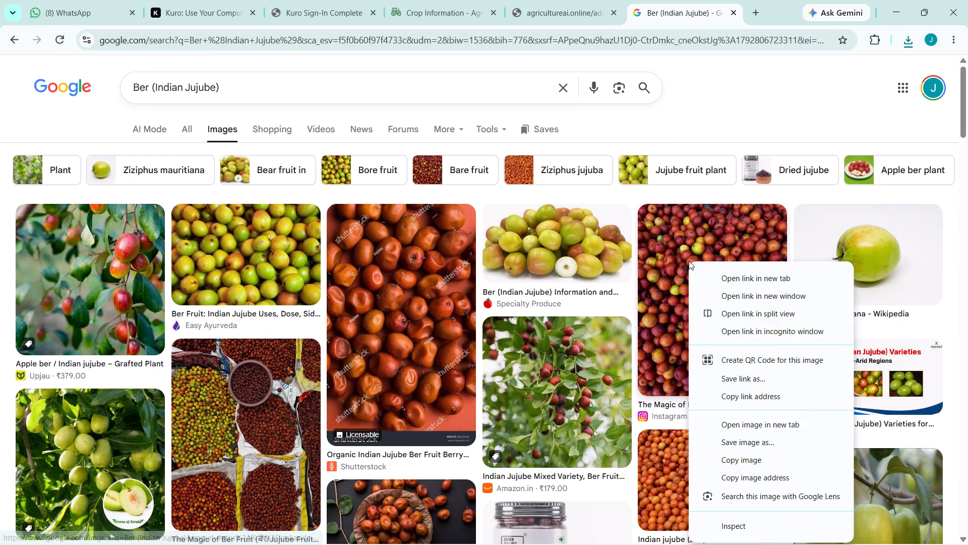
{"action": "left_click", "coordinate": [734, 444]}
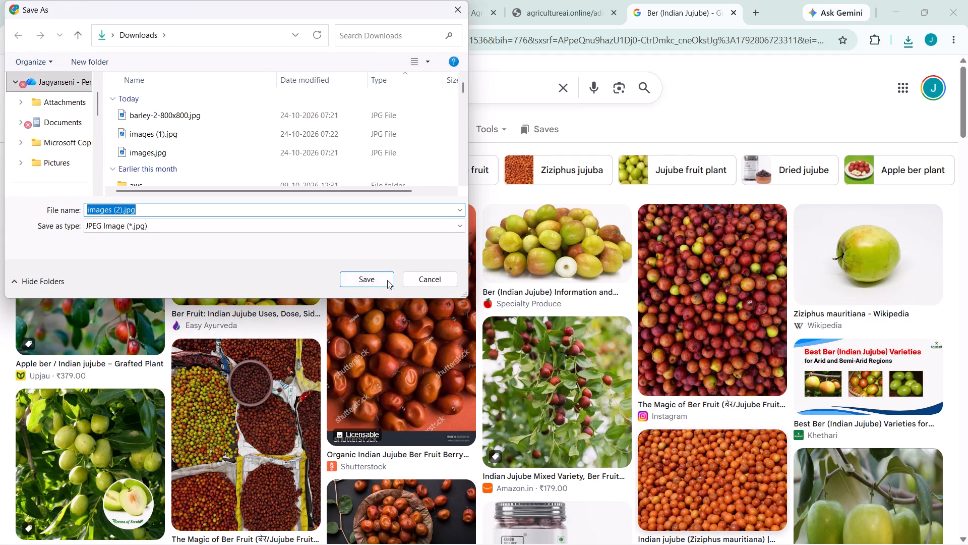
{"action": "left_click", "coordinate": [370, 283]}
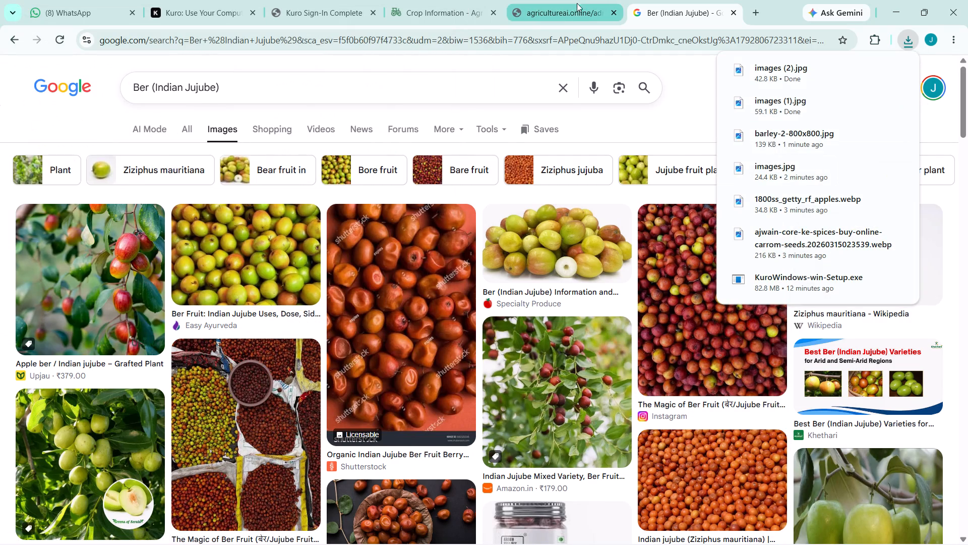
Set images (2).jpg from Downloads as the crop image of the Ber (Indian Jujube) record and save the record.
{"action": "left_click", "coordinate": [566, 6]}
{"action": "left_click", "coordinate": [369, 241]}
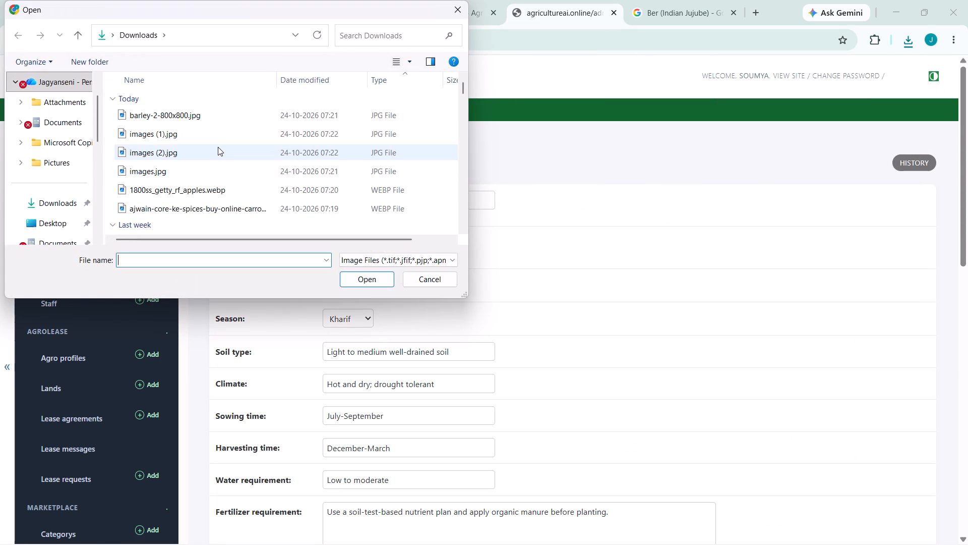
{"action": "left_click", "coordinate": [218, 146]}
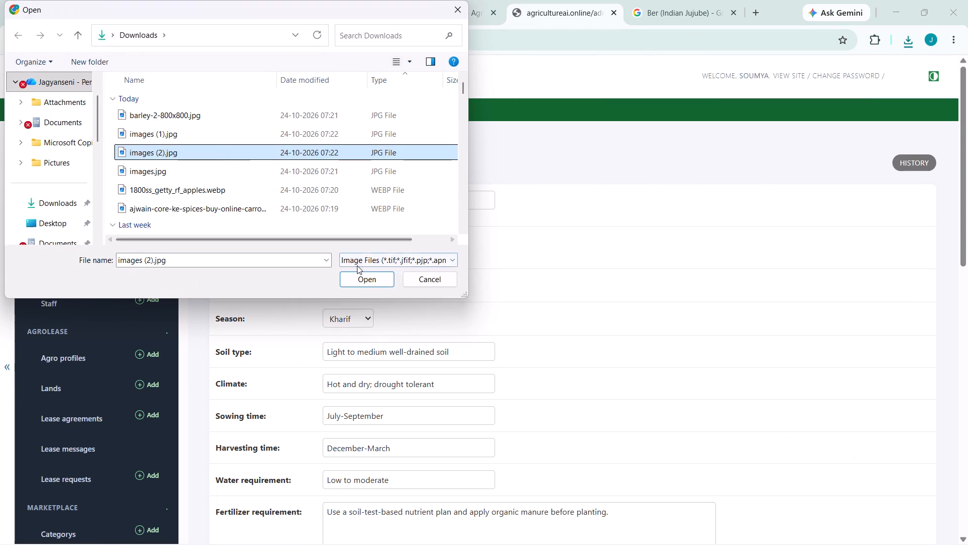
{"action": "left_click", "coordinate": [357, 278]}
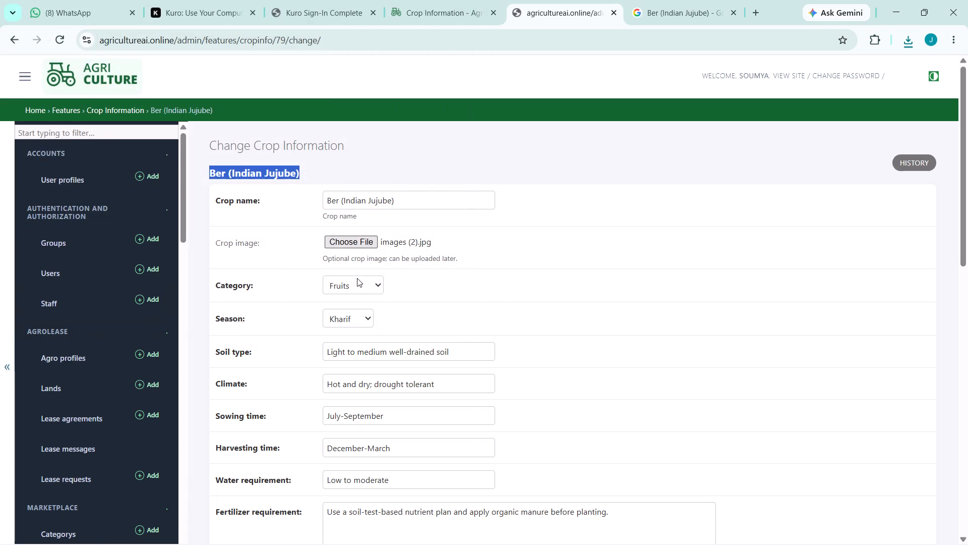
{"action": "scroll", "coordinate": [357, 278], "scroll_direction": "down", "scroll_amount": 6}
{"action": "left_click", "coordinate": [231, 467]}
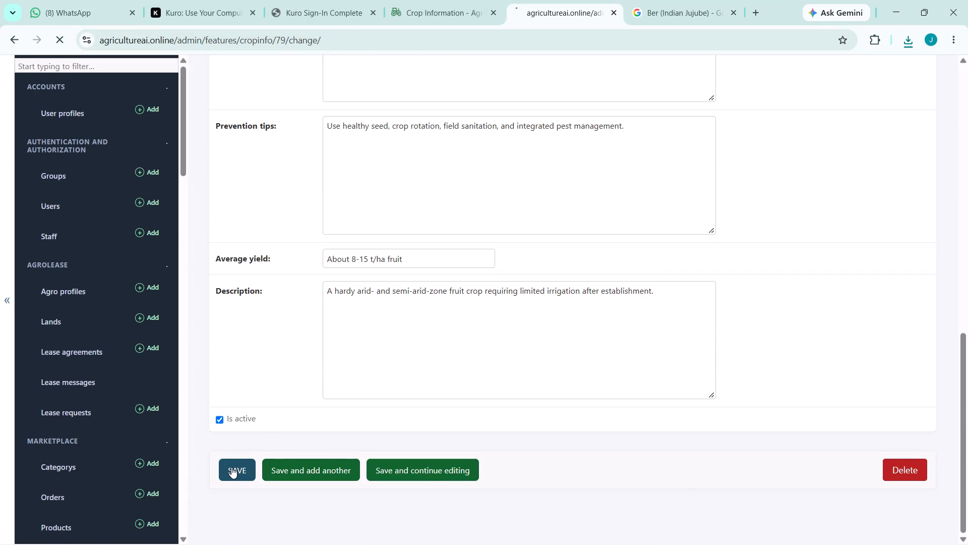
Open the Bitter Gourd record, search Google Images for its crop name, and save Mamta's Kitchen's picture to Downloads as images (3).jpg.
{"action": "scroll", "coordinate": [327, 359], "scroll_direction": "down", "scroll_amount": 2}
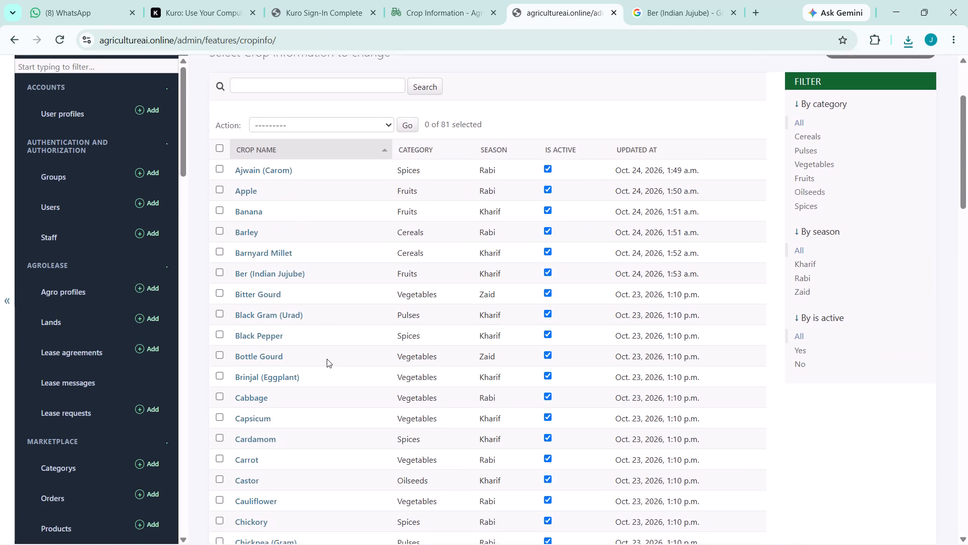
{"action": "scroll", "coordinate": [327, 359], "scroll_direction": "down", "scroll_amount": 3}
{"action": "double_click", "coordinate": [254, 171]}
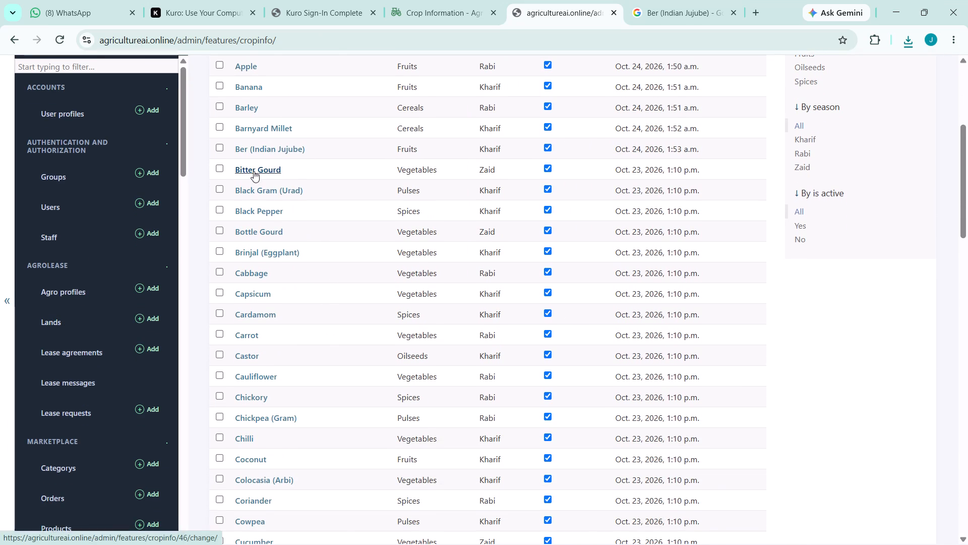
{"action": "left_click_drag", "start_coordinate": [268, 171], "coordinate": [215, 171]}
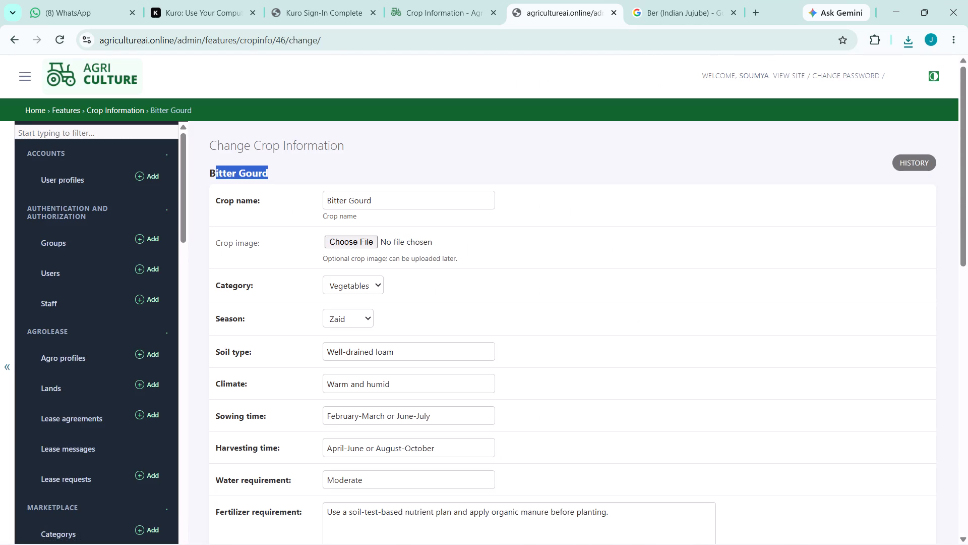
{"action": "left_click_drag", "start_coordinate": [215, 171], "coordinate": [205, 171]}
{"action": "key", "text": "ctrl+x"}
{"action": "key", "text": "ctrl+c"}
{"action": "left_click", "coordinate": [679, 6]}
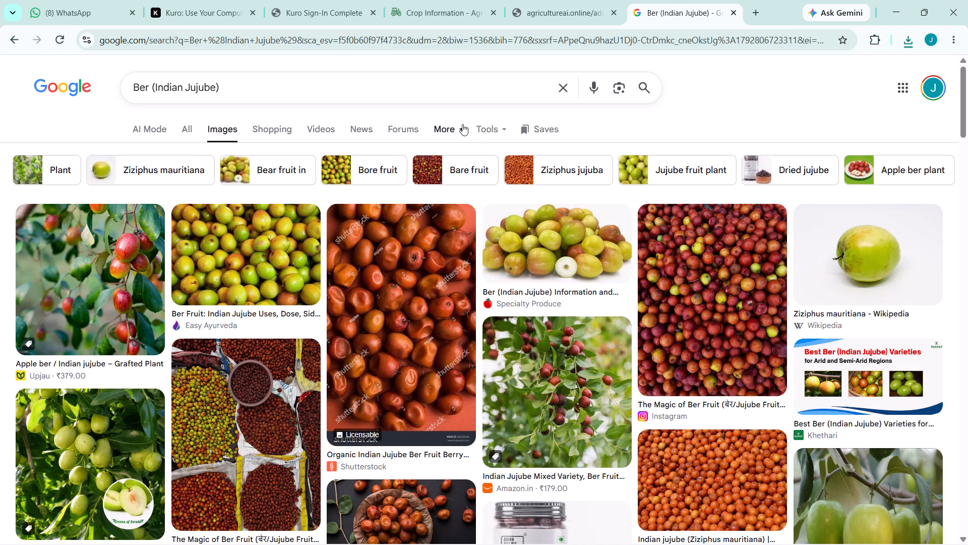
{"action": "left_click", "coordinate": [421, 86]}
{"action": "key", "text": "ctrl+a"}
{"action": "key", "text": "ctrl+v"}
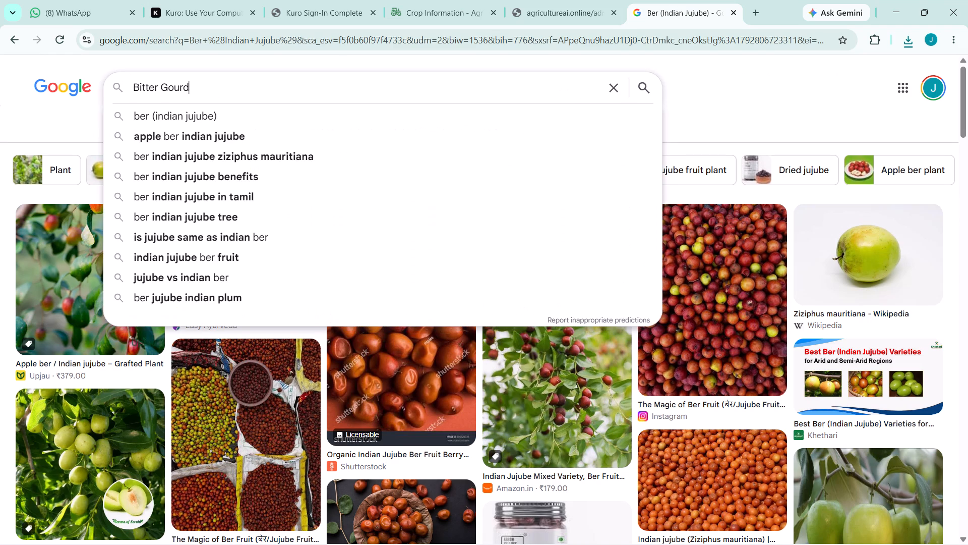
{"action": "key", "text": "Return"}
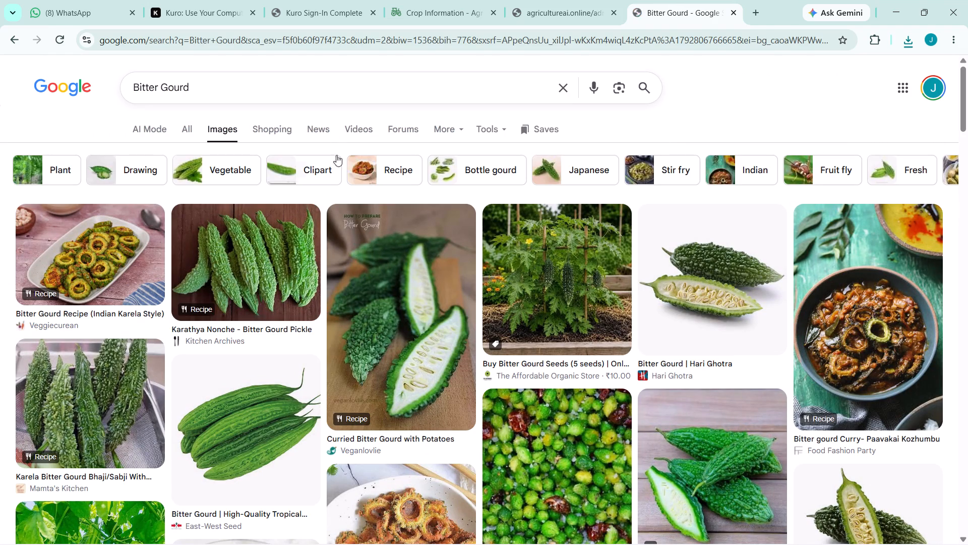
{"action": "right_click", "coordinate": [124, 373]}
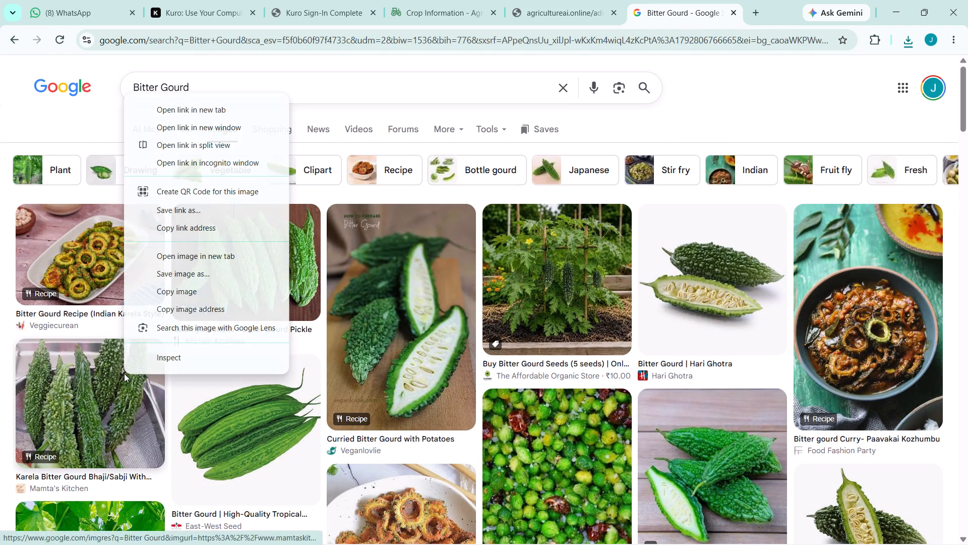
{"action": "left_click", "coordinate": [200, 271]}
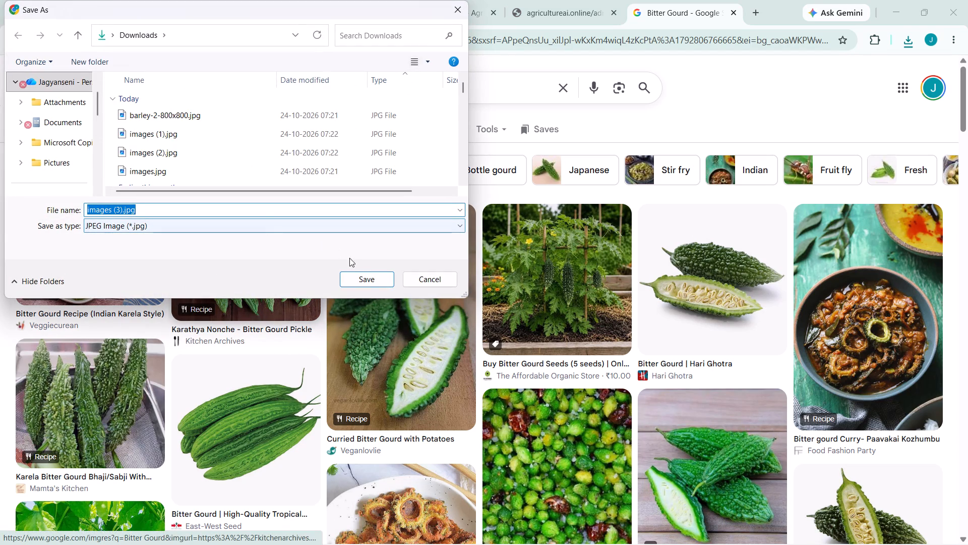
{"action": "left_click", "coordinate": [374, 281]}
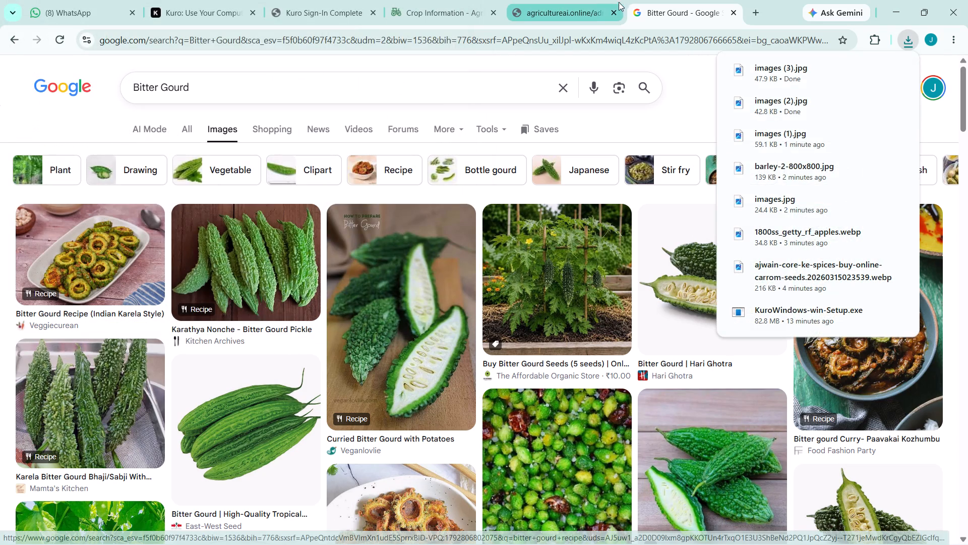
Set images (3).jpg from Downloads as the crop image of the Bitter Gourd record and save the record.
{"action": "left_click", "coordinate": [588, 11]}
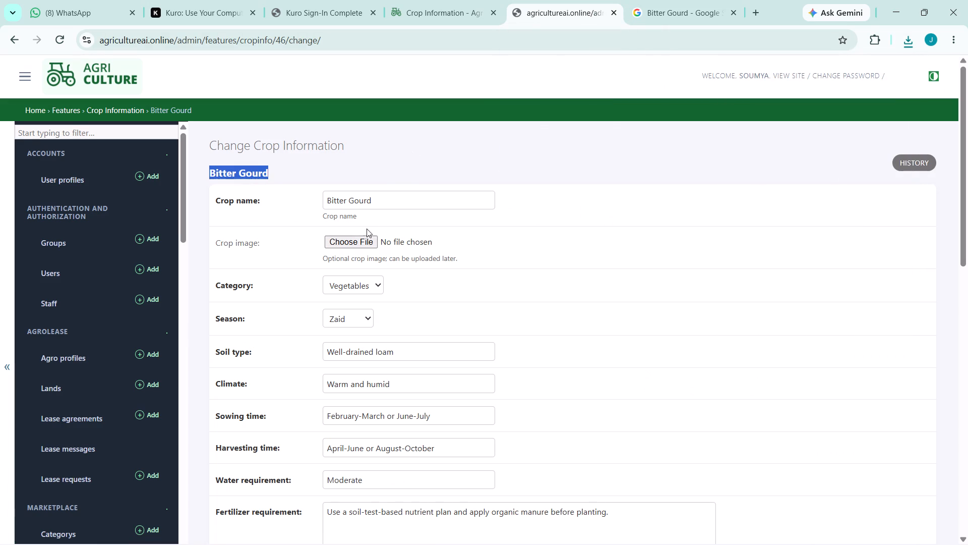
{"action": "left_click", "coordinate": [362, 241]}
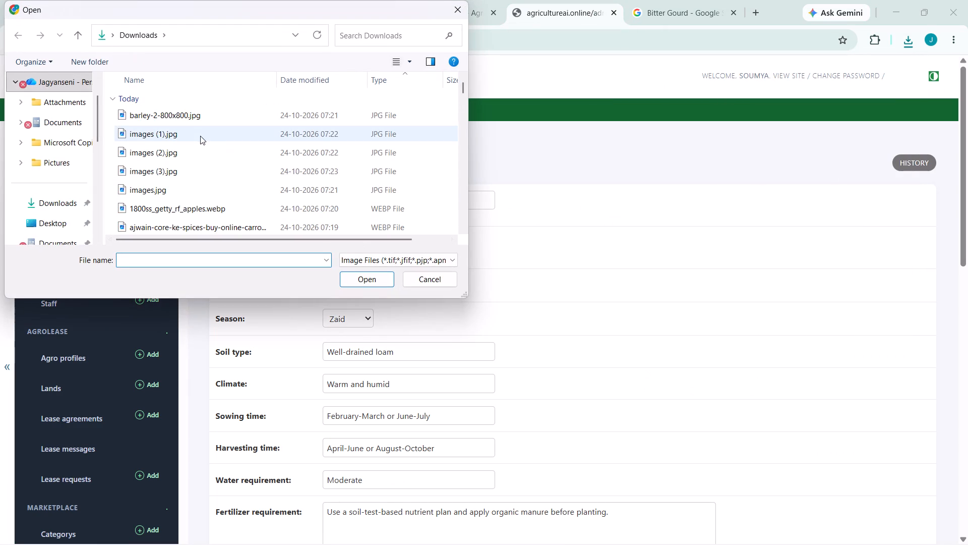
{"action": "left_click", "coordinate": [192, 171]}
{"action": "left_click", "coordinate": [351, 277]}
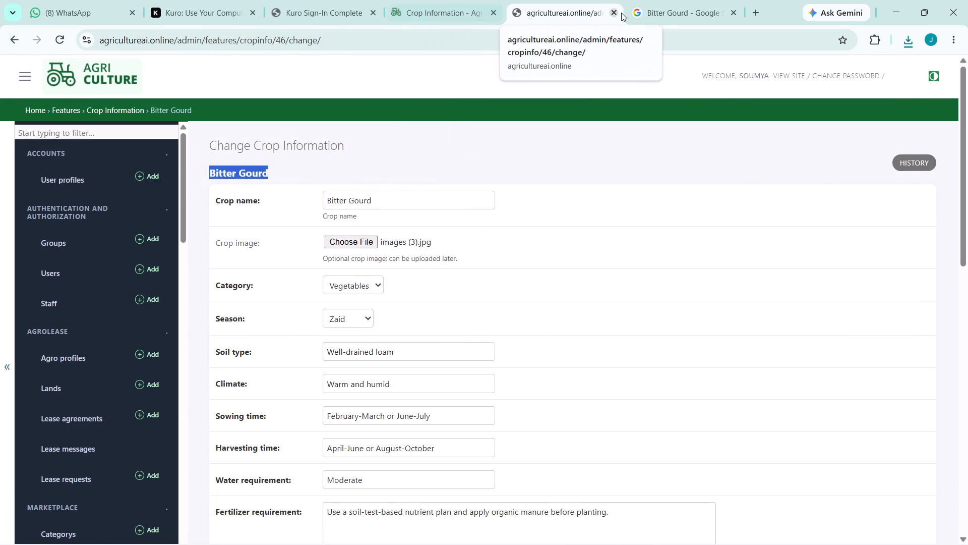
{"action": "left_click", "coordinate": [393, 4]}
{"action": "left_click", "coordinate": [533, 16]}
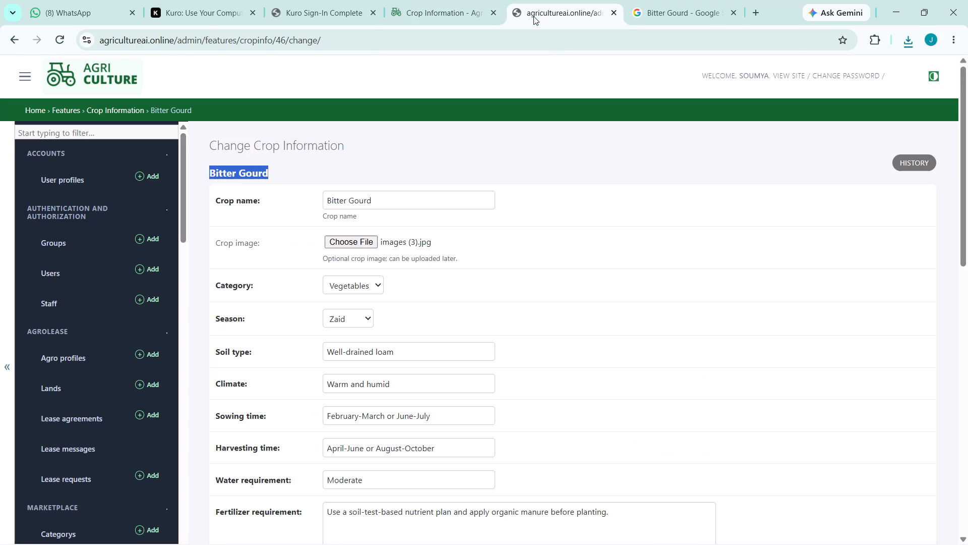
{"action": "scroll", "coordinate": [395, 275], "scroll_direction": "down", "scroll_amount": 7}
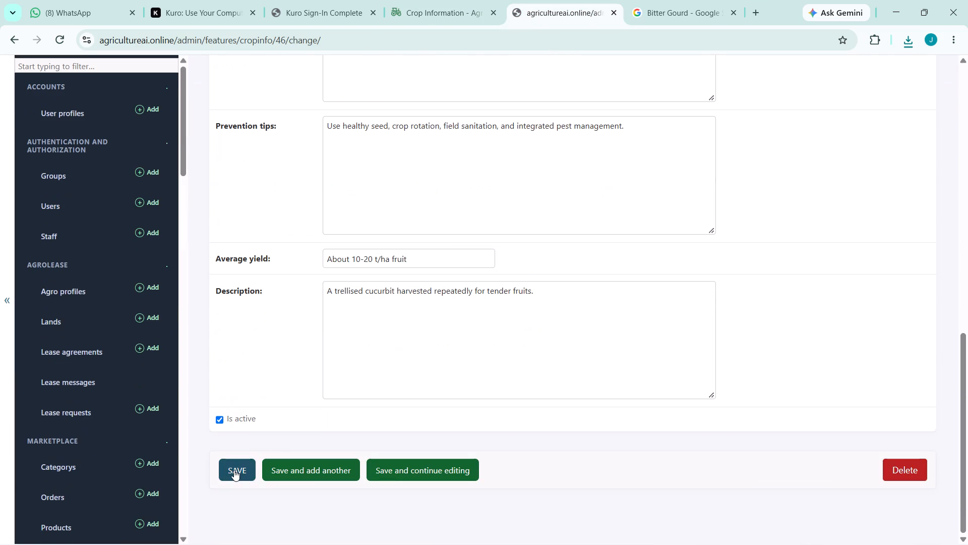
{"action": "left_click", "coordinate": [234, 470]}
Open the Black Gram (Urad) record, search Google Images for black gram urad, and save Wikipedia's Vigna mungo picture to Downloads as images (4).jpg.
{"action": "scroll", "coordinate": [269, 431], "scroll_direction": "down", "scroll_amount": 2}
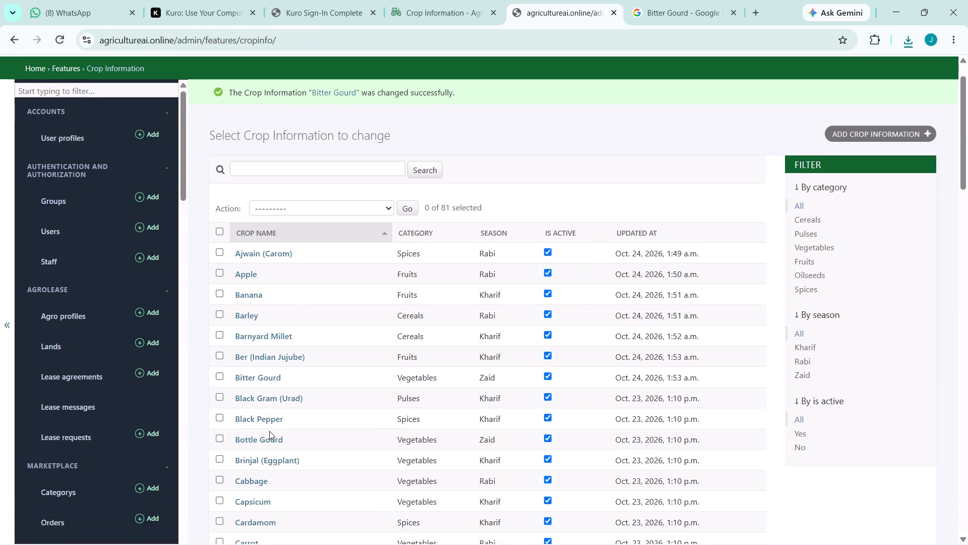
{"action": "scroll", "coordinate": [269, 431], "scroll_direction": "down", "scroll_amount": 5}
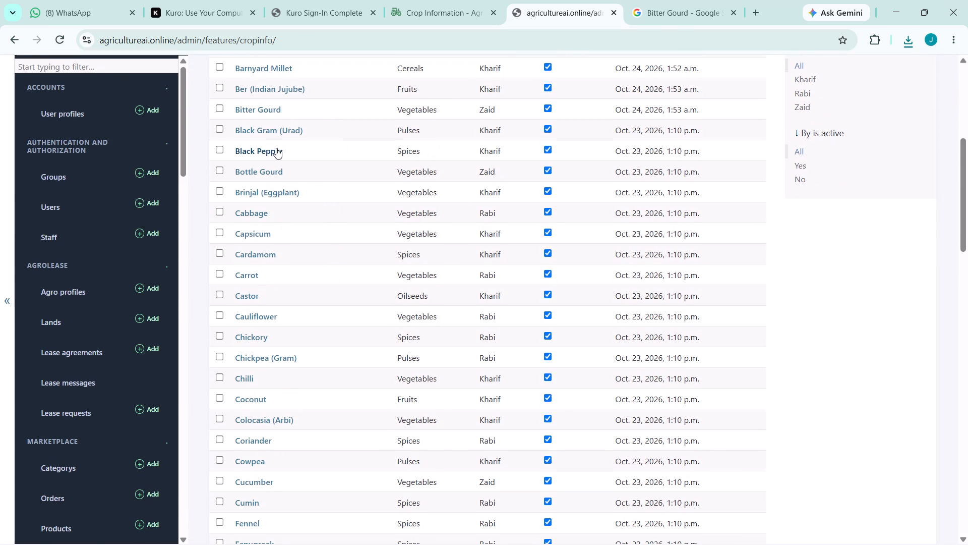
{"action": "left_click", "coordinate": [271, 130]}
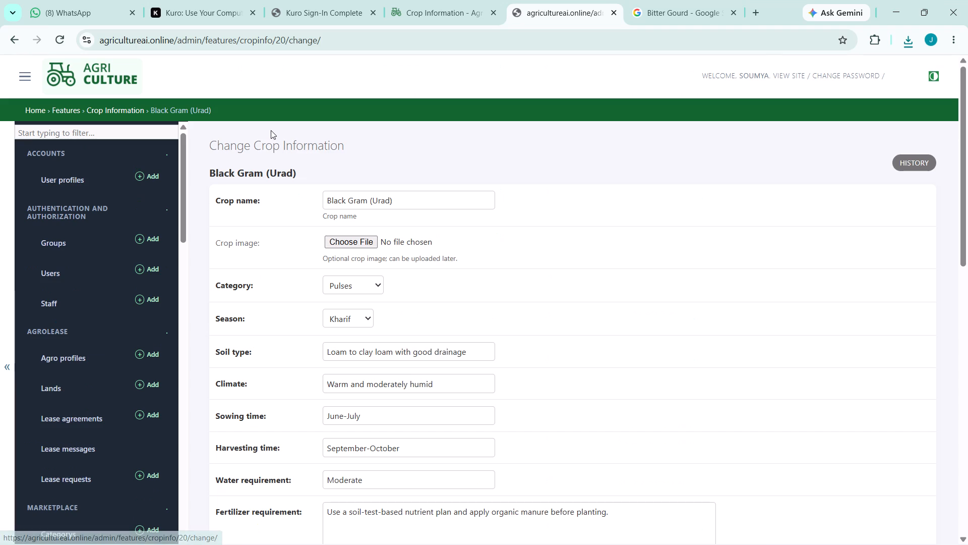
{"action": "left_click", "coordinate": [648, 1]}
{"action": "left_click", "coordinate": [577, 0]}
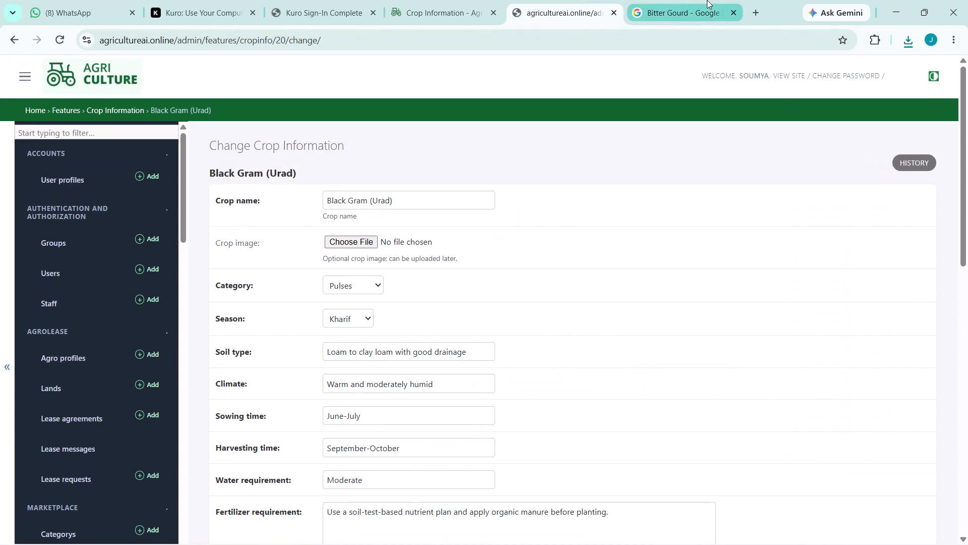
{"action": "left_click", "coordinate": [689, 9]}
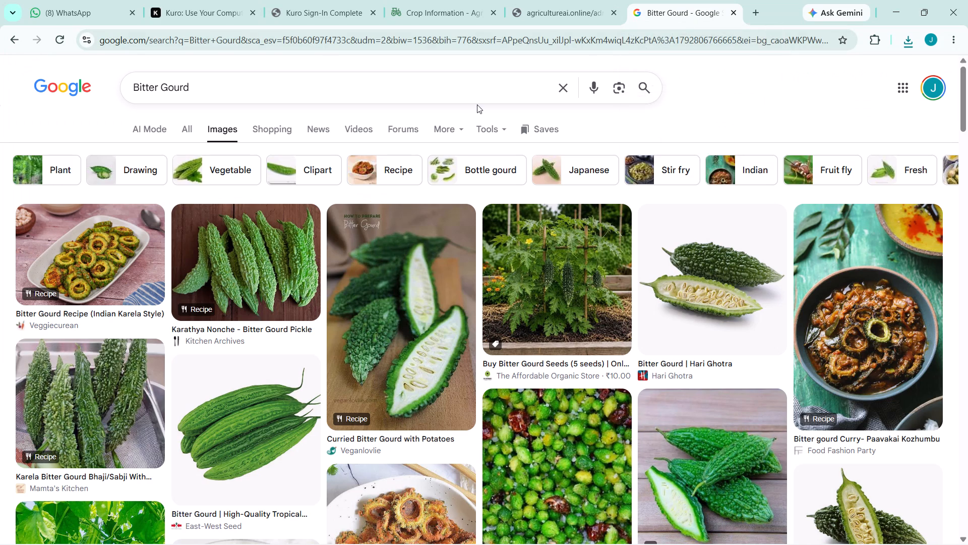
{"action": "left_click", "coordinate": [481, 87]}
{"action": "key", "text": "ctrl+a"}
{"action": "type", "text": "black gram urad"}
{"action": "key", "text": "Return"}
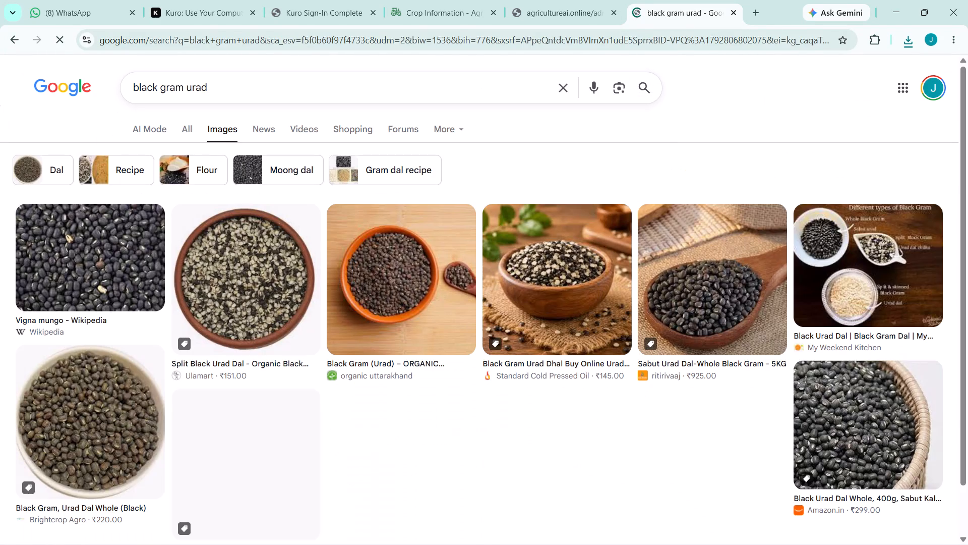
{"action": "left_click", "coordinate": [132, 245]}
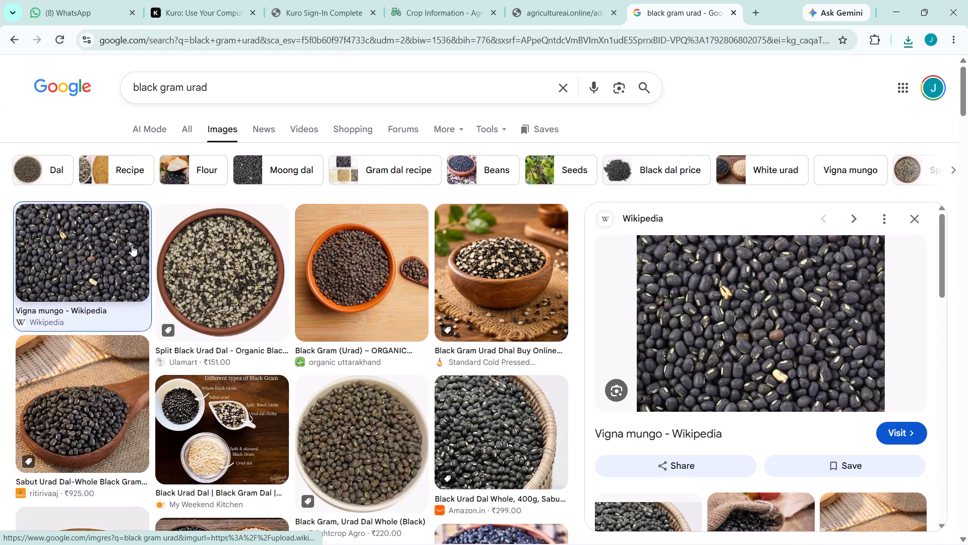
{"action": "right_click", "coordinate": [738, 305]}
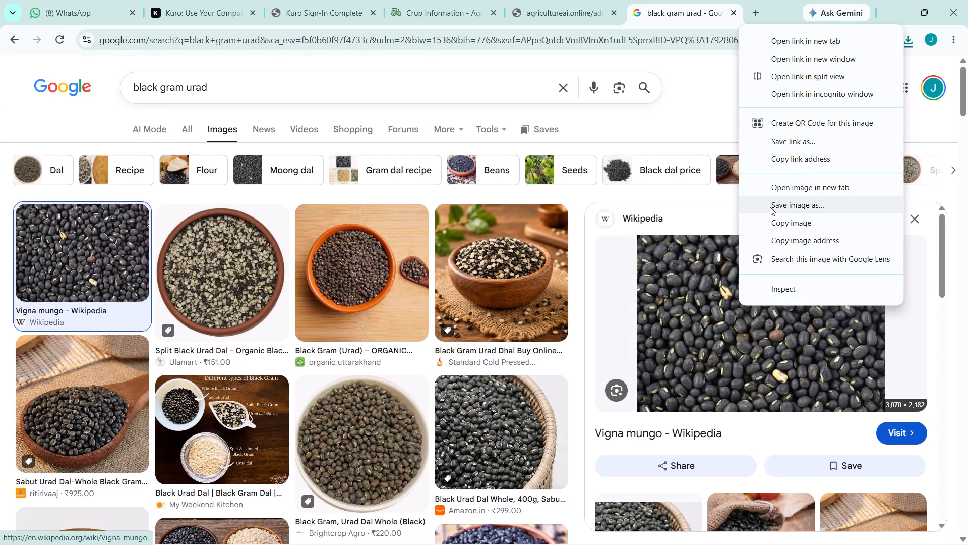
{"action": "left_click", "coordinate": [770, 207]}
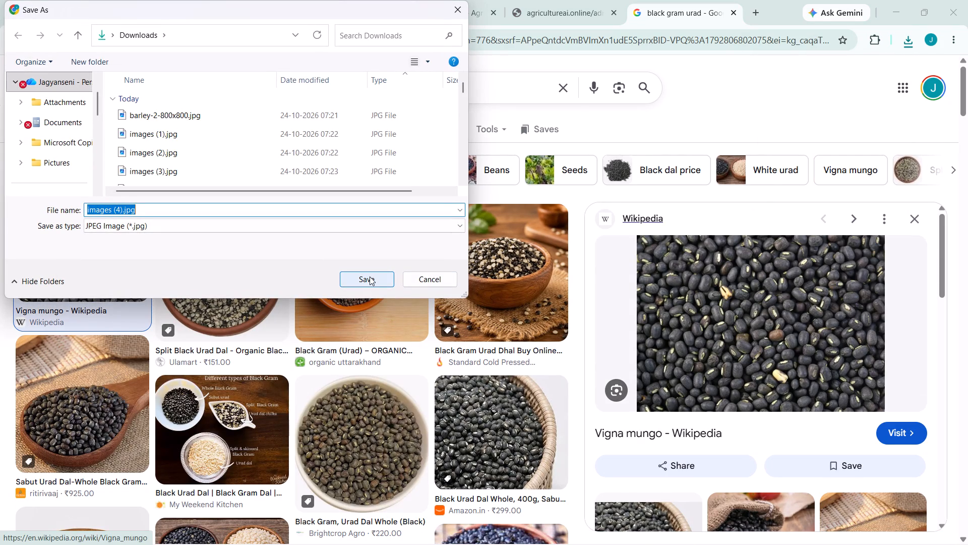
{"action": "left_click", "coordinate": [370, 277]}
Set images (4).jpg from Downloads as the crop image of the Black Gram (Urad) record and save the record.
{"action": "left_click", "coordinate": [538, 7]}
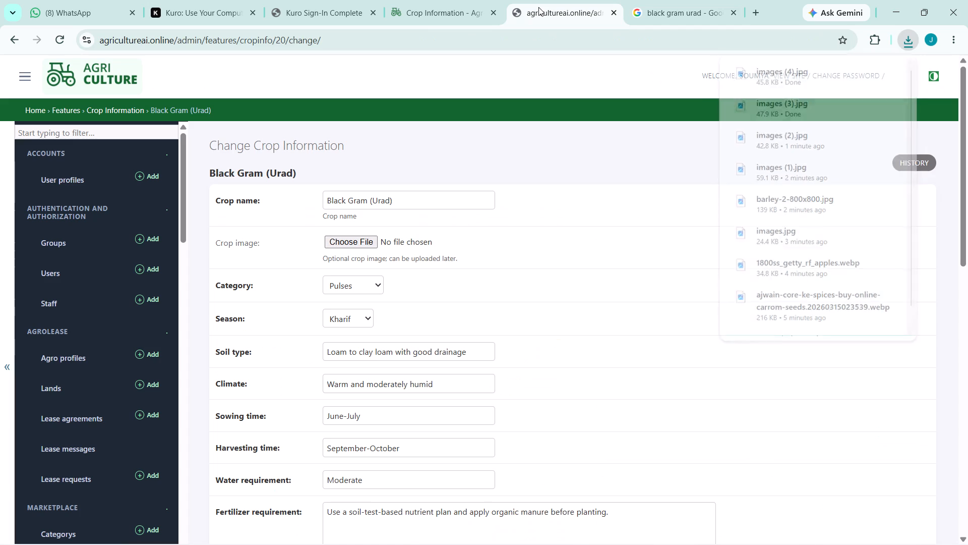
{"action": "left_click", "coordinate": [360, 236]}
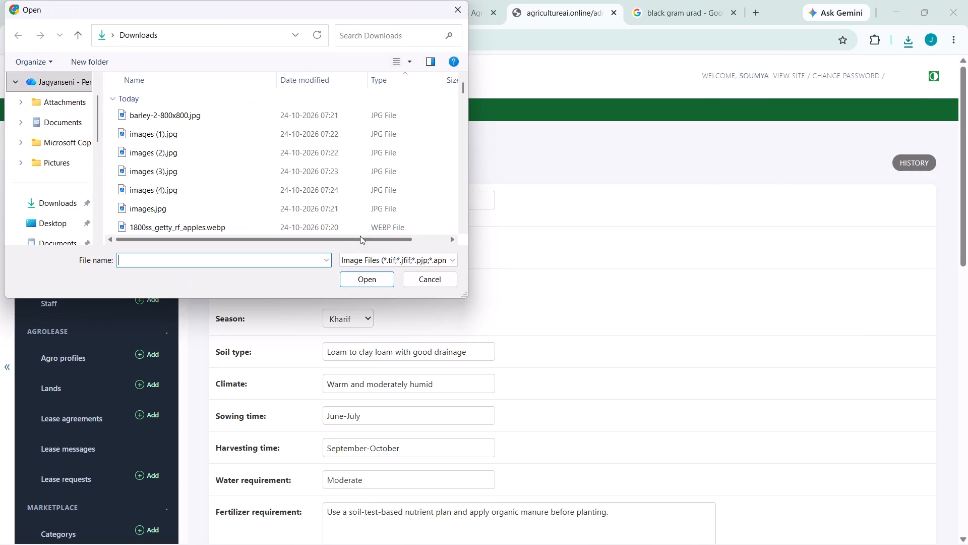
{"action": "left_click", "coordinate": [212, 191]}
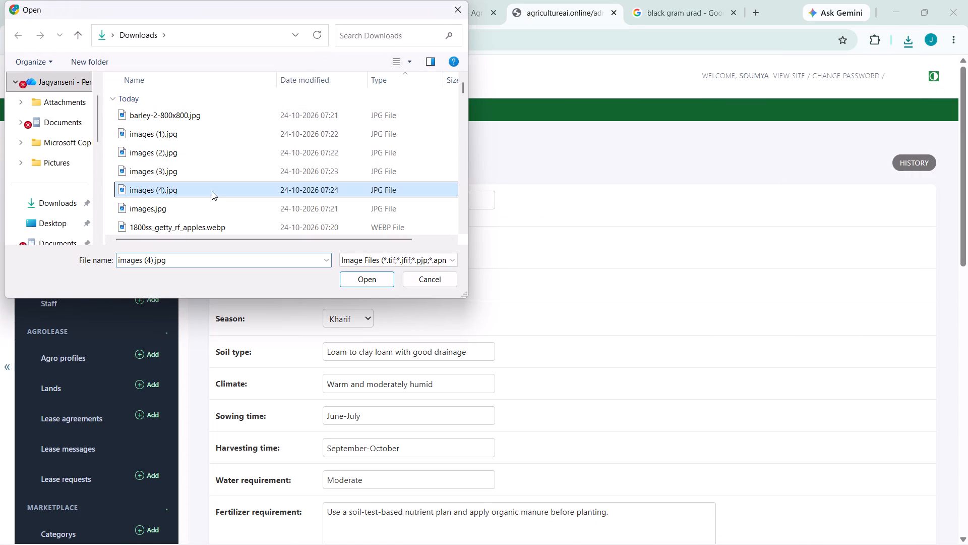
{"action": "left_click", "coordinate": [354, 278]}
{"action": "scroll", "coordinate": [354, 278], "scroll_direction": "down", "scroll_amount": 5}
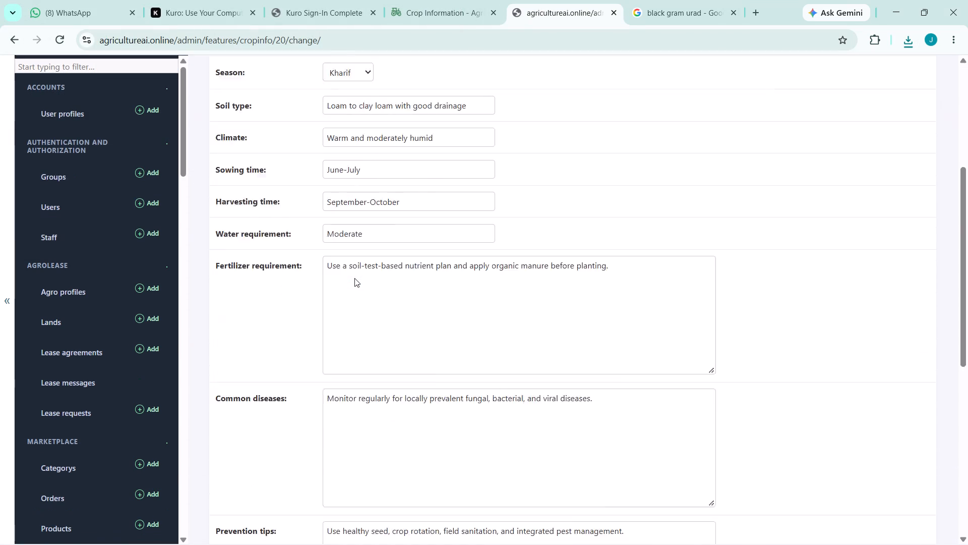
{"action": "left_click", "coordinate": [229, 474]}
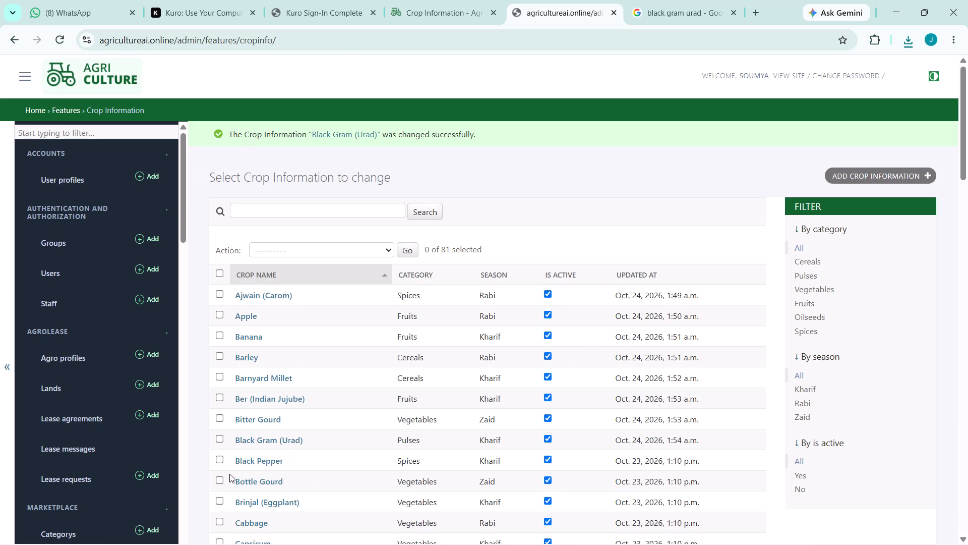
Open the Black Pepper crop record and search Google Images for Black pepper.
{"action": "scroll", "coordinate": [309, 390], "scroll_direction": "down", "scroll_amount": 3}
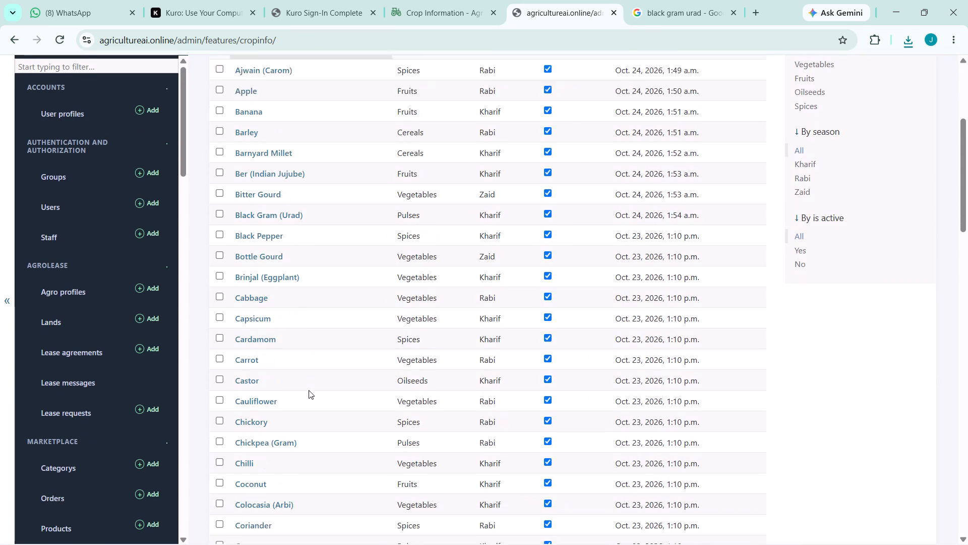
{"action": "scroll", "coordinate": [309, 390], "scroll_direction": "down", "scroll_amount": 2}
{"action": "left_click", "coordinate": [257, 185]}
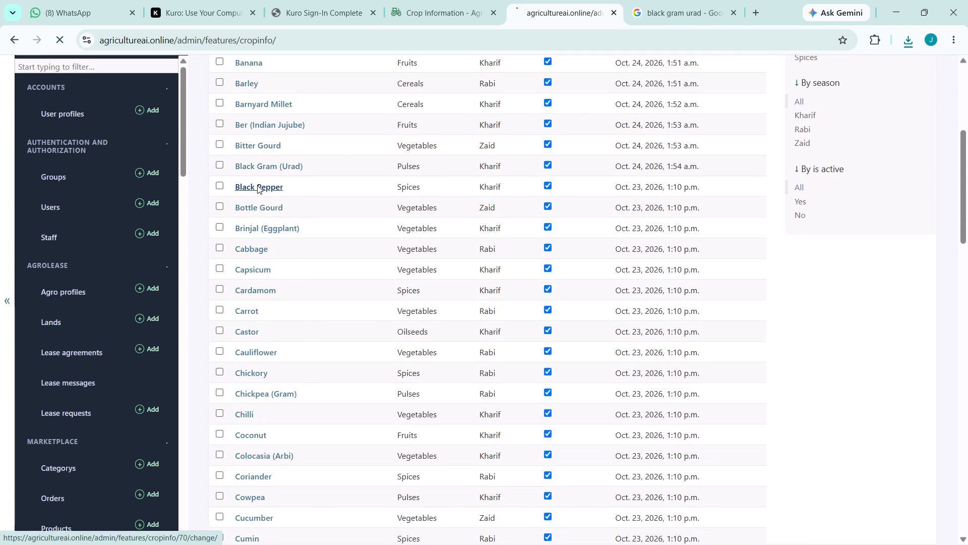
{"action": "left_click", "coordinate": [693, 14]}
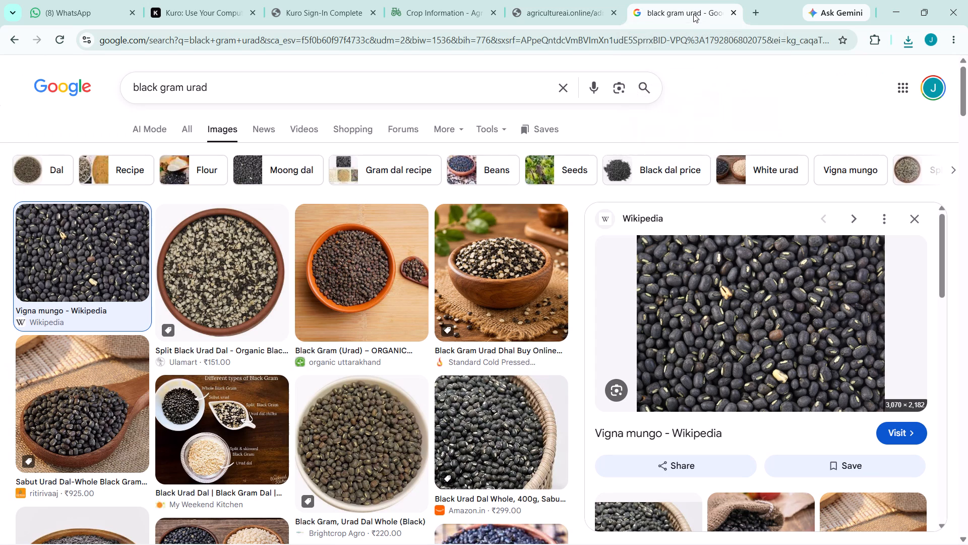
{"action": "left_click", "coordinate": [497, 84]}
{"action": "key", "text": "ctrl+a"}
{"action": "key", "text": "ctrl+v"}
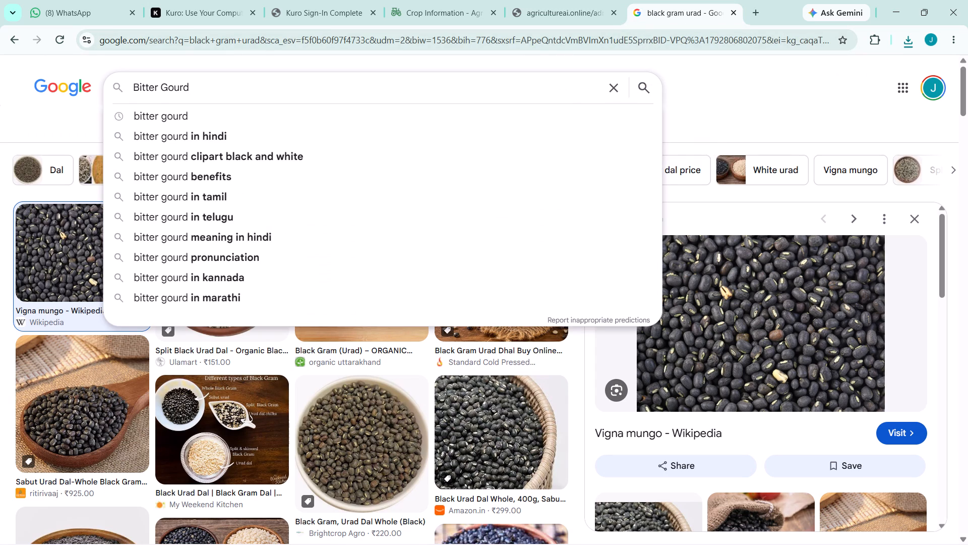
{"action": "key", "text": "BackSpace"}
{"action": "key", "text": "BackSpace"}
{"action": "key", "text": "BackSpace"}
{"action": "key", "text": "BackSpace"}
{"action": "key", "text": "BackSpace"}
{"action": "key", "text": "BackSpace"}
{"action": "key", "text": "BackSpace"}
{"action": "key", "text": "BackSpace"}
{"action": "key", "text": "BackSpace"}
{"action": "key", "text": "BackSpace"}
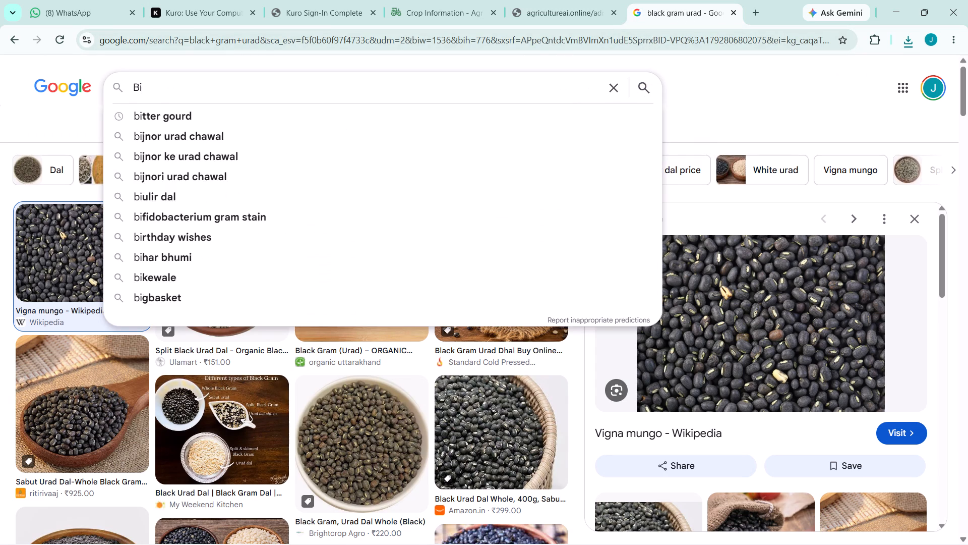
{"action": "key", "text": "BackSpace"}
{"action": "type", "text": "lack pepper"}
{"action": "key", "text": "Return"}
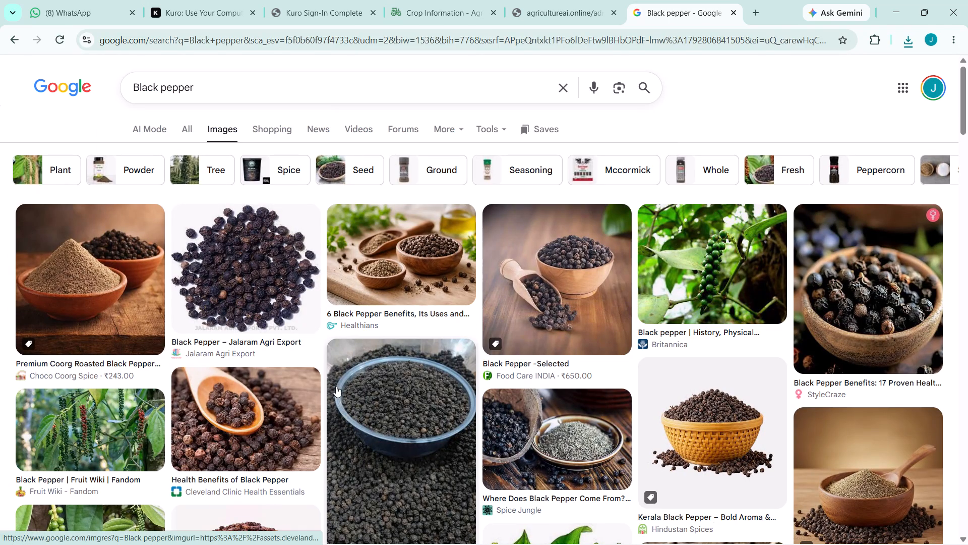
Save StyleCraze's black pepper picture to Downloads as 17-Amazing-Benefits-Of-Black-Pepper-For-Skin-Hair-And-Health_1200px.jpg.webp.
{"action": "left_click", "coordinate": [843, 278]}
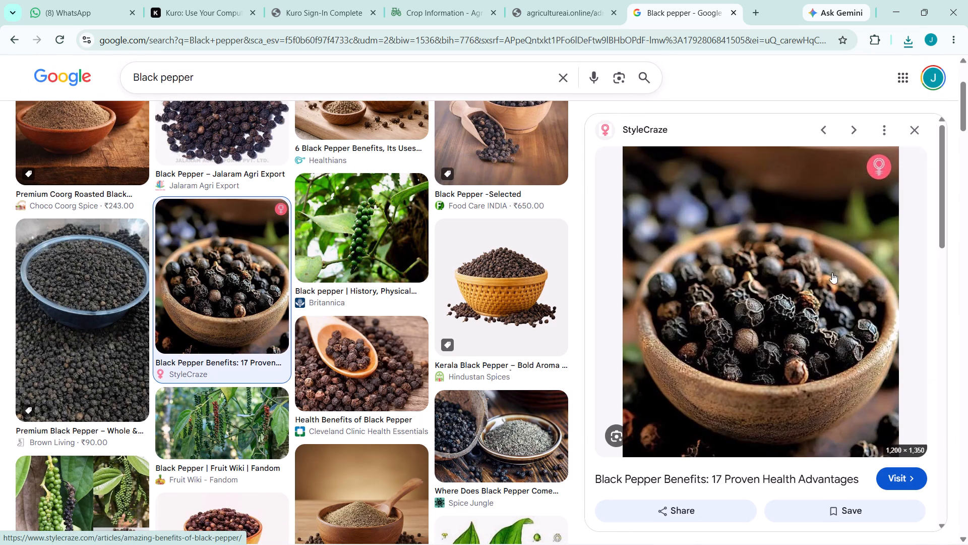
{"action": "right_click", "coordinate": [811, 275]}
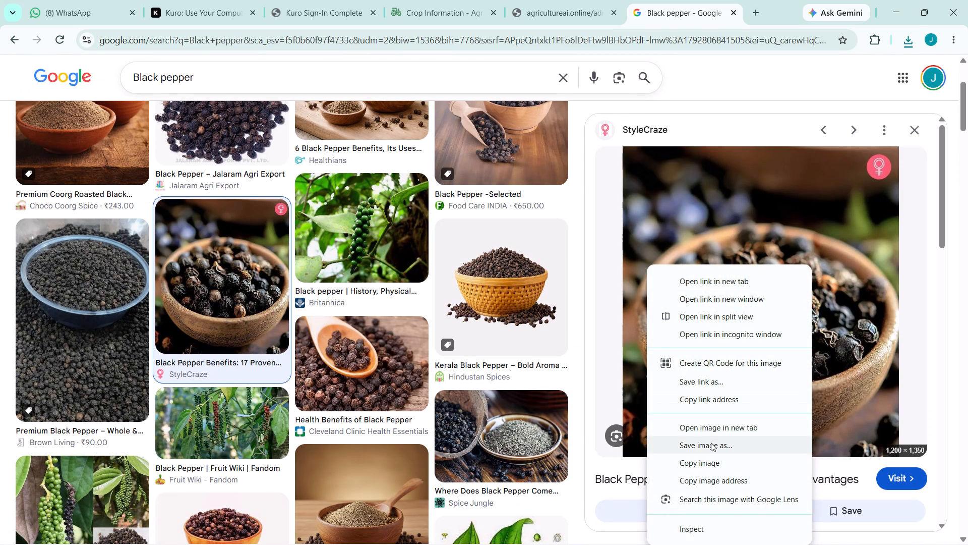
{"action": "left_click", "coordinate": [711, 444]}
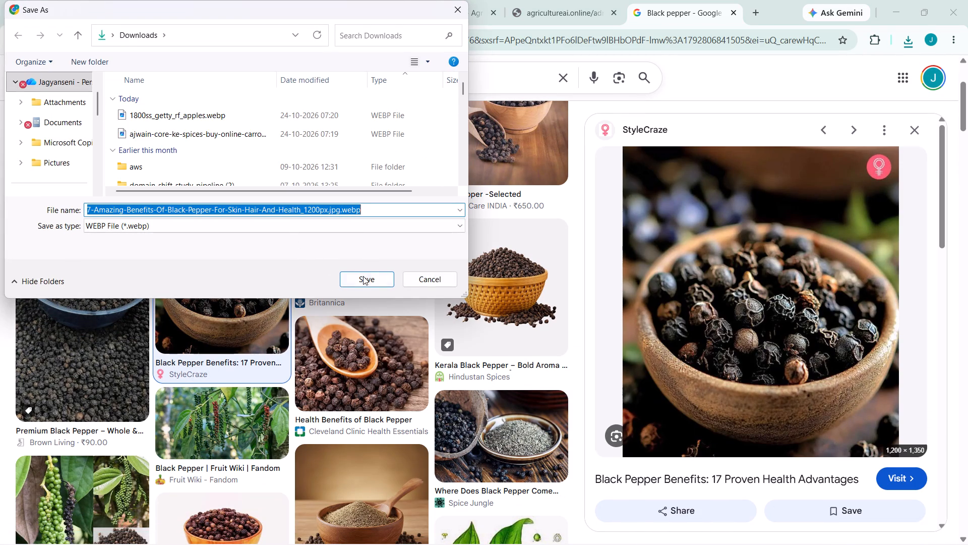
{"action": "left_click", "coordinate": [361, 278]}
Set the 17-Amazing-Benefits-Of-Black-Pepper WEBP file from Downloads as the crop image of the Black Pepper record and save the record.
{"action": "left_click", "coordinate": [532, 9]}
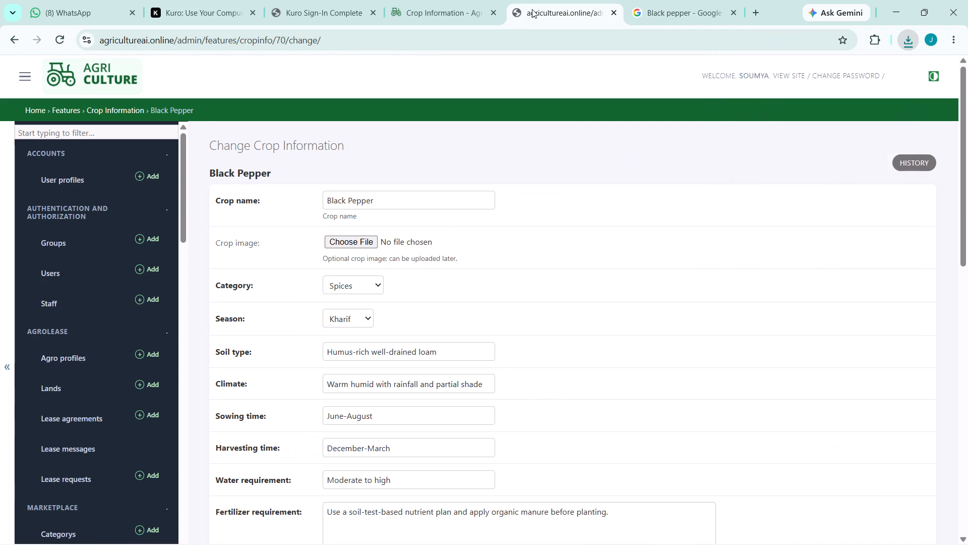
{"action": "left_click", "coordinate": [339, 244]}
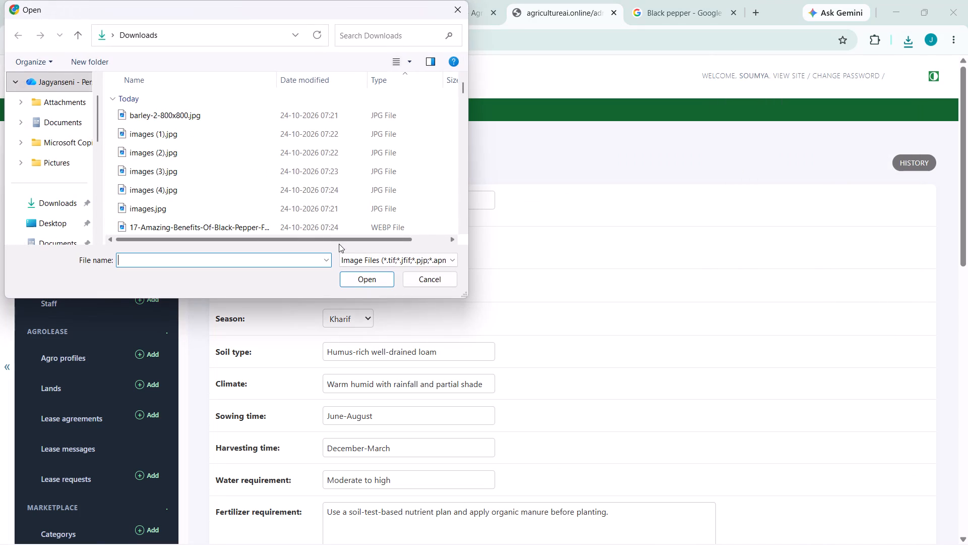
{"action": "scroll", "coordinate": [244, 209], "scroll_direction": "down", "scroll_amount": 1}
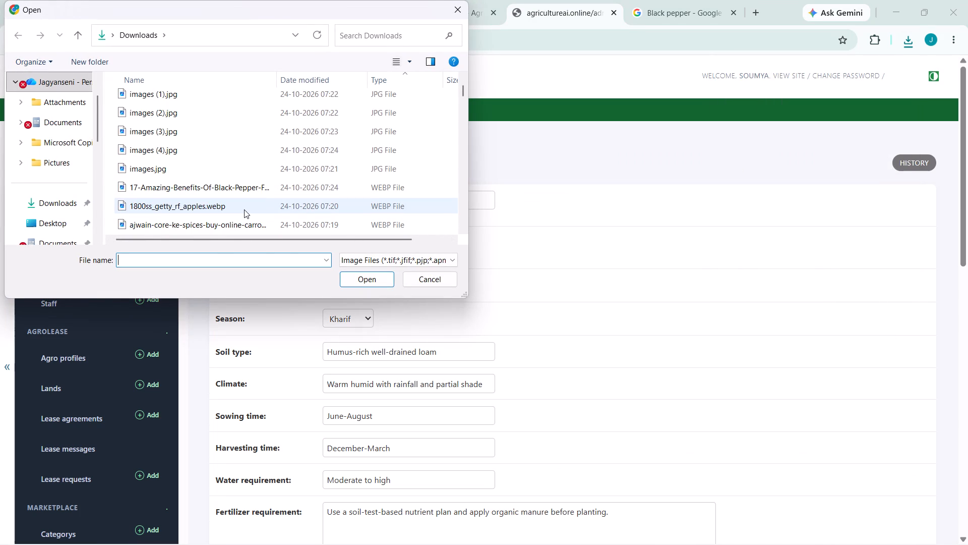
{"action": "left_click", "coordinate": [250, 190]}
{"action": "left_click", "coordinate": [358, 279]}
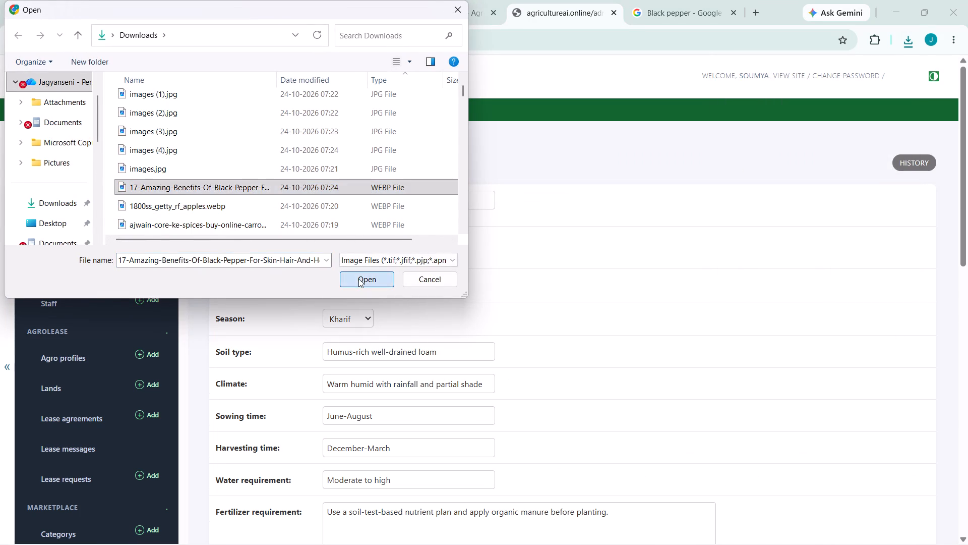
{"action": "scroll", "coordinate": [358, 279], "scroll_direction": "down", "scroll_amount": 5}
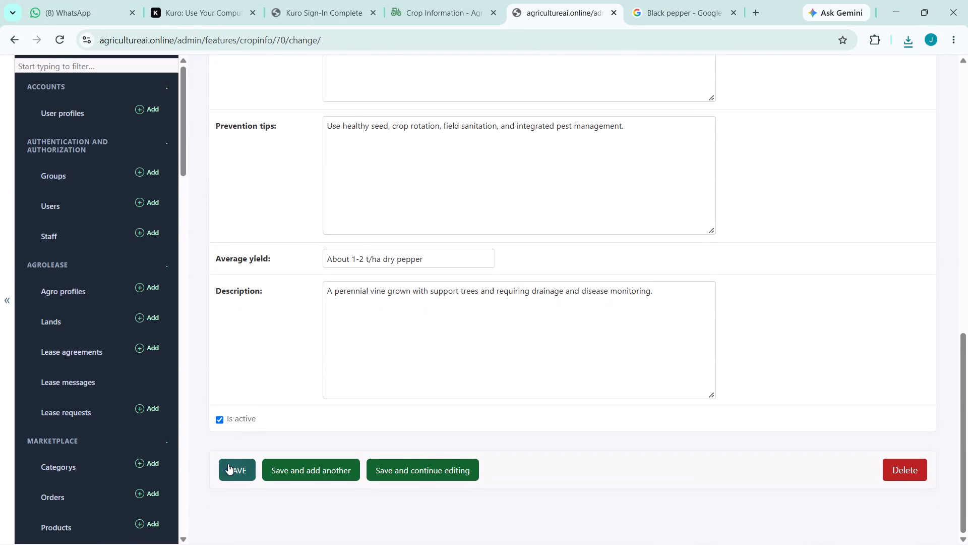
{"action": "left_click", "coordinate": [227, 464]}
Open the Bottle Gourd crop record and search Google Images for bottle gourd.
{"action": "scroll", "coordinate": [314, 448], "scroll_direction": "down", "scroll_amount": 2}
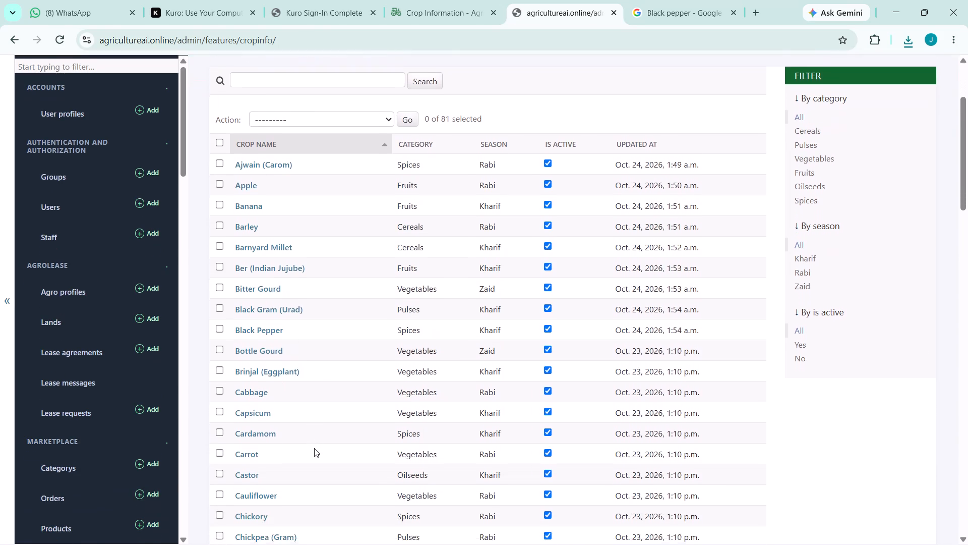
{"action": "scroll", "coordinate": [314, 448], "scroll_direction": "down", "scroll_amount": 4}
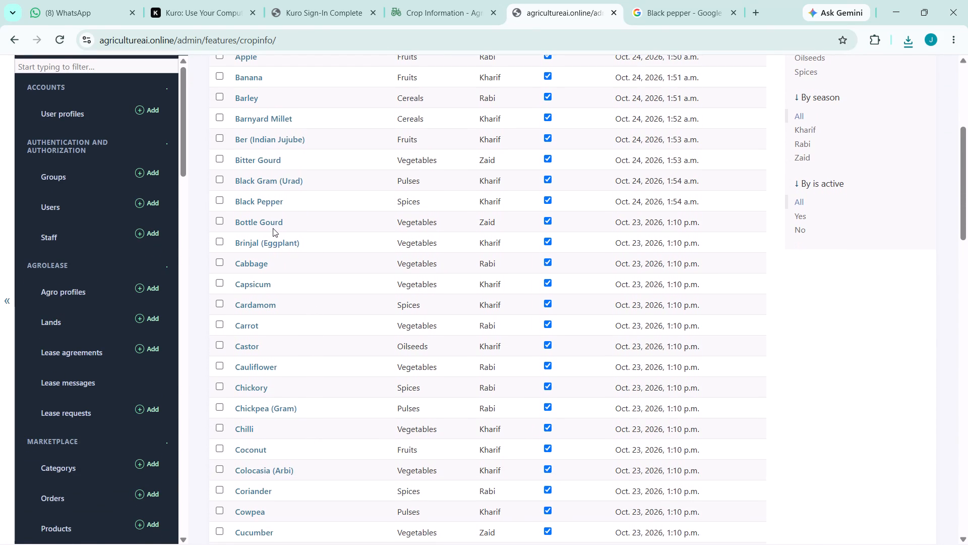
{"action": "left_click", "coordinate": [265, 219]}
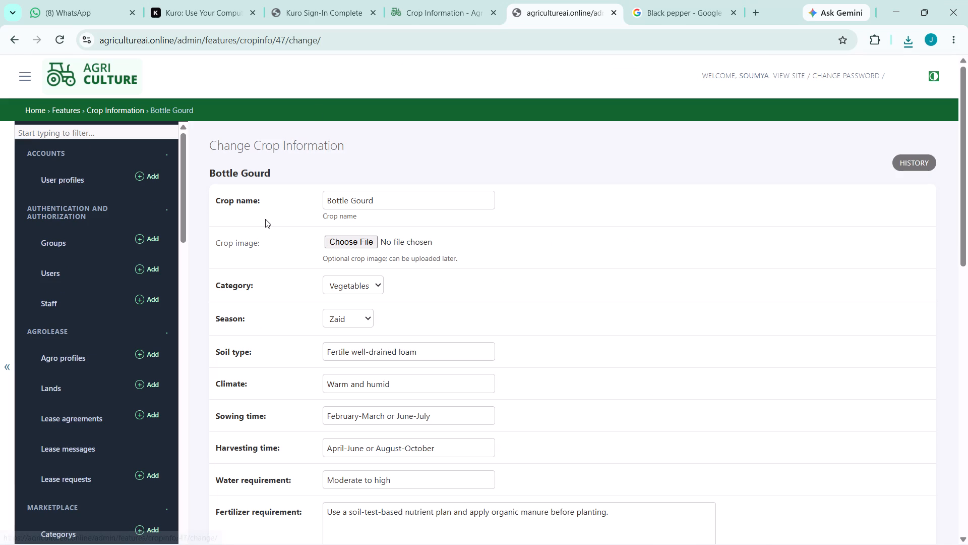
{"action": "left_click", "coordinate": [665, 9]}
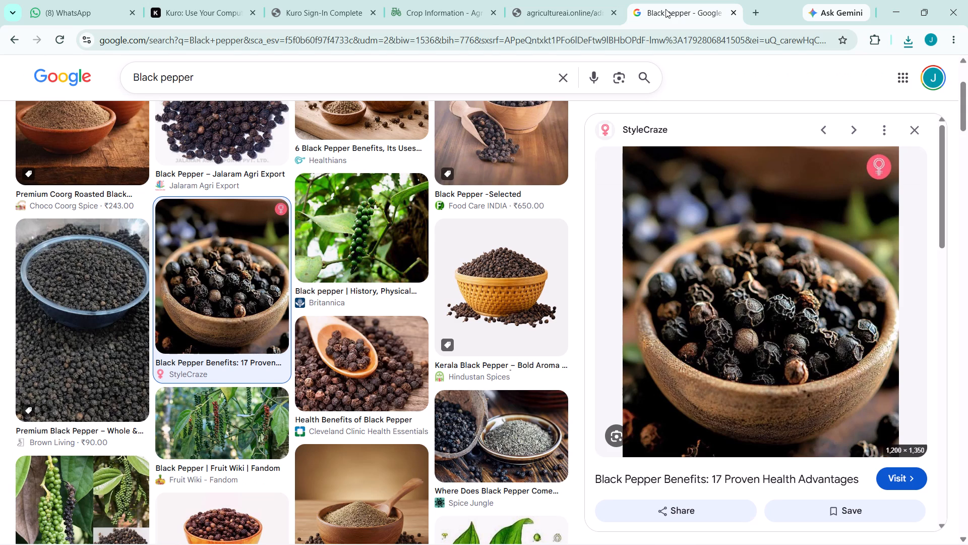
{"action": "left_click", "coordinate": [426, 90]}
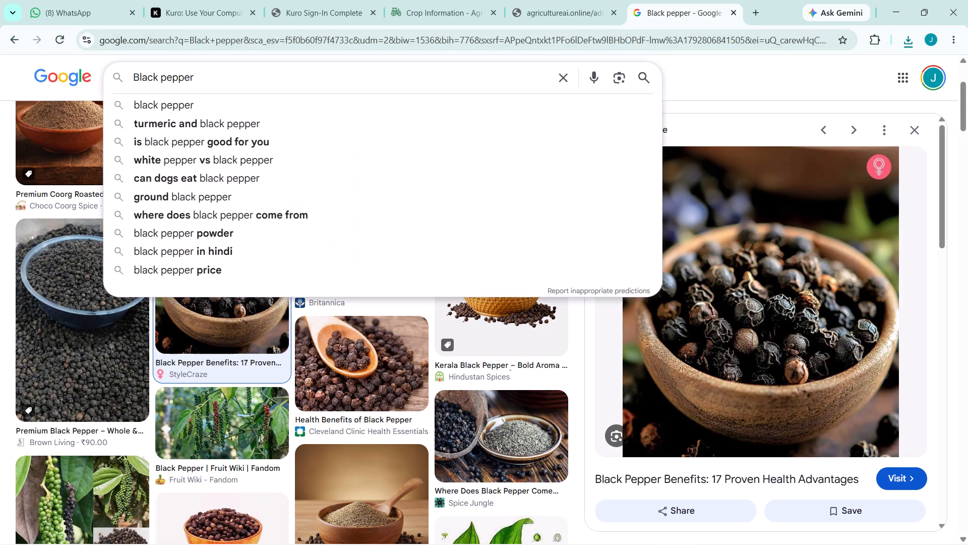
{"action": "key", "text": "ctrl+a"}
{"action": "key", "text": "n"}
{"action": "key", "text": "BackSpace"}
{"action": "type", "text": "bottle"}
{"action": "key", "text": "space"}
{"action": "key", "text": "Down"}
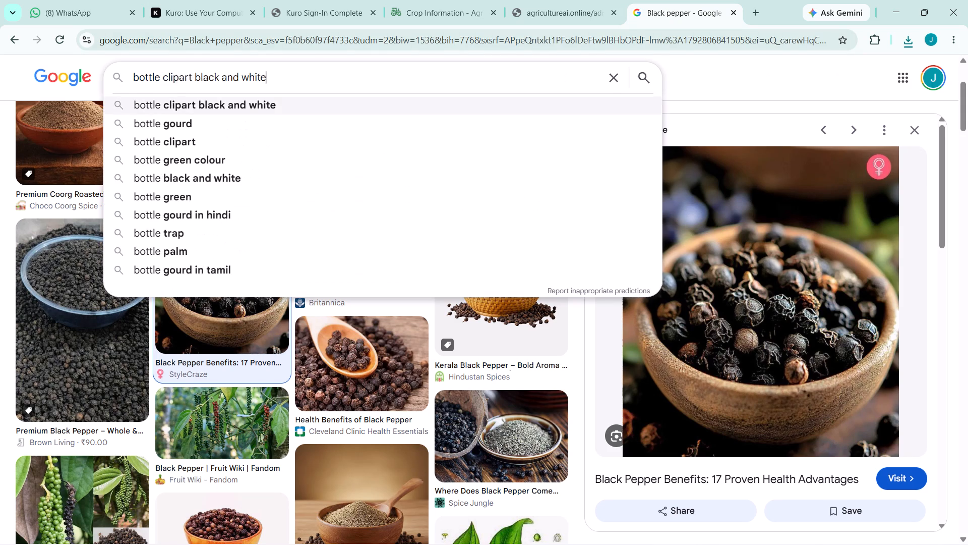
{"action": "key", "text": "Down"}
{"action": "key", "text": "Down"}
{"action": "key", "text": "Up"}
{"action": "key", "text": "Return"}
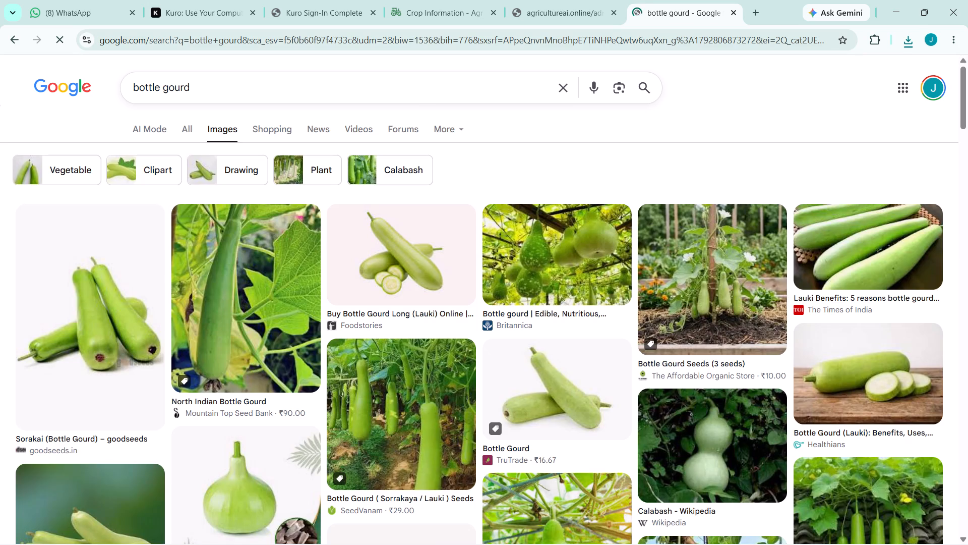
Save goodseeds.in's Sorakai (Bottle Gourd) picture to Downloads as 400-600BottleGourd2.jxl.
{"action": "left_click", "coordinate": [118, 297]}
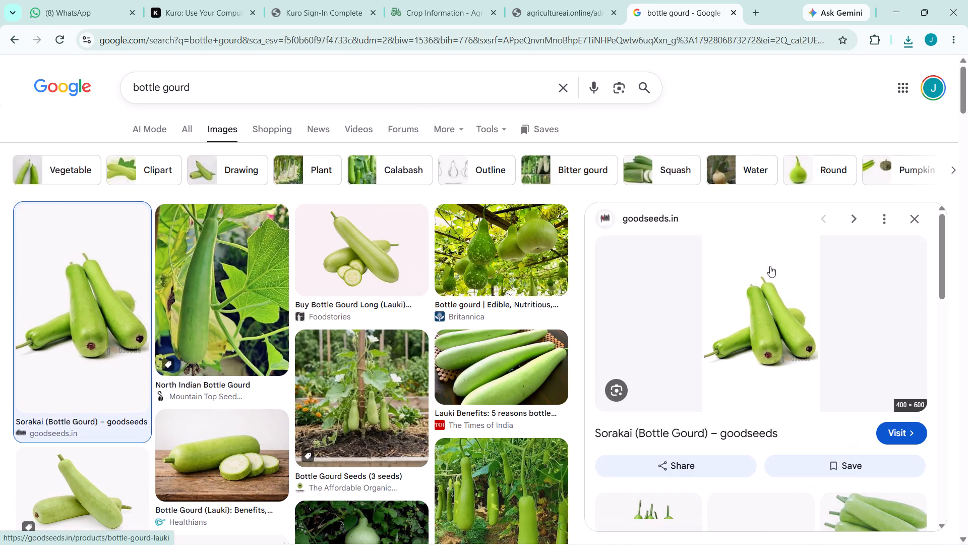
{"action": "right_click", "coordinate": [764, 304]}
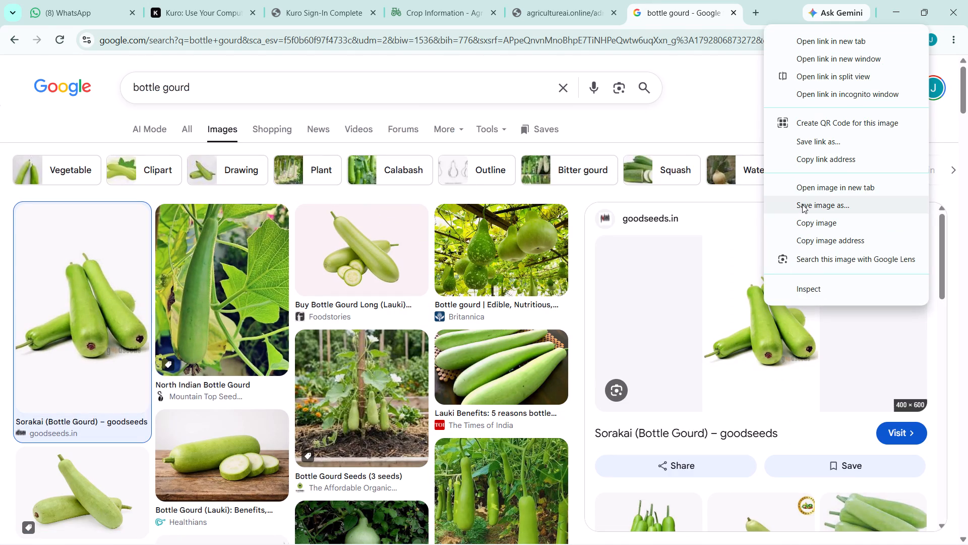
{"action": "left_click", "coordinate": [802, 204]}
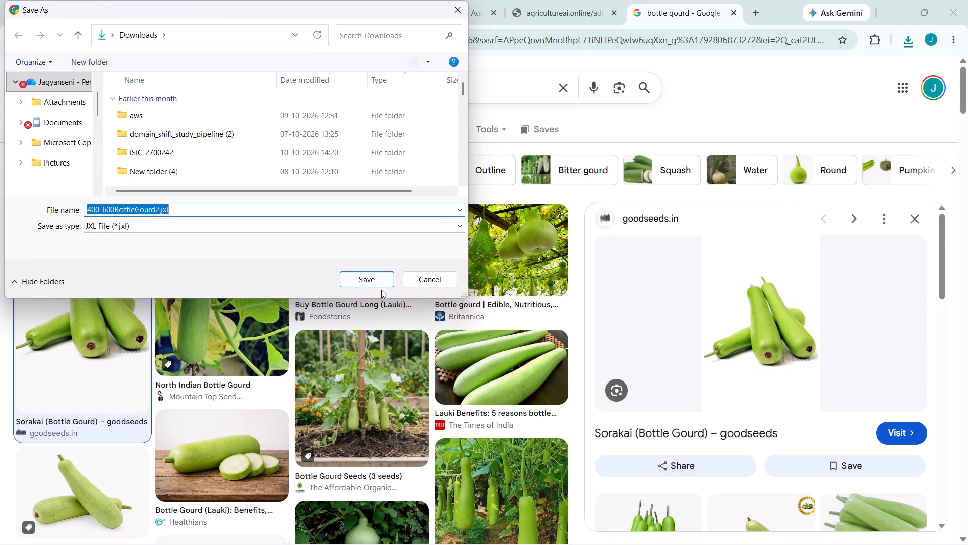
{"action": "left_click", "coordinate": [375, 283]}
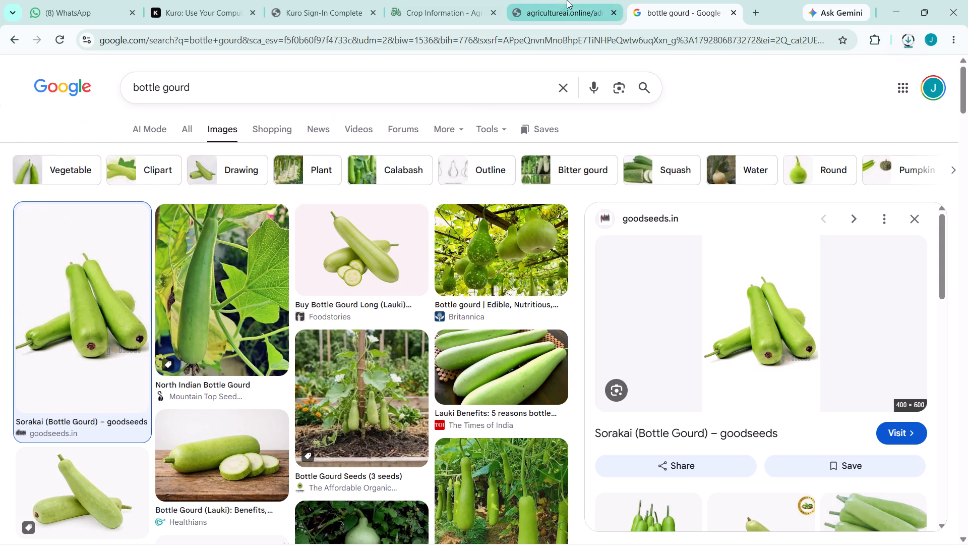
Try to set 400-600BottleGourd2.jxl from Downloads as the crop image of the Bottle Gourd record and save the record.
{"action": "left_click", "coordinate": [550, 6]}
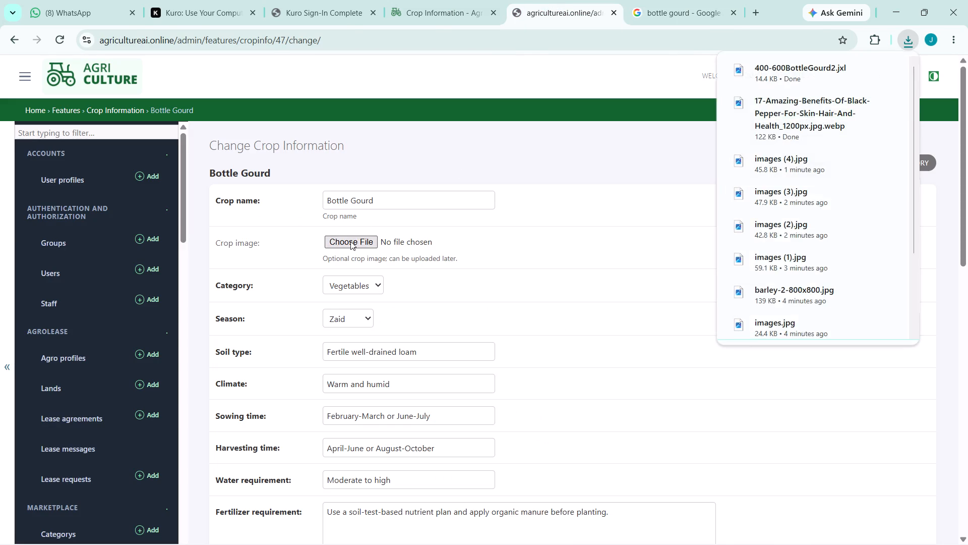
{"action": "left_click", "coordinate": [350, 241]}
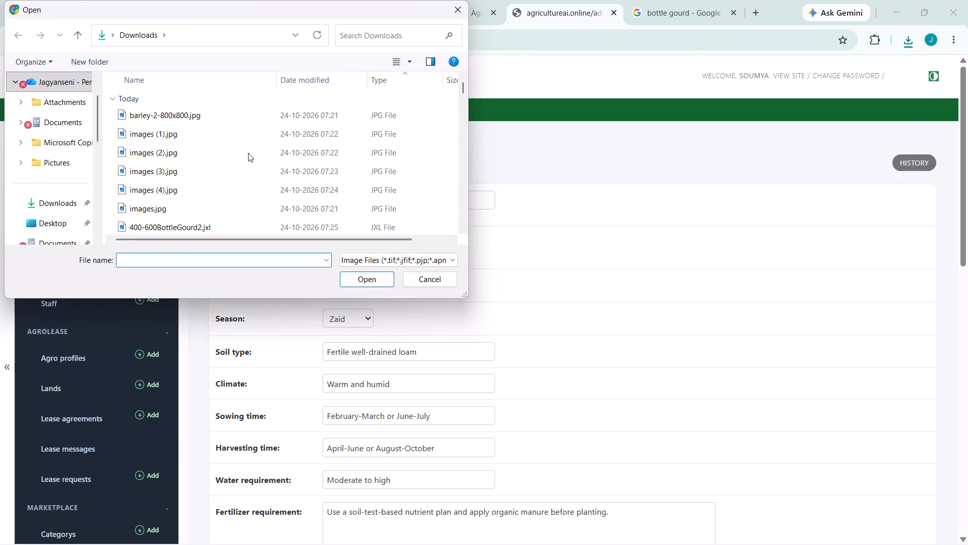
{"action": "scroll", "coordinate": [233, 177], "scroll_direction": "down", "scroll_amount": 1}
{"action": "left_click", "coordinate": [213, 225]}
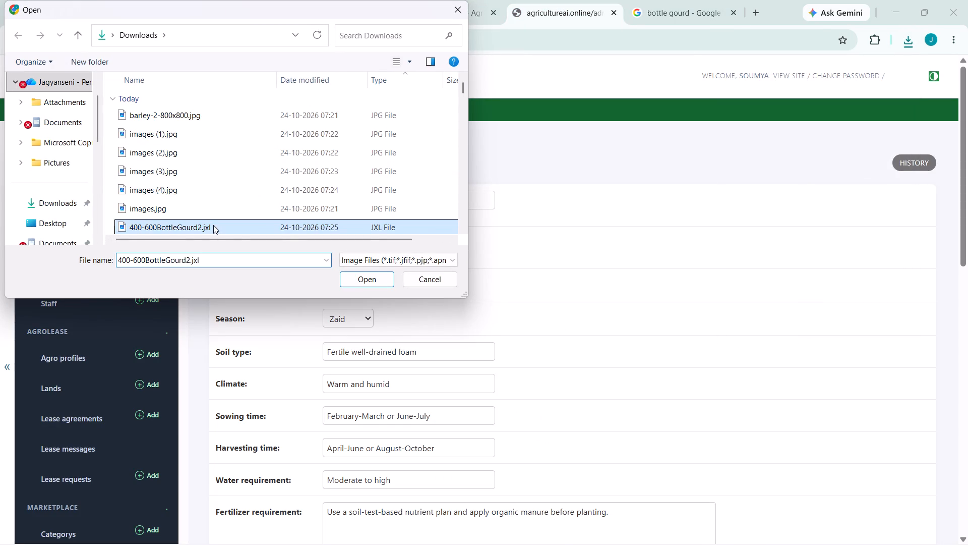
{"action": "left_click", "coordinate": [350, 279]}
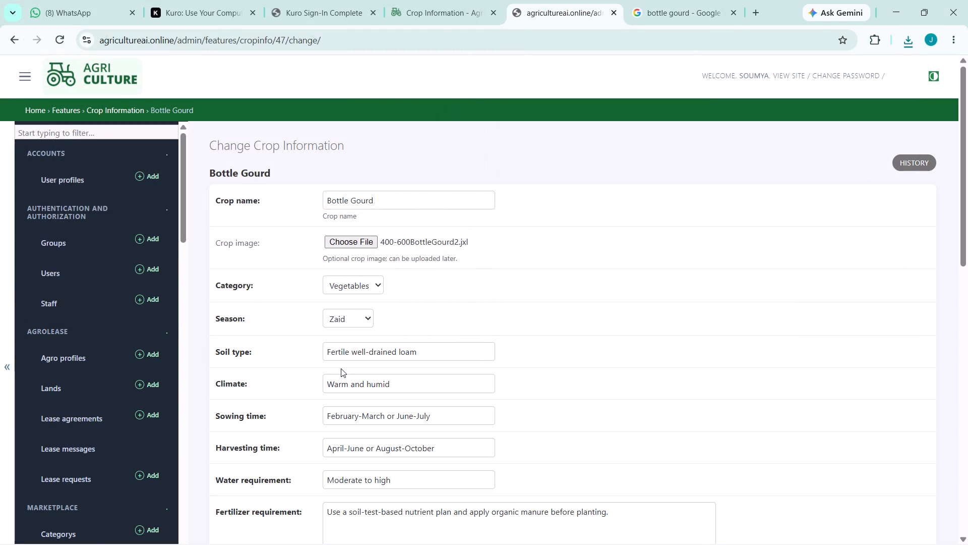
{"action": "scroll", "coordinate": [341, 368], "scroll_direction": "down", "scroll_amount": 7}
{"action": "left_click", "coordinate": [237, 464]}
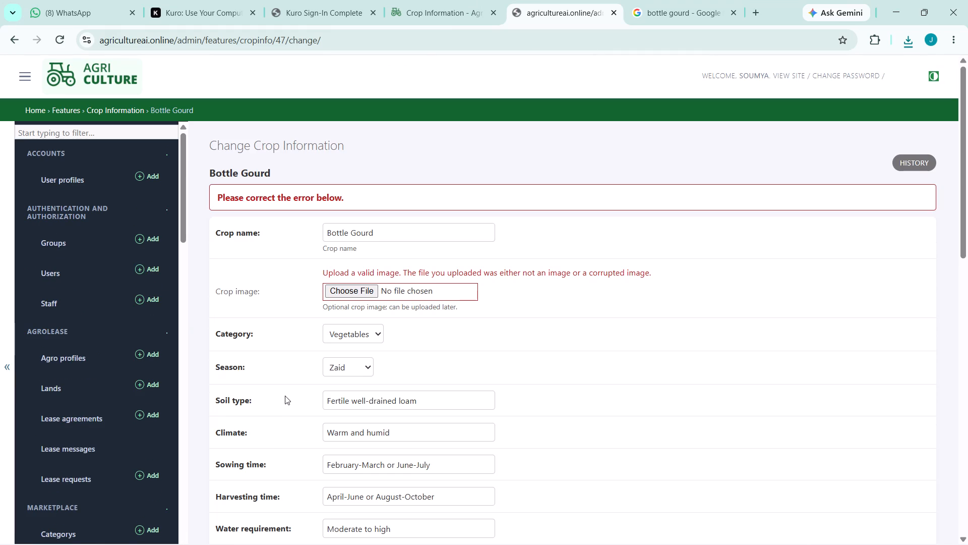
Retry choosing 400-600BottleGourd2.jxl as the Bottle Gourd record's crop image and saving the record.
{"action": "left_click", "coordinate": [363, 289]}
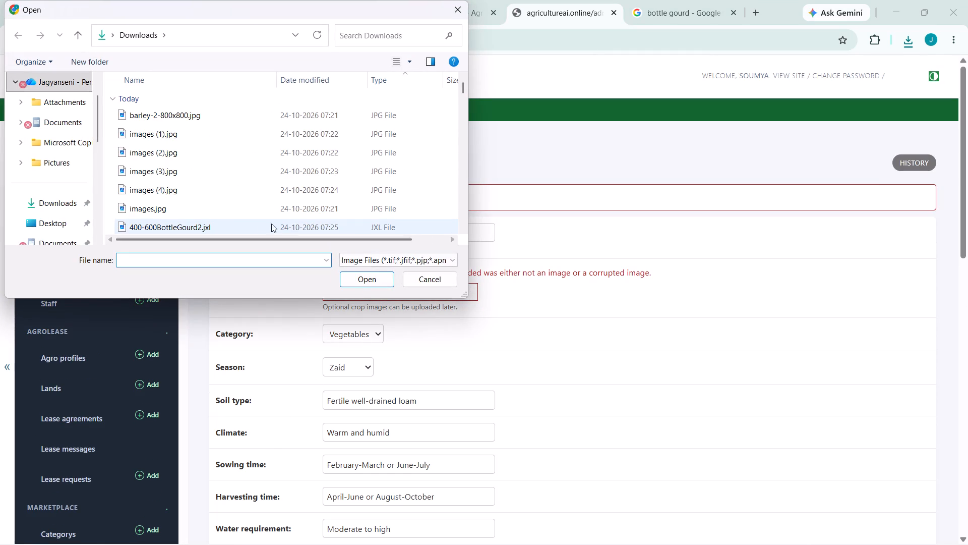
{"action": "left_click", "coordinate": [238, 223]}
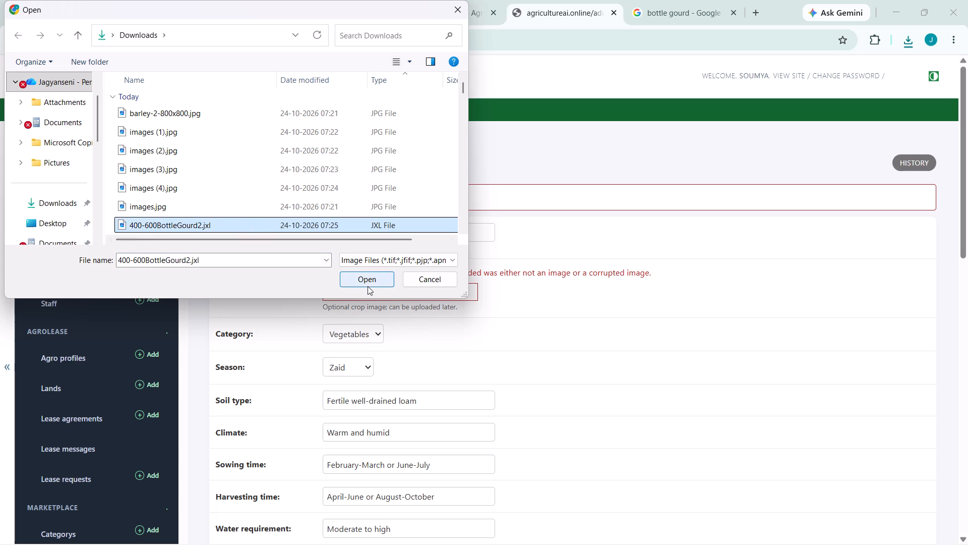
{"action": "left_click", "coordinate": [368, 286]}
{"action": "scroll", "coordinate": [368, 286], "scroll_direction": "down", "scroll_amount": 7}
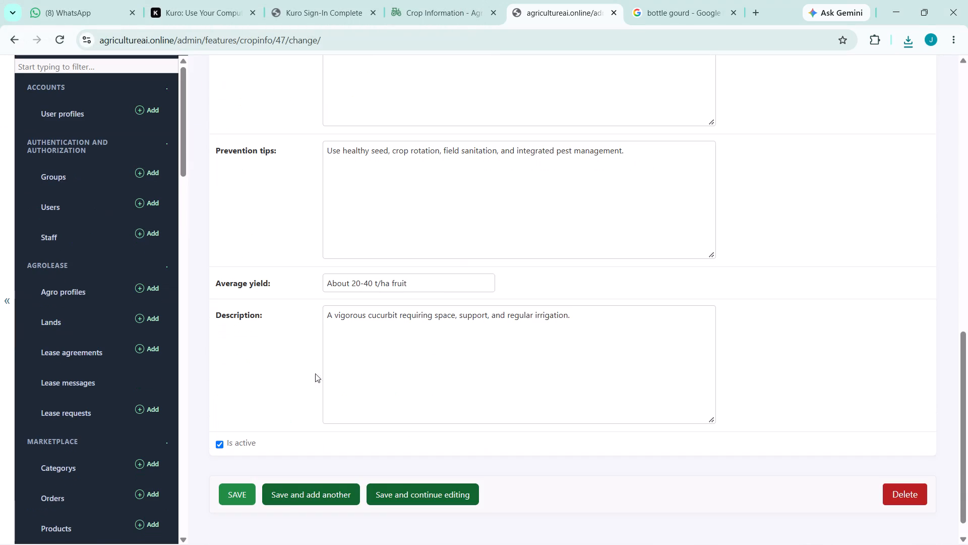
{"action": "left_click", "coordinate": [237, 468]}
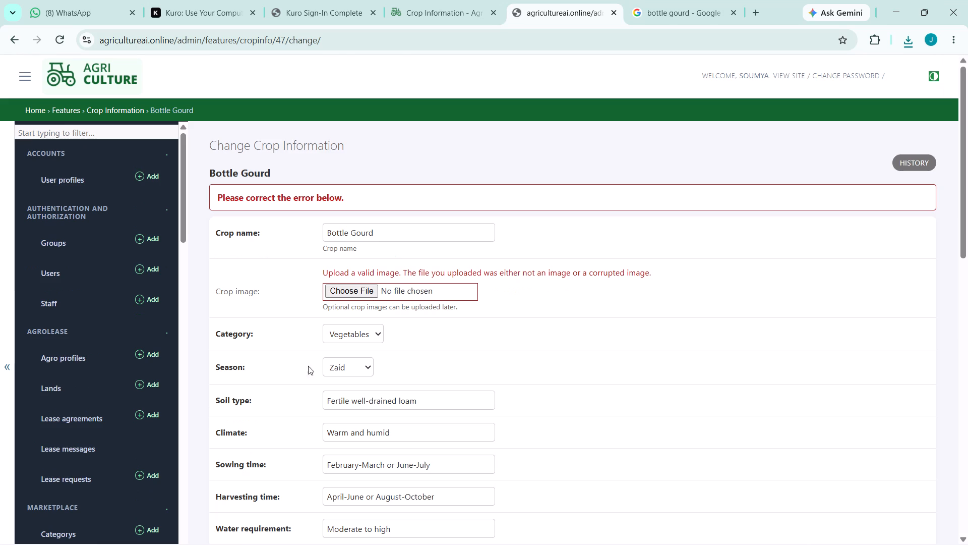
Save The Times of India's Lauki Benefits picture from the bottle gourd image results to Downloads as 117627857.avif.
{"action": "left_click", "coordinate": [664, 6]}
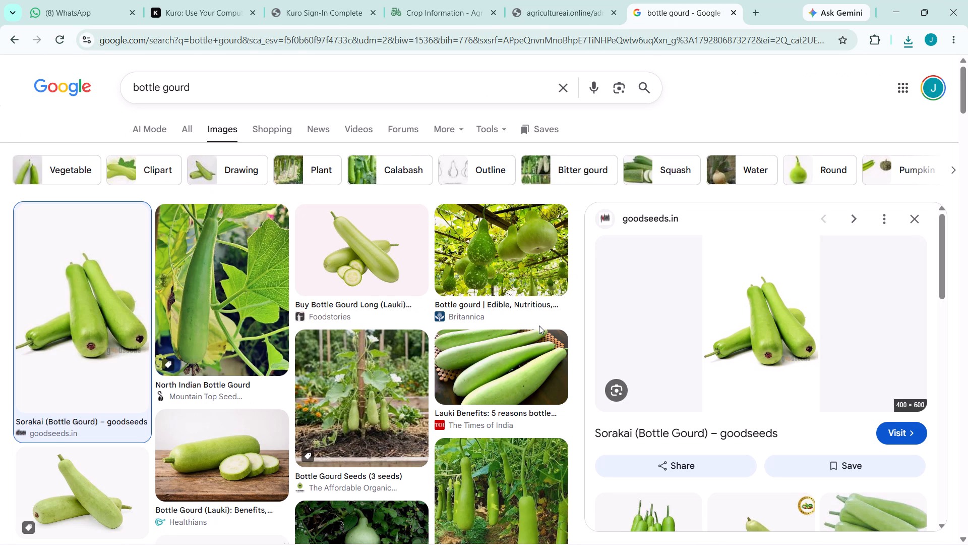
{"action": "scroll", "coordinate": [539, 325], "scroll_direction": "down", "scroll_amount": 2}
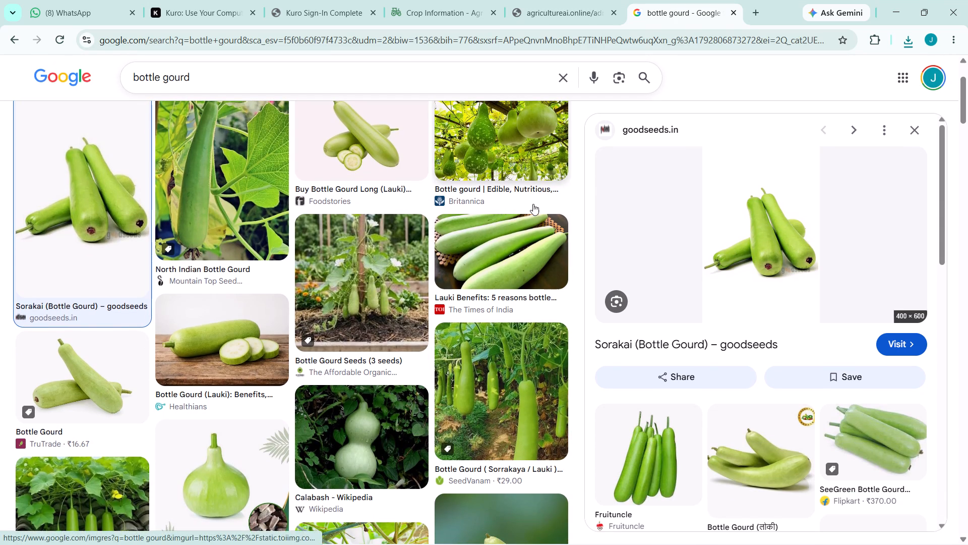
{"action": "left_click", "coordinate": [517, 235]}
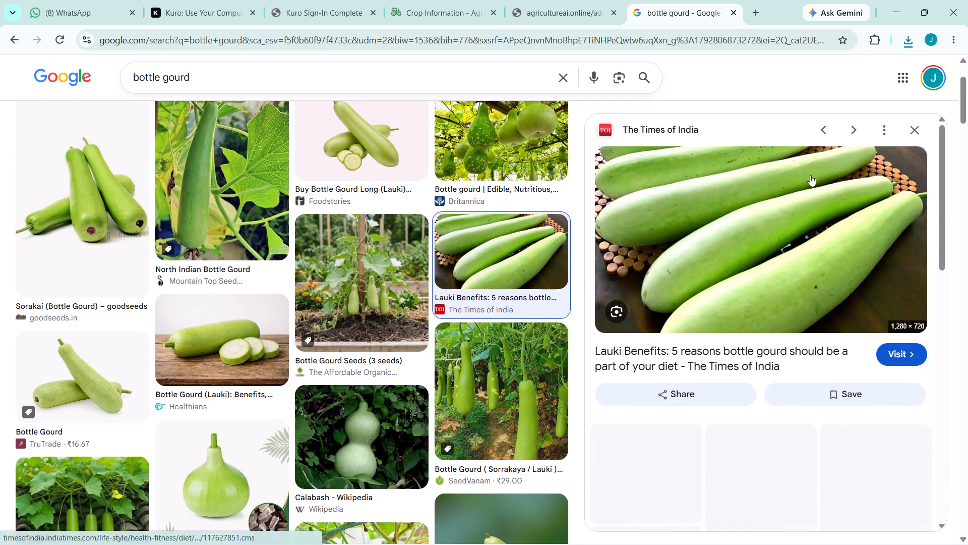
{"action": "right_click", "coordinate": [838, 180]}
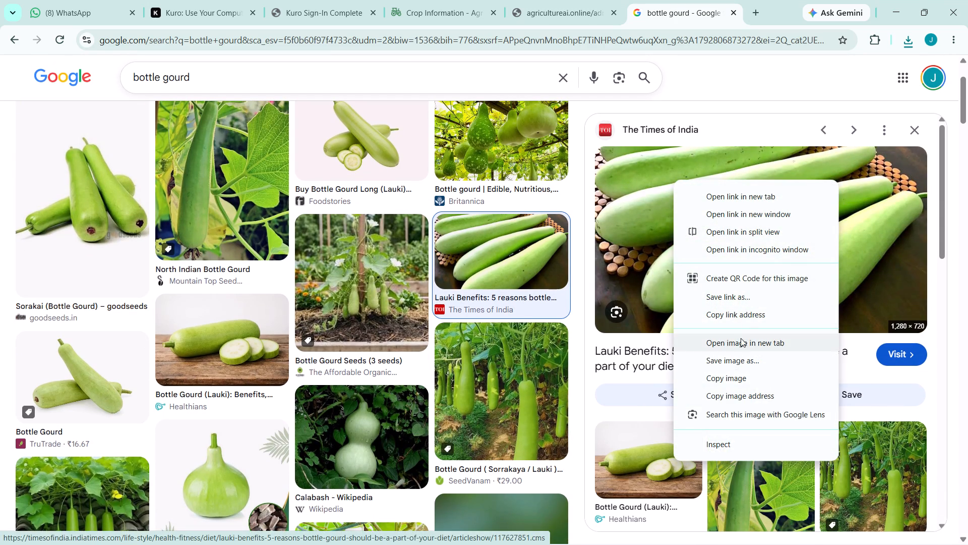
{"action": "left_click", "coordinate": [740, 362]}
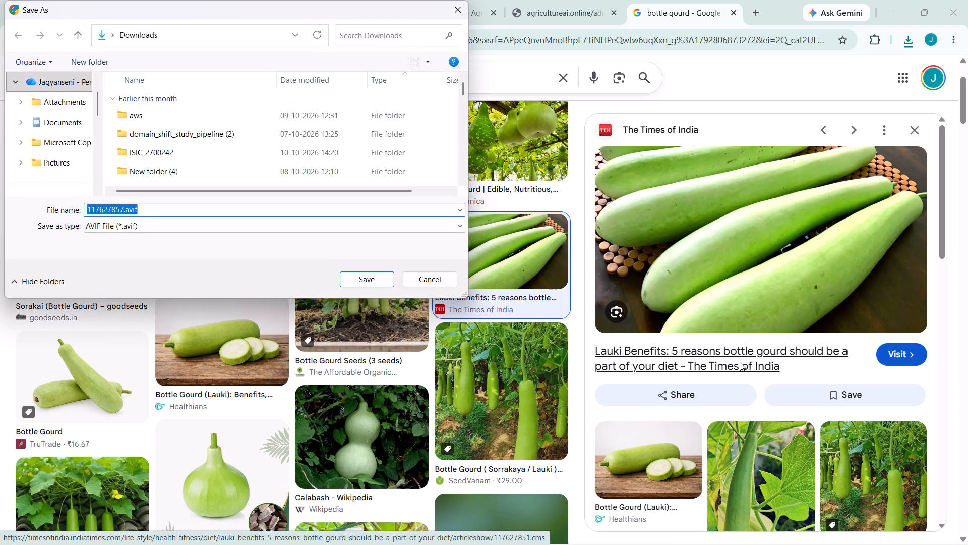
{"action": "left_click", "coordinate": [368, 275]}
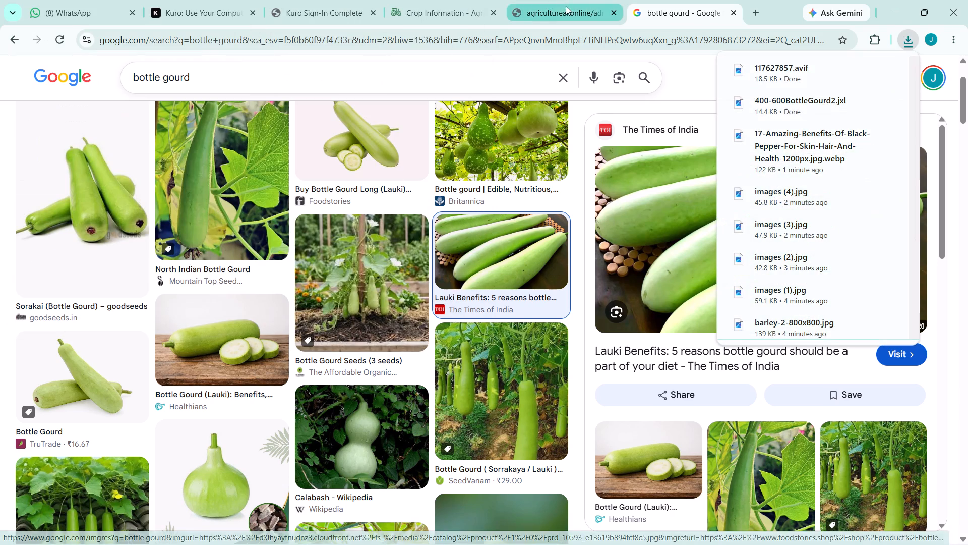
Set 117627857.avif from Downloads as the crop image of the Bottle Gourd record and save the record.
{"action": "left_click", "coordinate": [553, 10]}
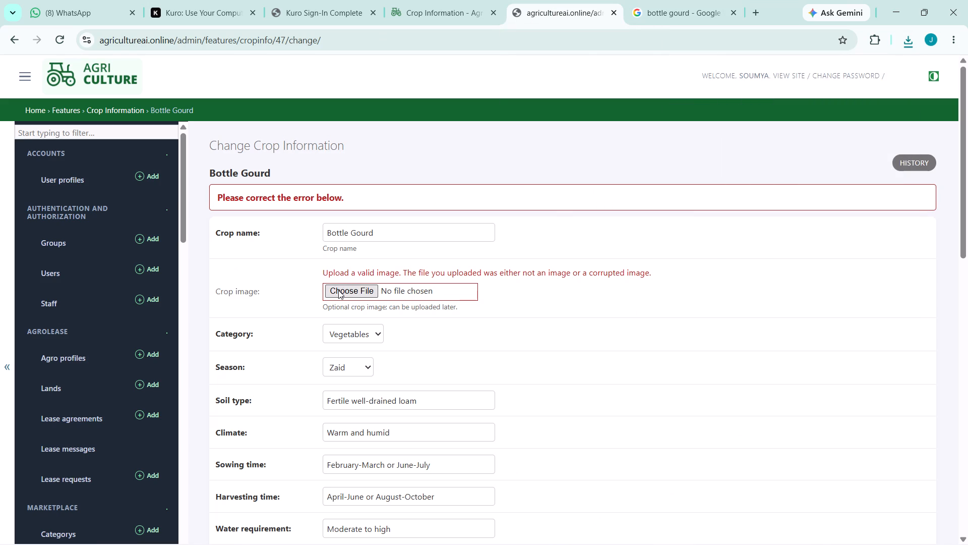
{"action": "left_click", "coordinate": [338, 290]}
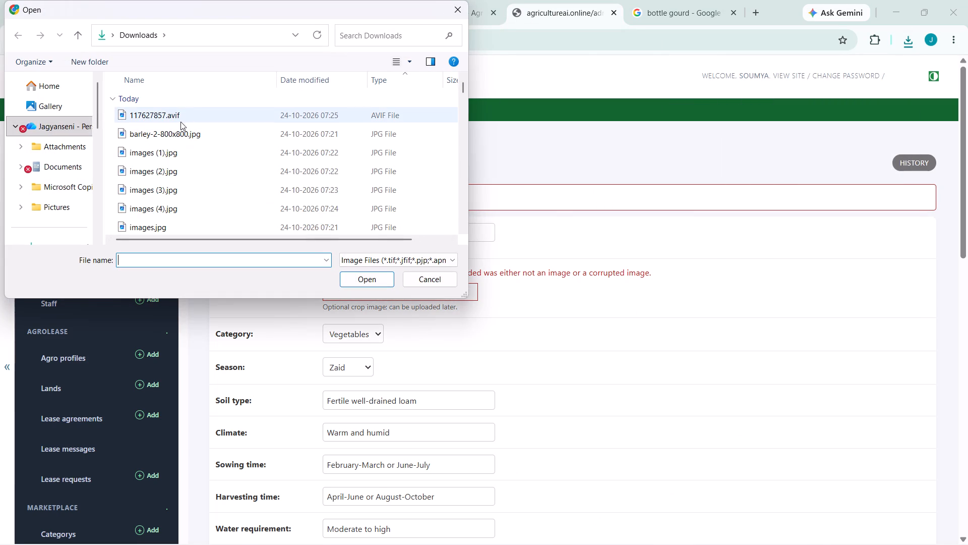
{"action": "left_click", "coordinate": [200, 107]}
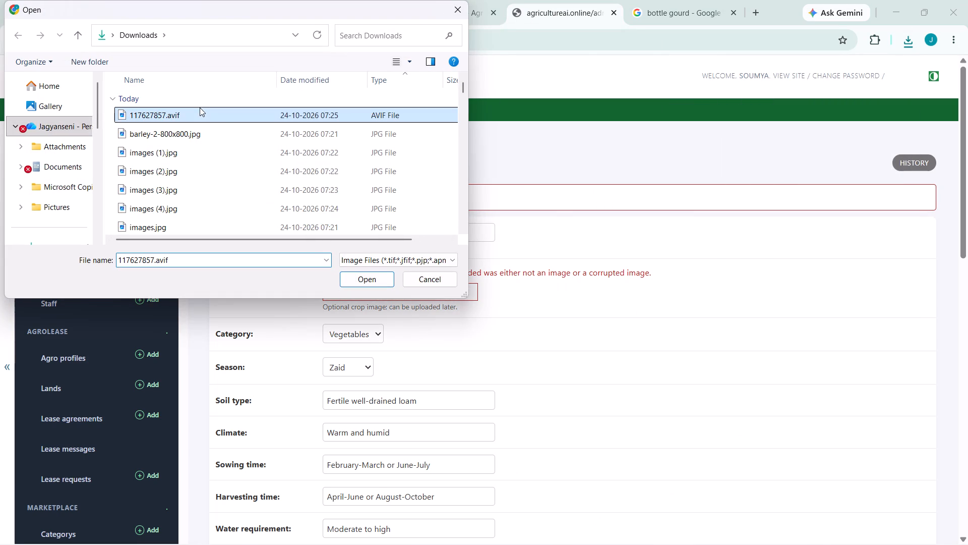
{"action": "left_click", "coordinate": [350, 276]}
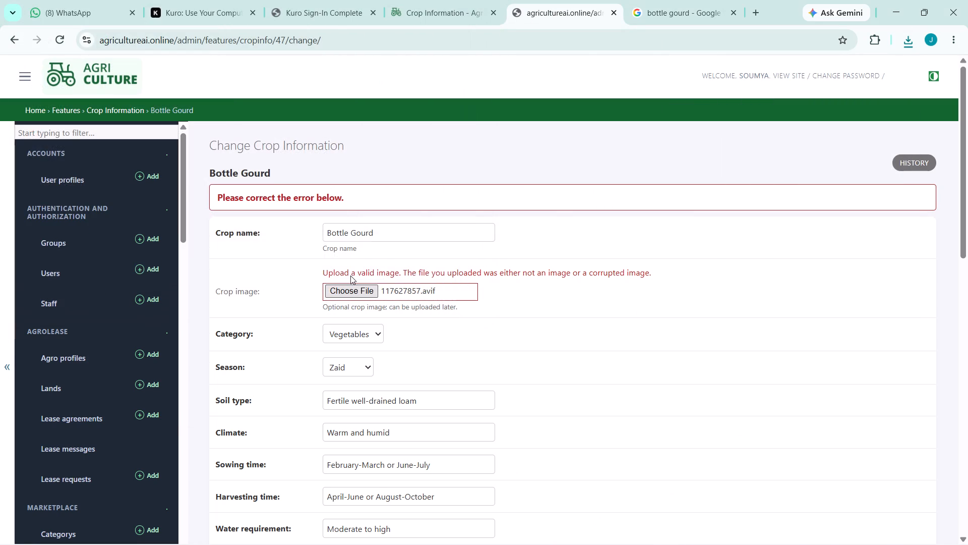
{"action": "scroll", "coordinate": [350, 276], "scroll_direction": "down", "scroll_amount": 8}
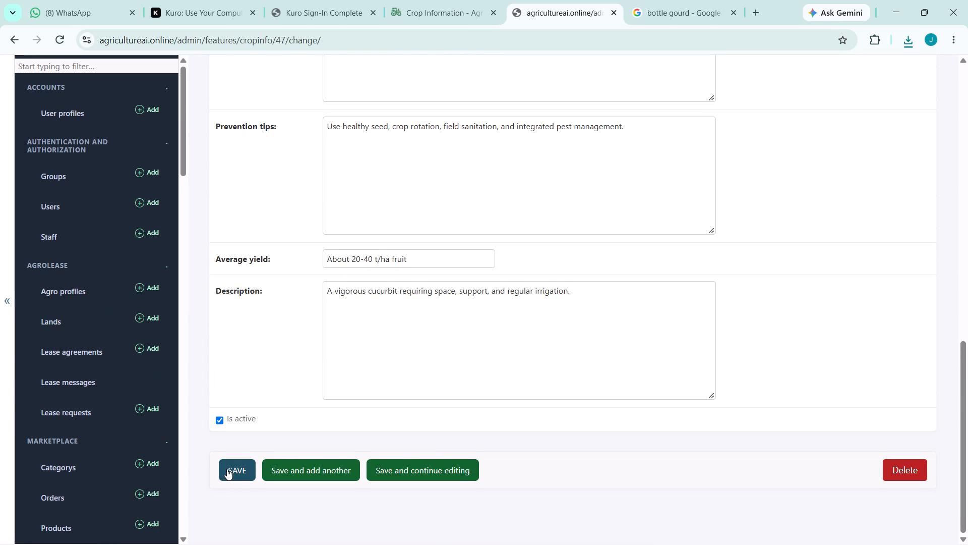
{"action": "left_click", "coordinate": [227, 469]}
Open the Brinjal (Eggplant) crop record and search Google Images for brinjal.
{"action": "scroll", "coordinate": [227, 469], "scroll_direction": "down", "scroll_amount": 2}
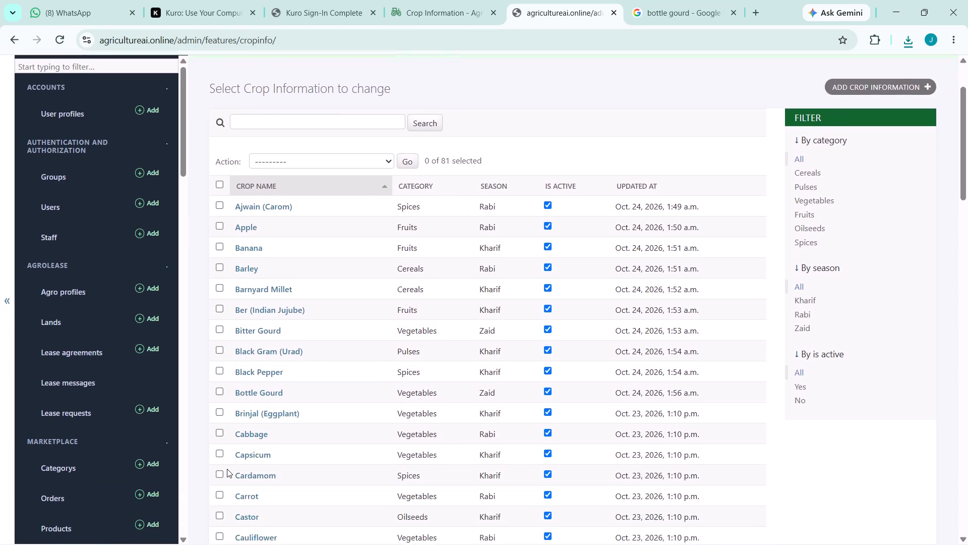
{"action": "scroll", "coordinate": [227, 469], "scroll_direction": "down", "scroll_amount": 4}
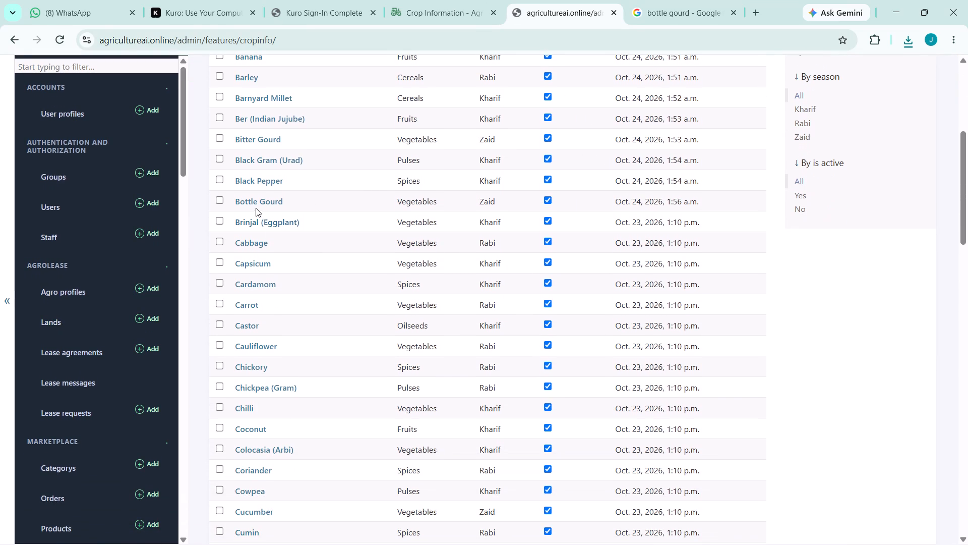
{"action": "left_click", "coordinate": [250, 220]}
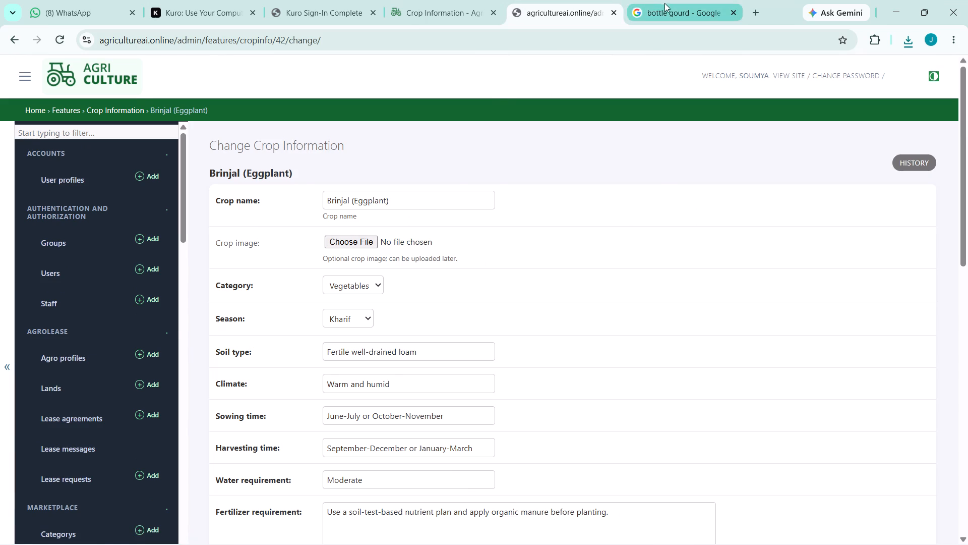
{"action": "left_click", "coordinate": [667, 4]}
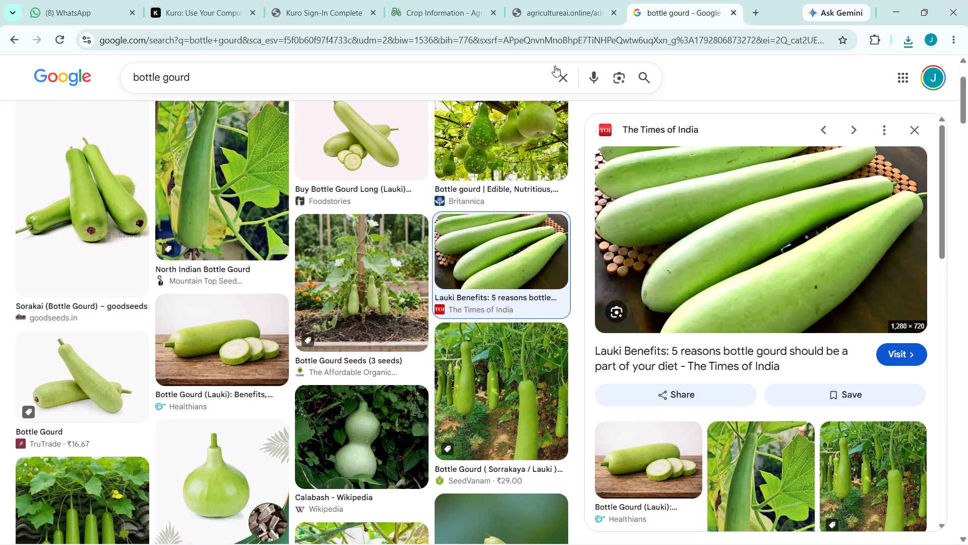
{"action": "left_click", "coordinate": [527, 68]}
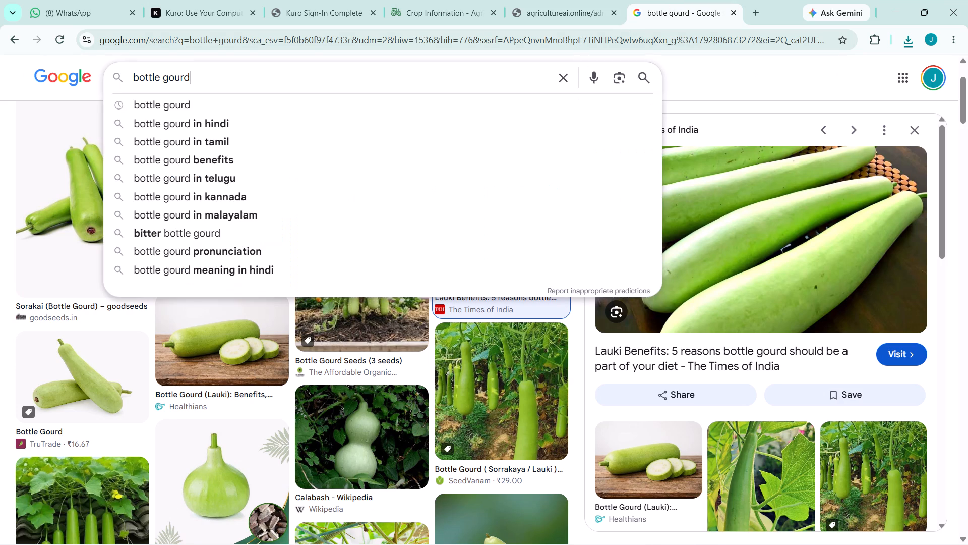
{"action": "key", "text": "ctrl+a"}
{"action": "type", "text": "brinja;"}
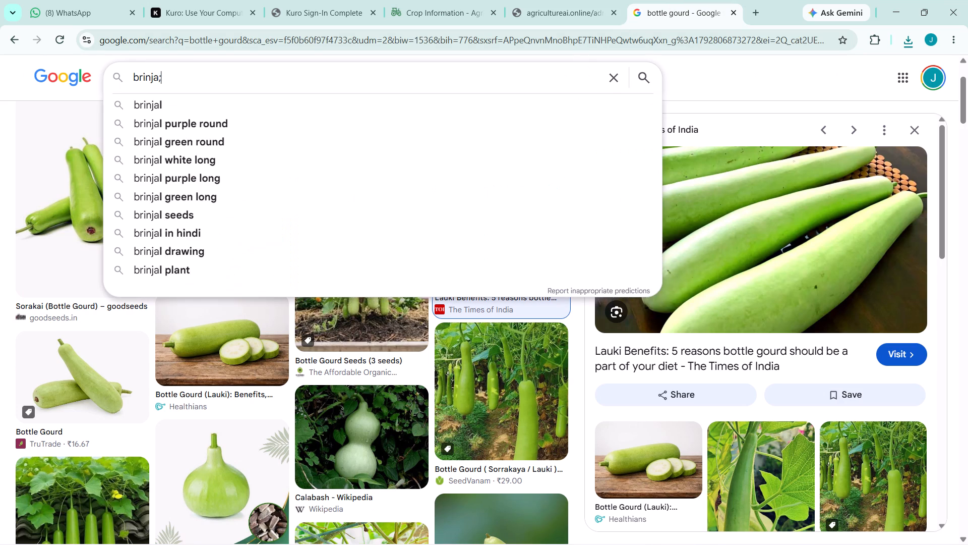
{"action": "key", "text": "BackSpace"}
{"action": "key", "text": "l"}
{"action": "key", "text": "Return"}
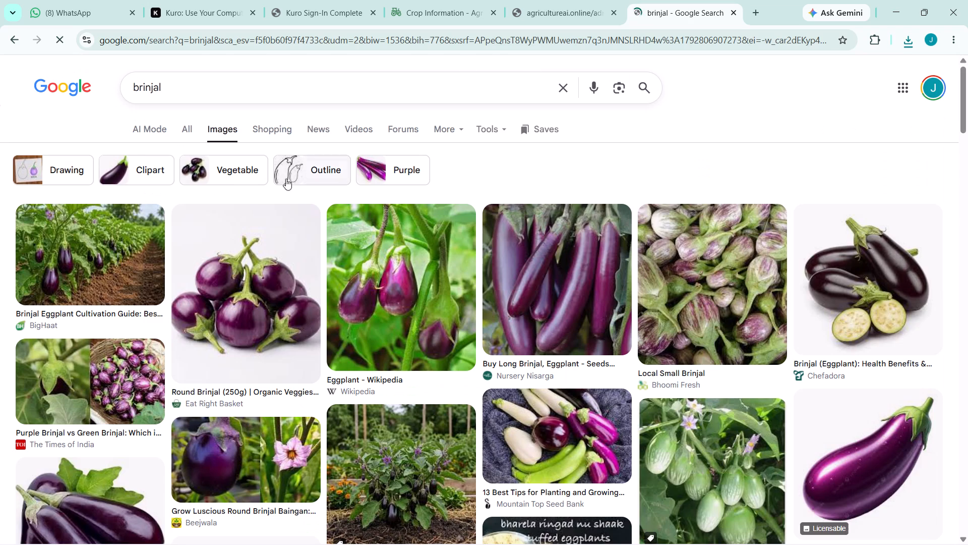
Save Eat Right Basket's Round Brinjal (250g) picture to Downloads as Brinjal-–-Round-250g.webp.
{"action": "left_click", "coordinate": [236, 300]}
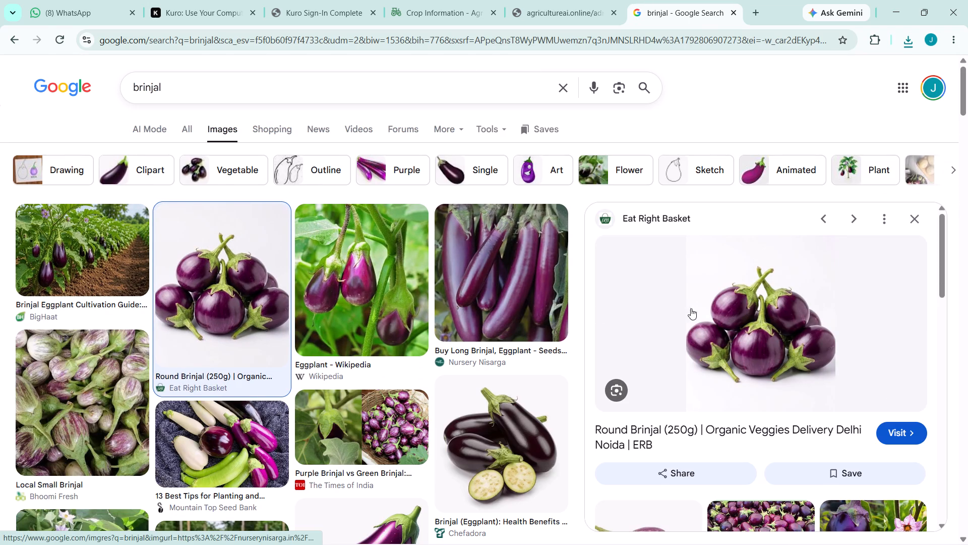
{"action": "right_click", "coordinate": [714, 311]}
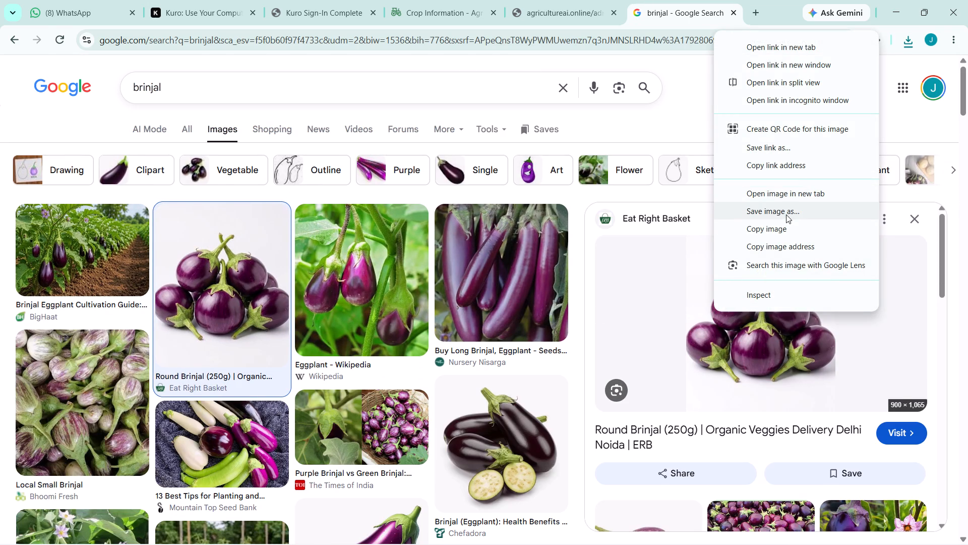
{"action": "left_click", "coordinate": [786, 214]}
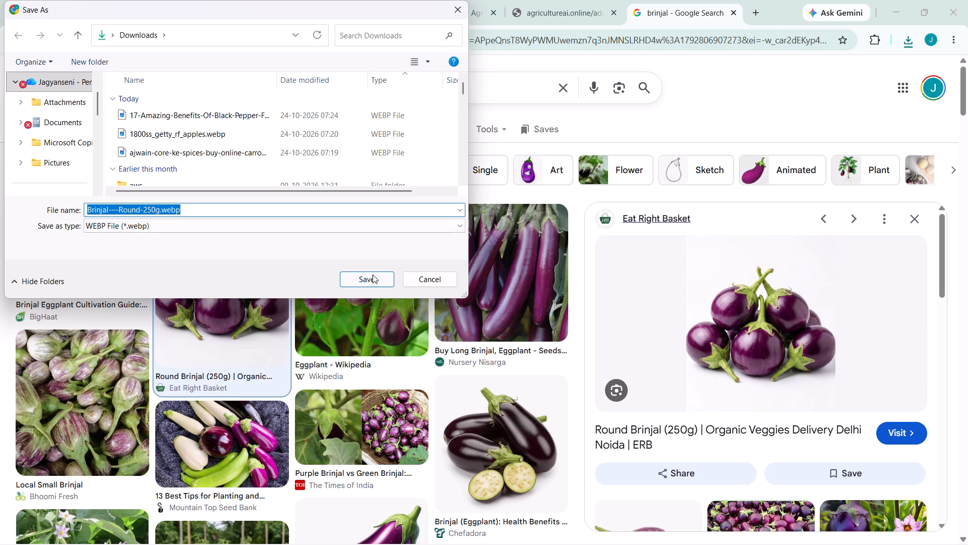
{"action": "left_click", "coordinate": [368, 282]}
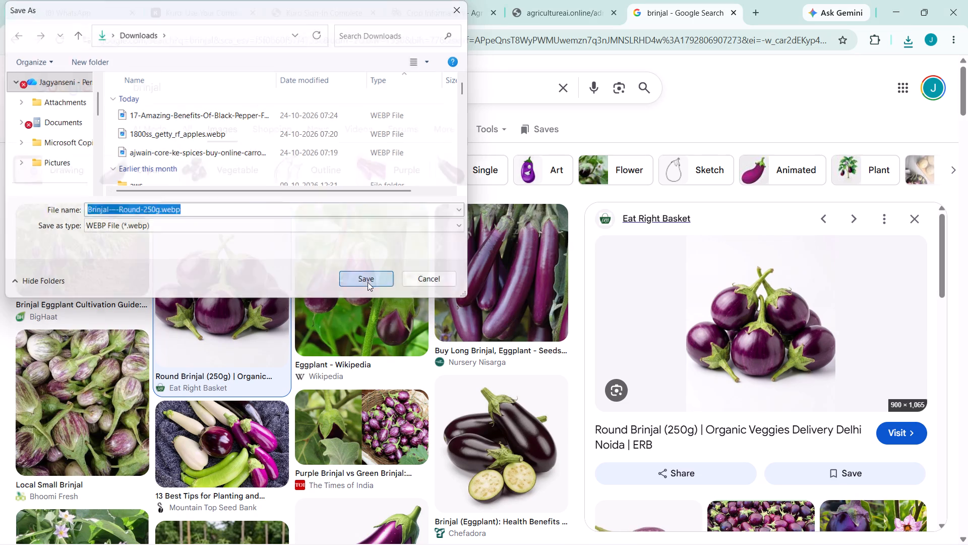
Set Brinjal-–-Round-250g.webp from Downloads as the crop image of the Brinjal (Eggplant) record and save the record.
{"action": "left_click", "coordinate": [560, 13]}
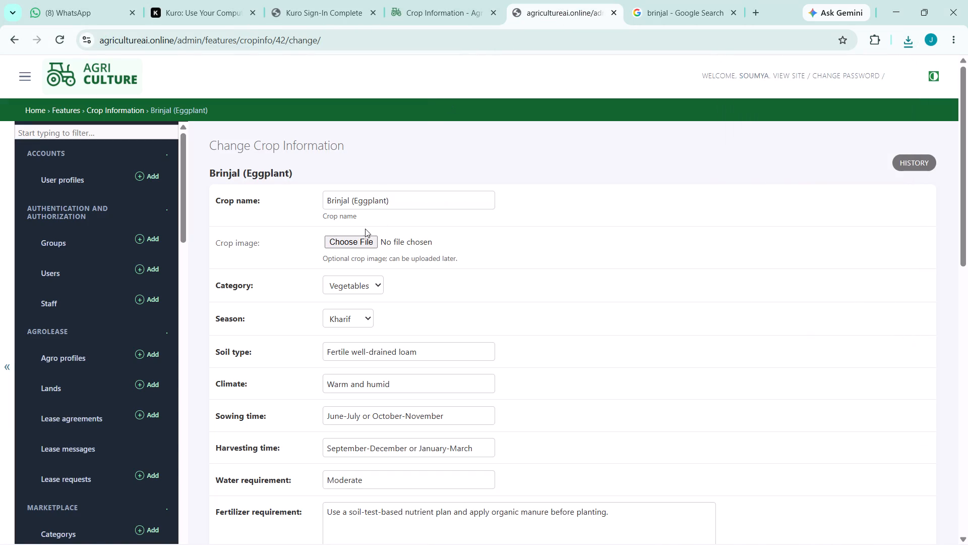
{"action": "left_click", "coordinate": [354, 239]}
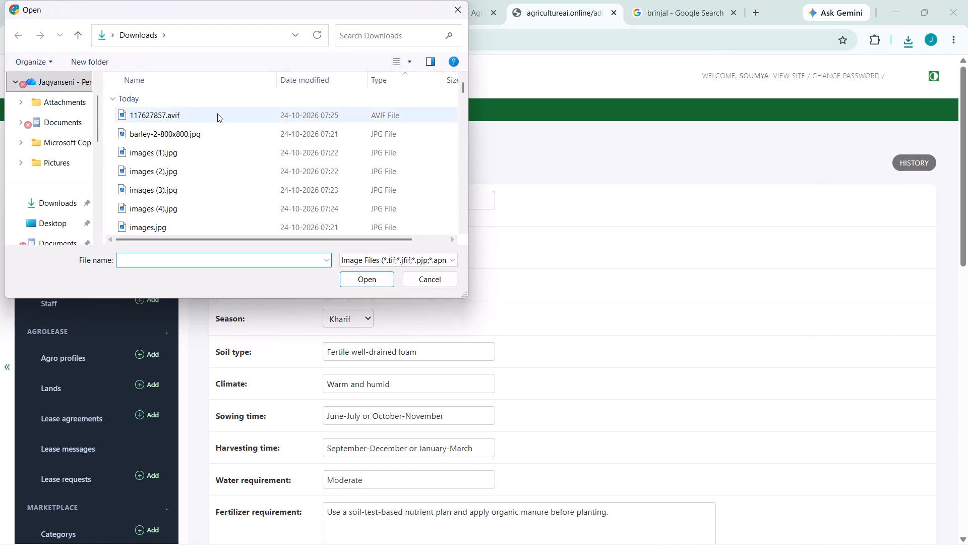
{"action": "scroll", "coordinate": [201, 197], "scroll_direction": "down", "scroll_amount": 1}
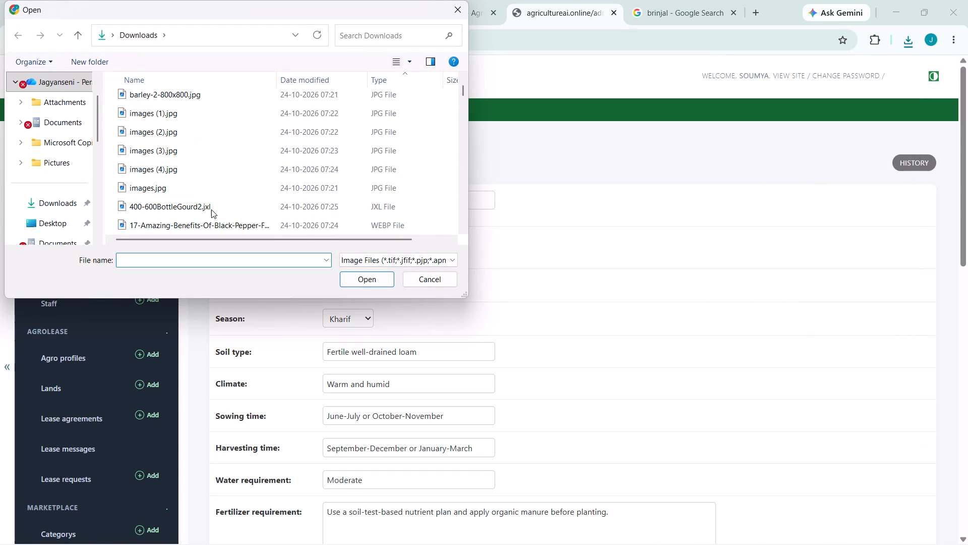
{"action": "scroll", "coordinate": [213, 211], "scroll_direction": "down", "scroll_amount": 1}
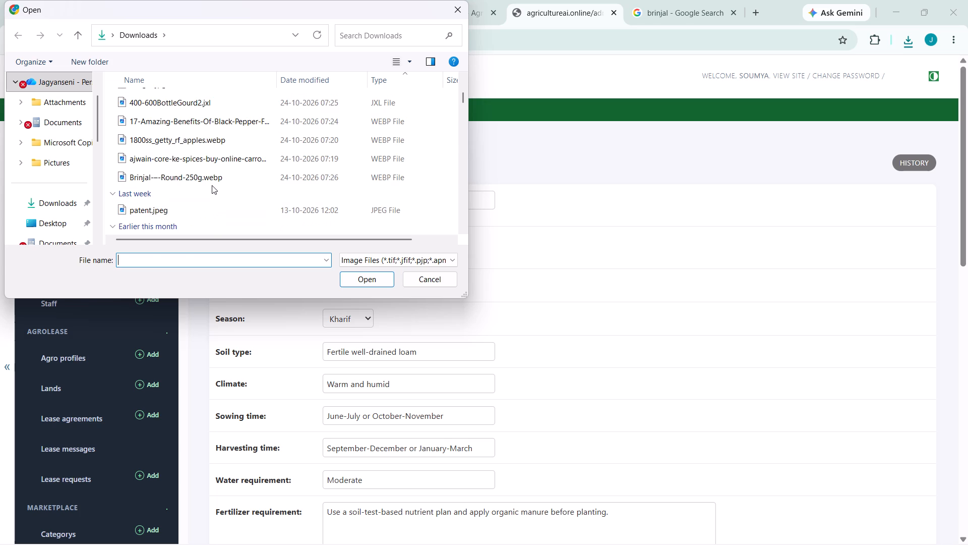
{"action": "left_click", "coordinate": [212, 184]}
{"action": "left_click", "coordinate": [365, 275]}
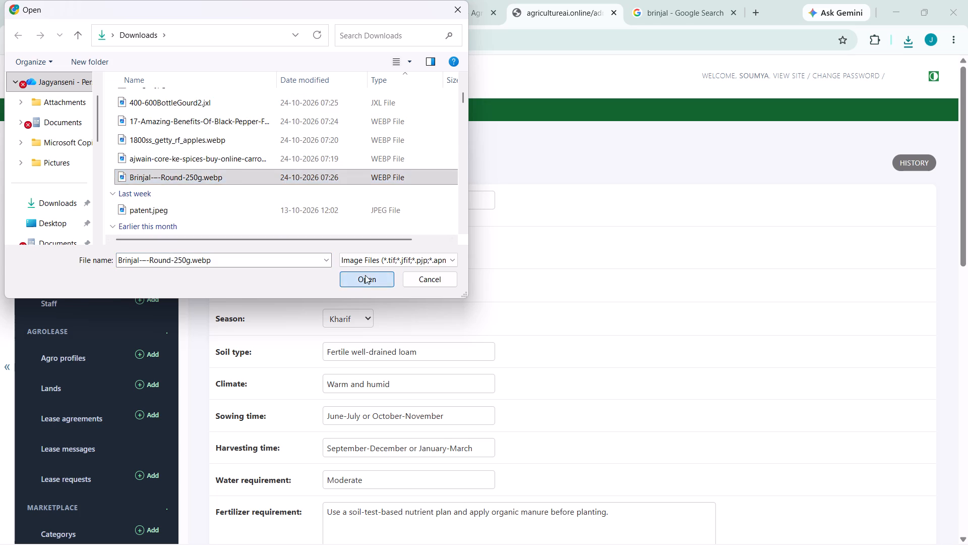
{"action": "scroll", "coordinate": [371, 296], "scroll_direction": "down", "scroll_amount": 4}
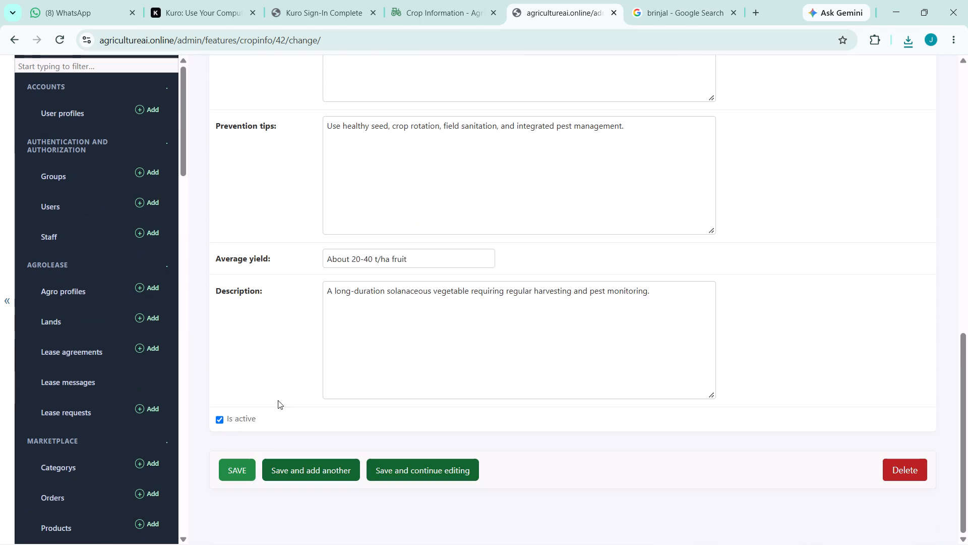
{"action": "left_click", "coordinate": [240, 466]}
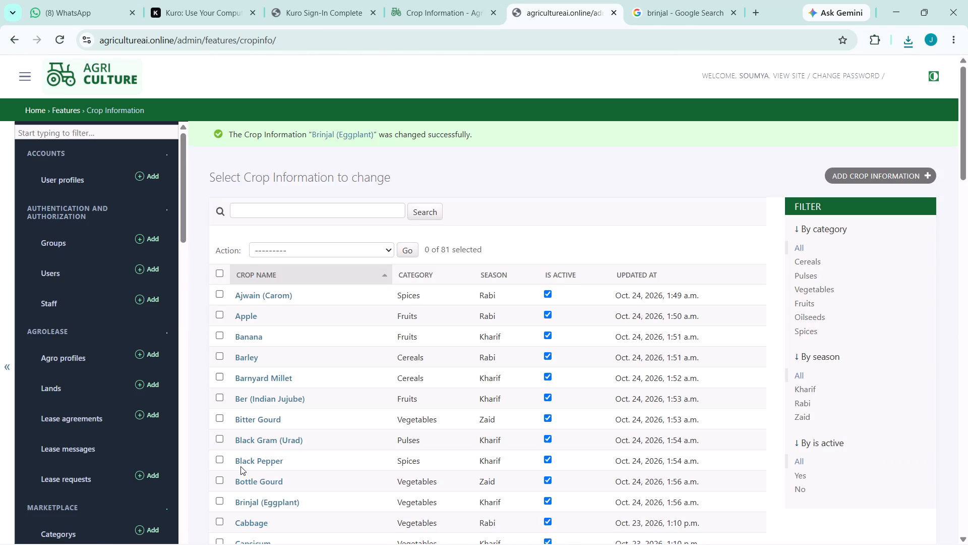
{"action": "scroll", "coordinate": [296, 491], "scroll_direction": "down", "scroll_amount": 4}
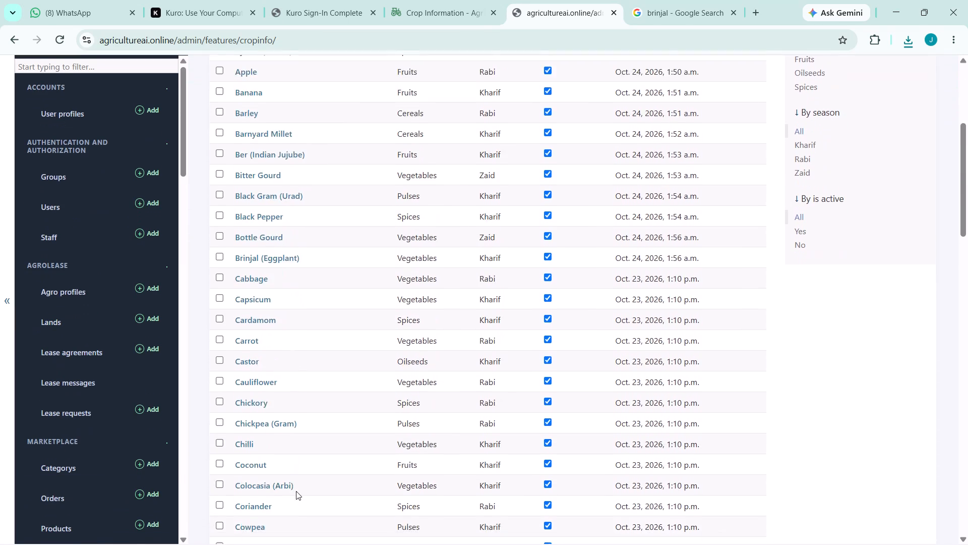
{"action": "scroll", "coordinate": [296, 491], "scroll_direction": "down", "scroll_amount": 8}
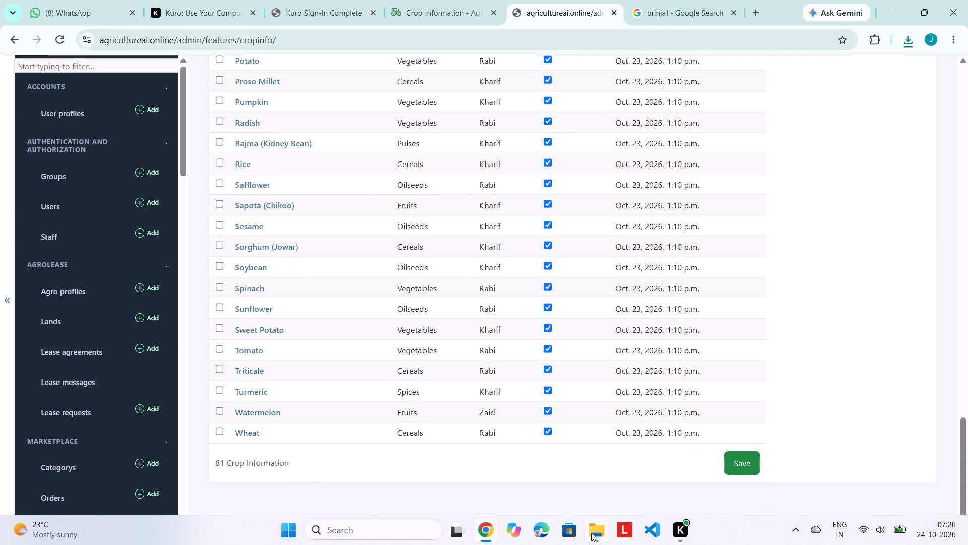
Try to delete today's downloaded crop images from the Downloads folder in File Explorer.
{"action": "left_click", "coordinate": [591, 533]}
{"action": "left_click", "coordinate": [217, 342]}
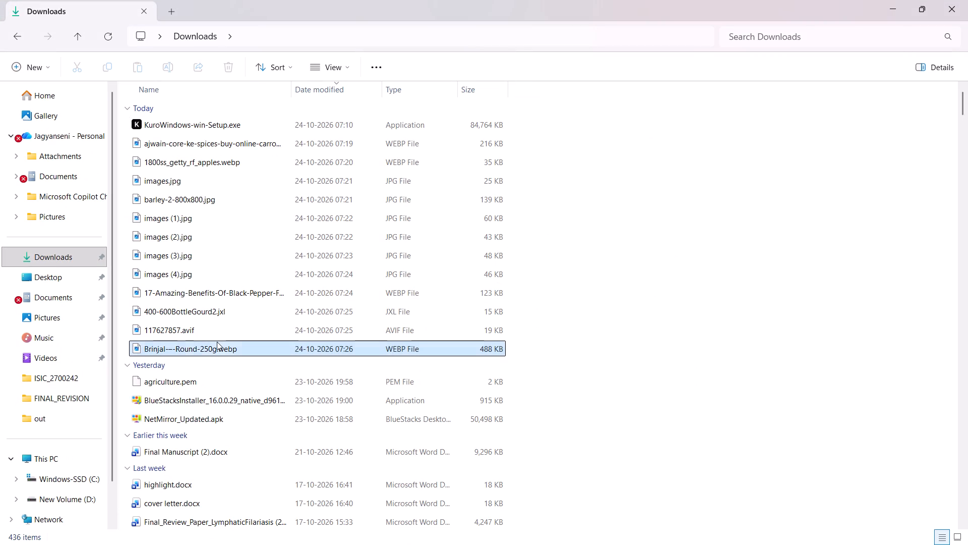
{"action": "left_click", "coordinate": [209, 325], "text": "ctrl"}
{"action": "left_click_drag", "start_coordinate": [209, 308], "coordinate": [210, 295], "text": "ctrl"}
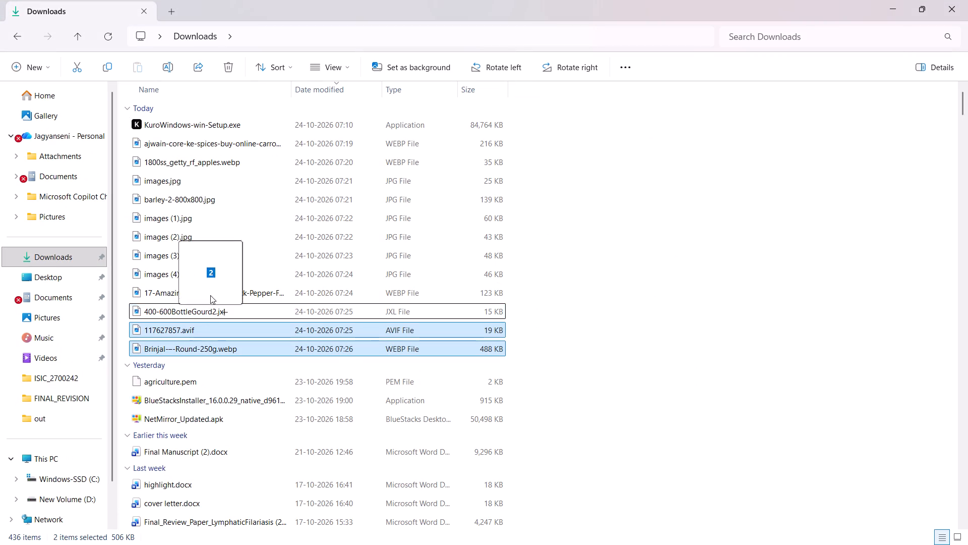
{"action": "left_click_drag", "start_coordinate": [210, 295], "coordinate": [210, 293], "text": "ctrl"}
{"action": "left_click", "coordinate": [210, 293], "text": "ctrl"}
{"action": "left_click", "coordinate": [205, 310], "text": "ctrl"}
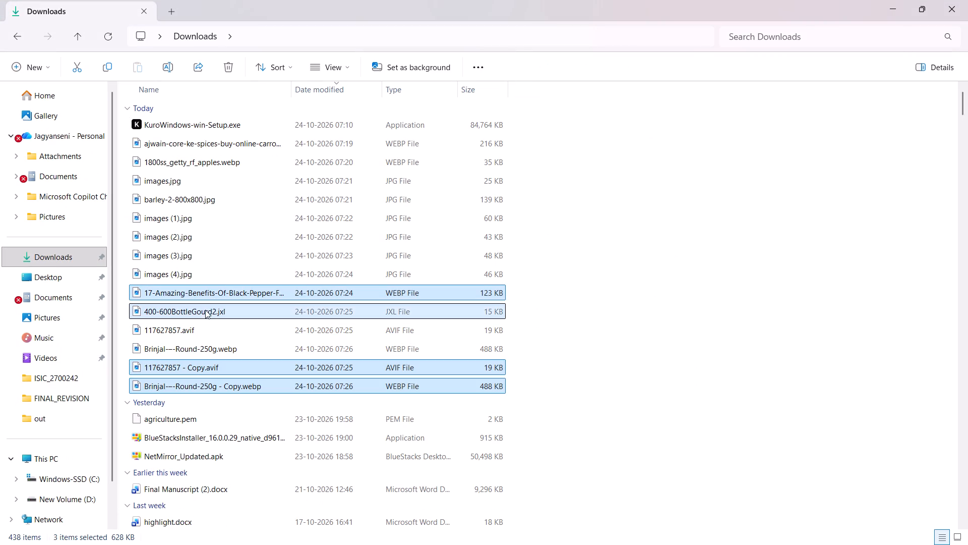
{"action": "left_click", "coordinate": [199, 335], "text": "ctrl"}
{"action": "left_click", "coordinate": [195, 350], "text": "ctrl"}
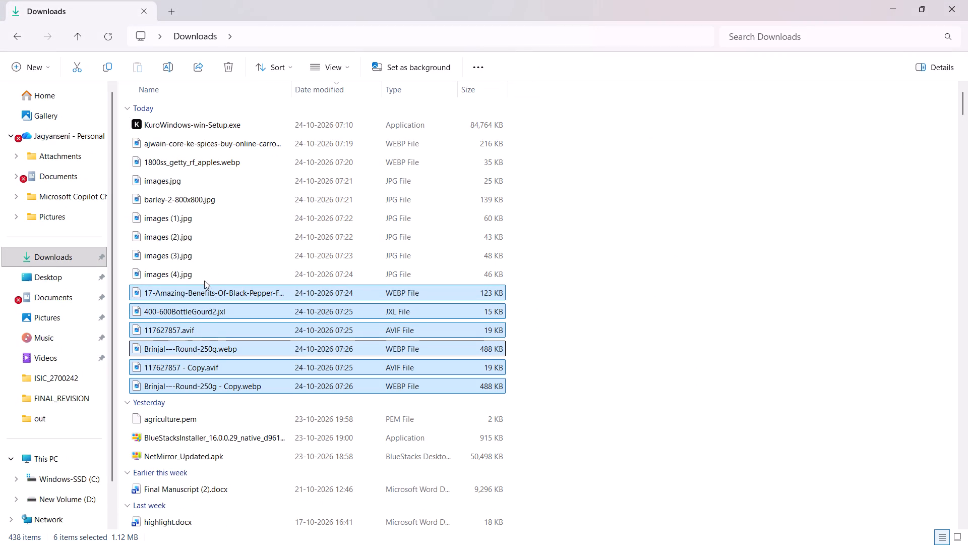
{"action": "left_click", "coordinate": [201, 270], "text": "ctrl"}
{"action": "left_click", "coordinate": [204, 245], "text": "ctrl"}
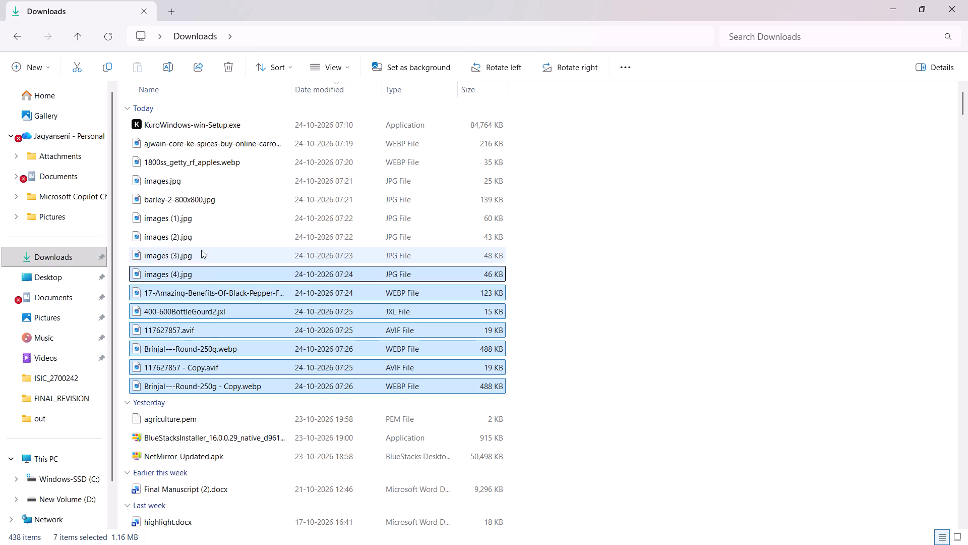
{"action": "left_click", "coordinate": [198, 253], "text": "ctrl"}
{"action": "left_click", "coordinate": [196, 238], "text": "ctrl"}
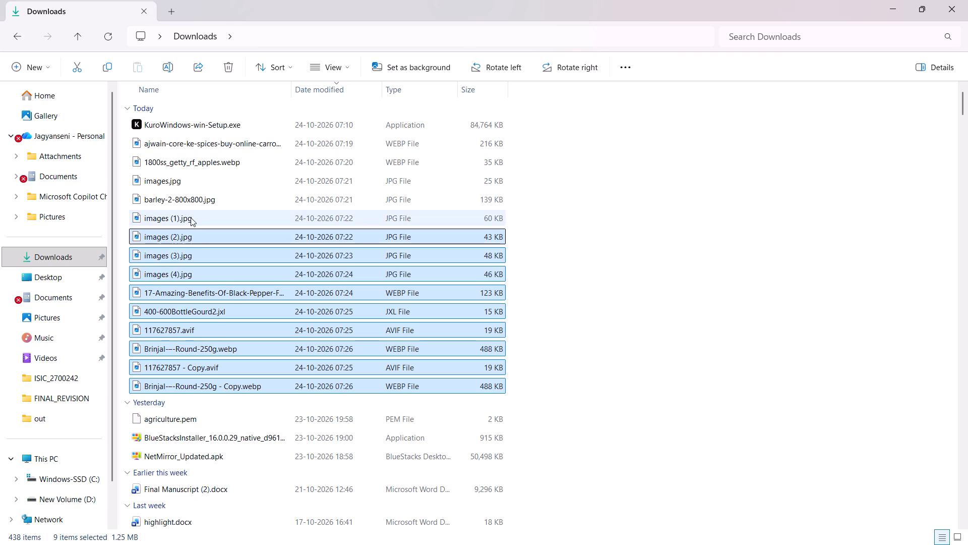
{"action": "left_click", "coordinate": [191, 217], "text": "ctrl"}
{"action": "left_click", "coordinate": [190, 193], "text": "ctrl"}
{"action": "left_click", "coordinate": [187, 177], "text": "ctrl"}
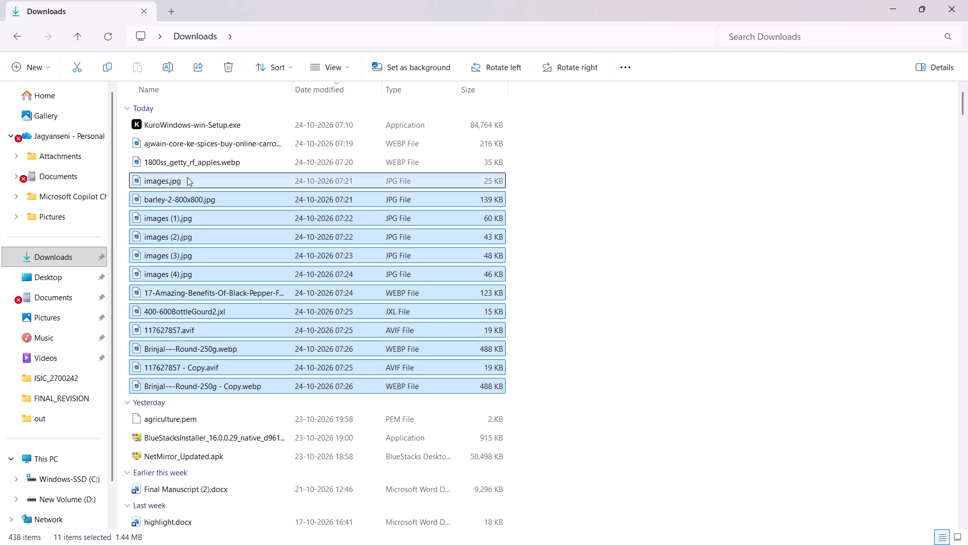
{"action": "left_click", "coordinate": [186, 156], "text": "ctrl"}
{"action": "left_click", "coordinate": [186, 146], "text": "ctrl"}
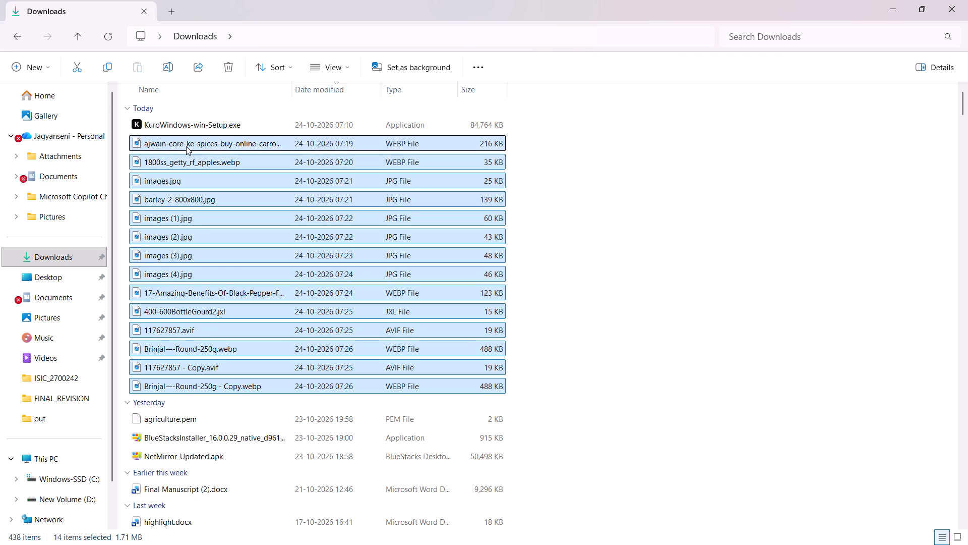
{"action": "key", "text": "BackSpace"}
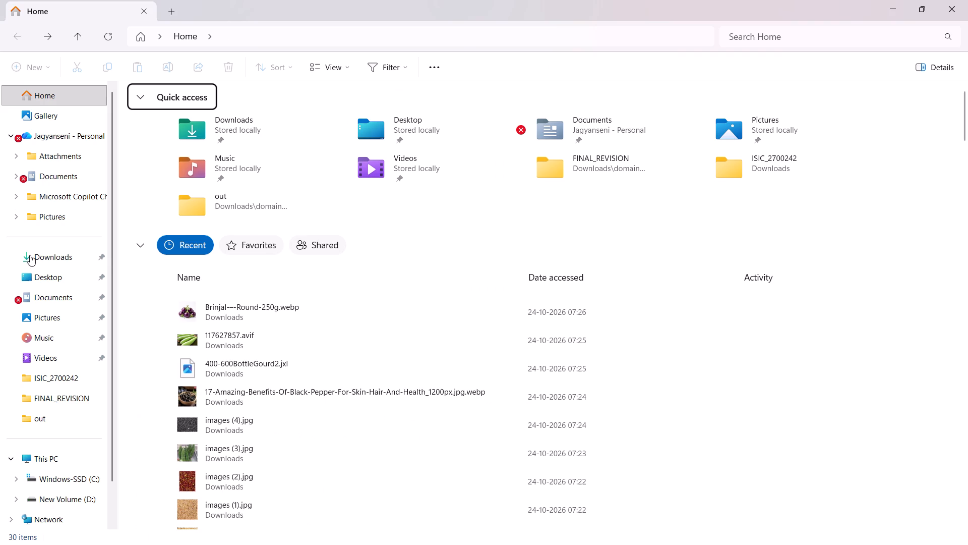
Permanently delete all of today's downloaded crop image files and their copies from Downloads, keeping KuroWindows-win-Setup.exe, and close File Explorer.
{"action": "left_click", "coordinate": [26, 262]}
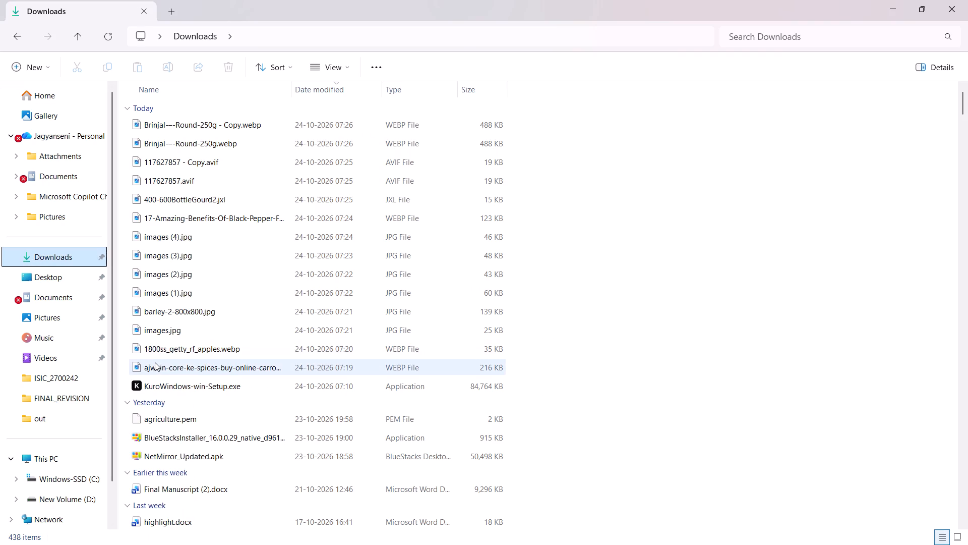
{"action": "left_click", "coordinate": [155, 363], "text": "ctrl"}
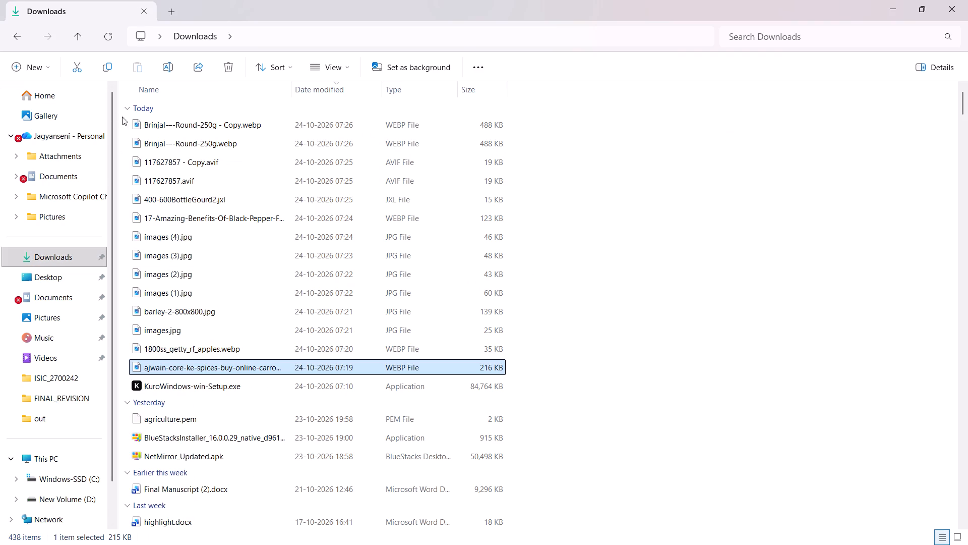
{"action": "left_click", "coordinate": [128, 117]}
{"action": "left_click_drag", "start_coordinate": [128, 117], "coordinate": [230, 363]}
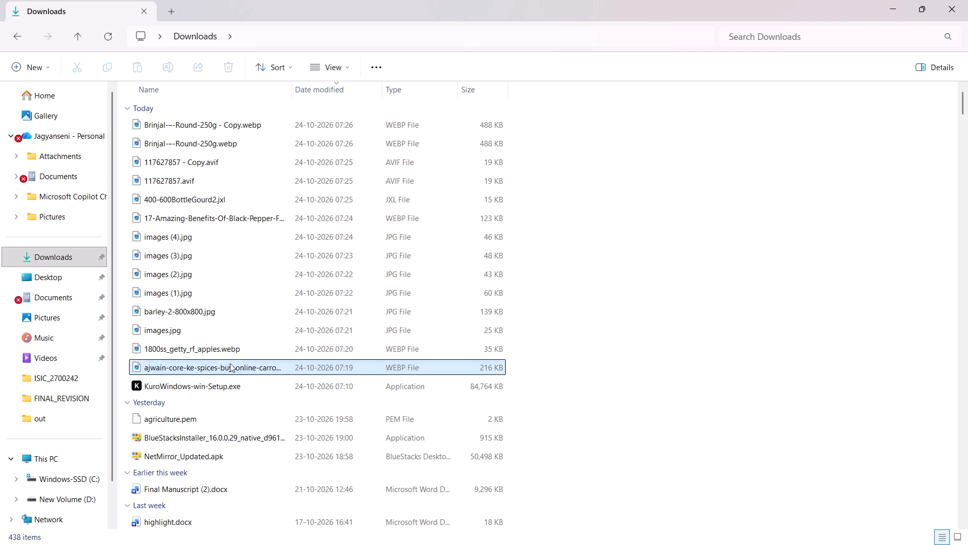
{"action": "left_click_drag", "start_coordinate": [127, 117], "coordinate": [219, 380]}
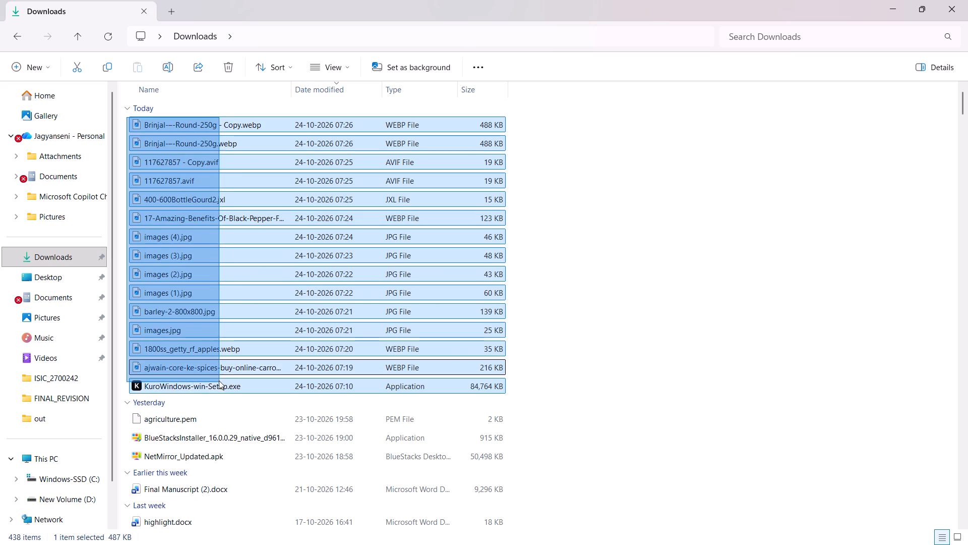
{"action": "left_click_drag", "start_coordinate": [219, 380], "coordinate": [224, 372]}
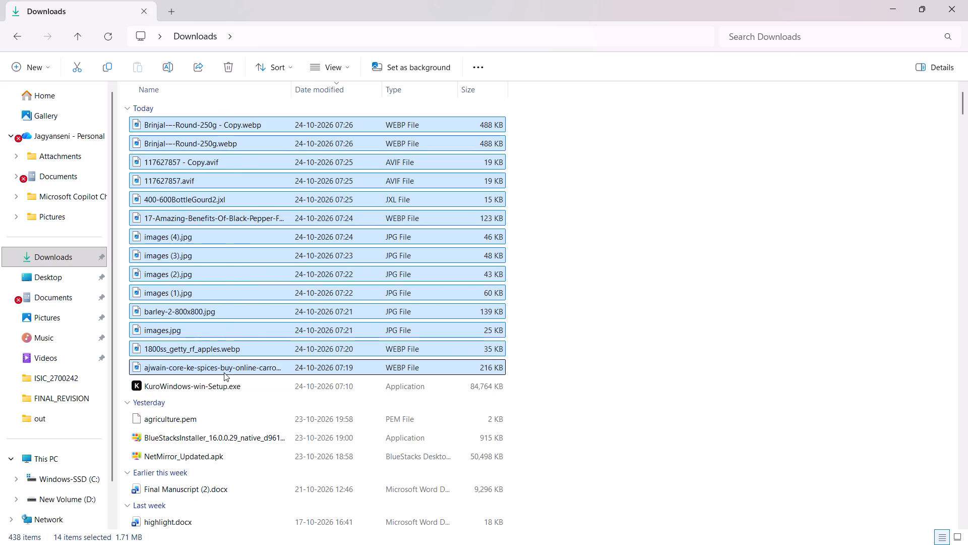
{"action": "key", "text": "shift+Delete"}
{"action": "key", "text": "Return"}
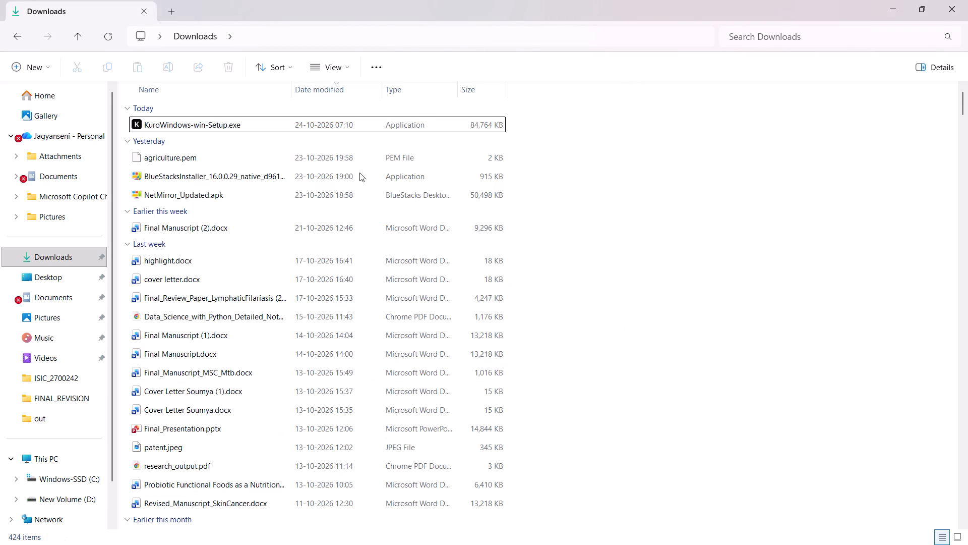
{"action": "left_click", "coordinate": [957, 15]}
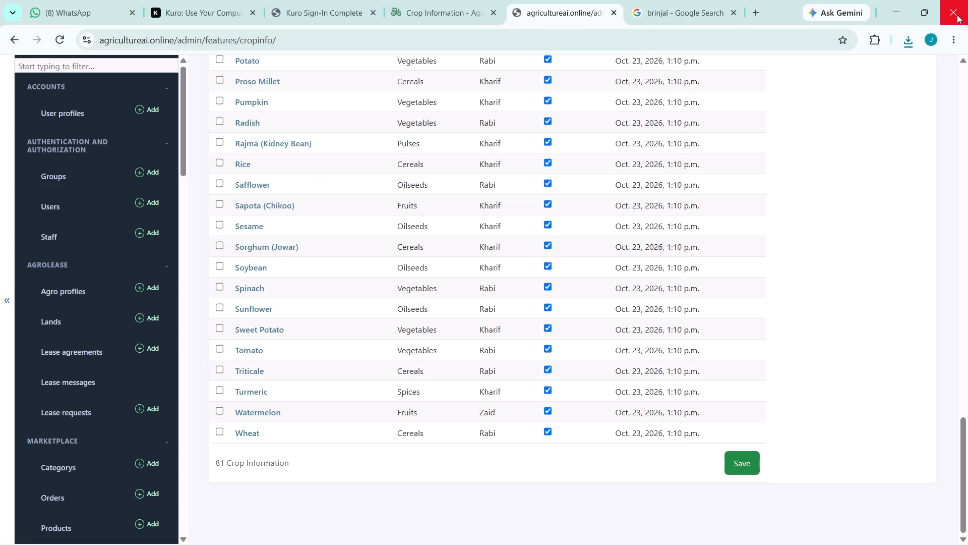
Check the Crop Information list for the crop following Brinjal and search Google Images for cabbage.
{"action": "scroll", "coordinate": [557, 135], "scroll_direction": "up", "scroll_amount": 3}
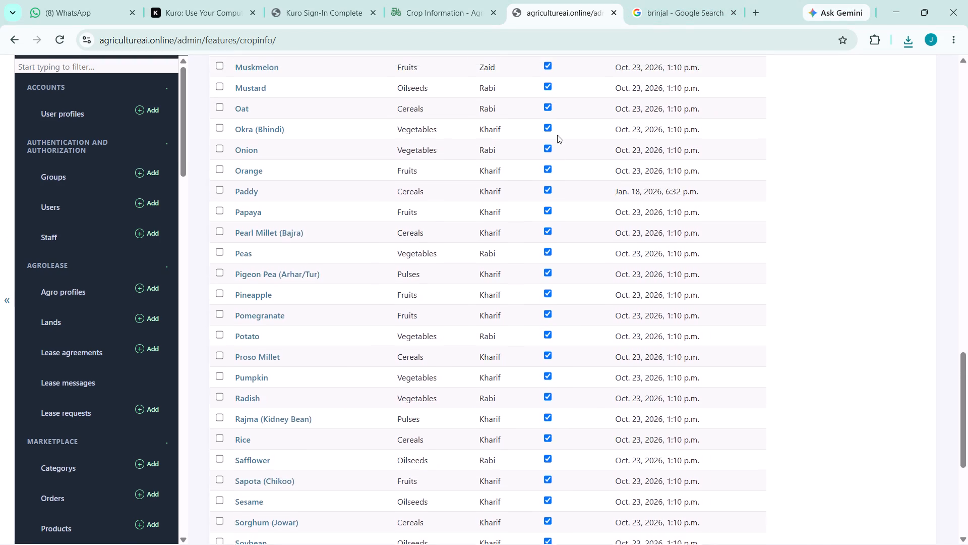
{"action": "scroll", "coordinate": [557, 135], "scroll_direction": "up", "scroll_amount": 2}
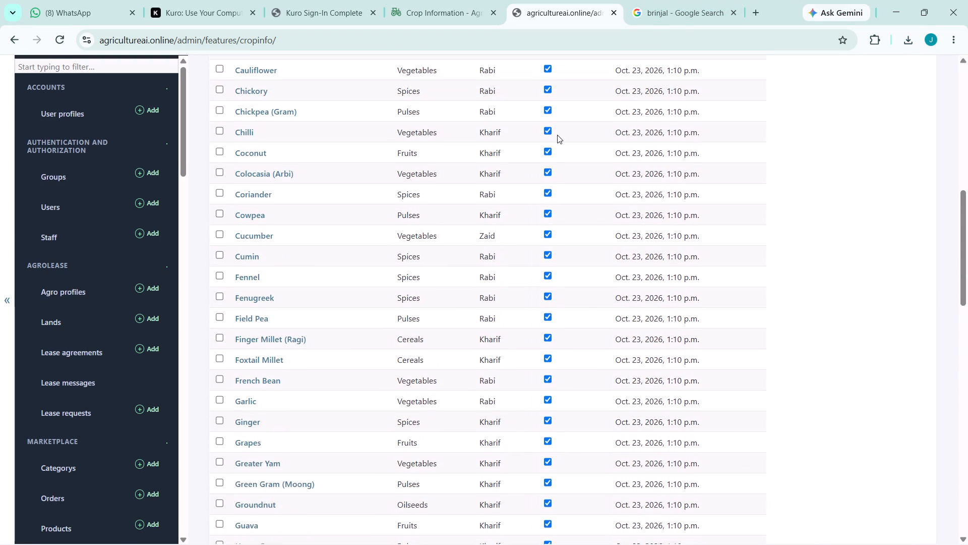
{"action": "scroll", "coordinate": [557, 135], "scroll_direction": "up", "scroll_amount": 2}
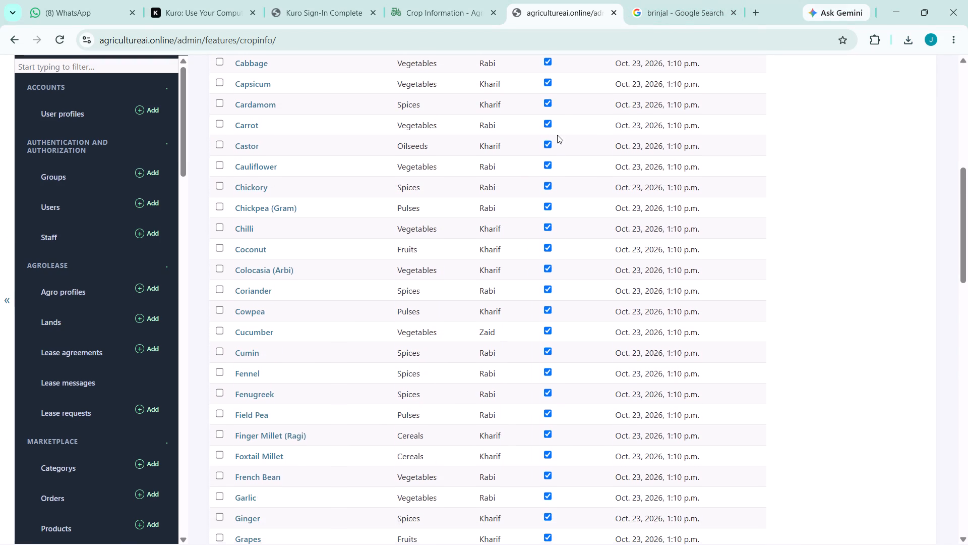
{"action": "scroll", "coordinate": [557, 135], "scroll_direction": "up", "scroll_amount": 1}
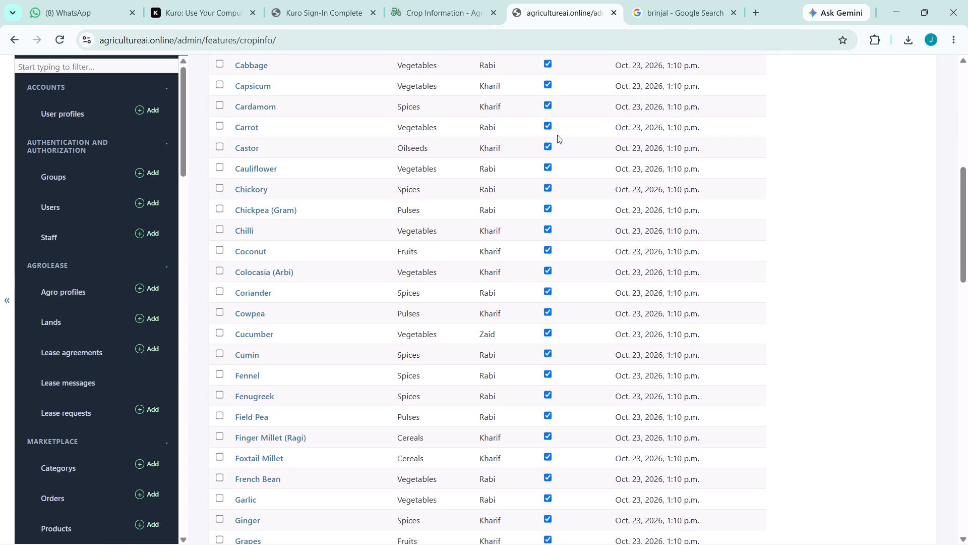
{"action": "left_click", "coordinate": [661, 0]}
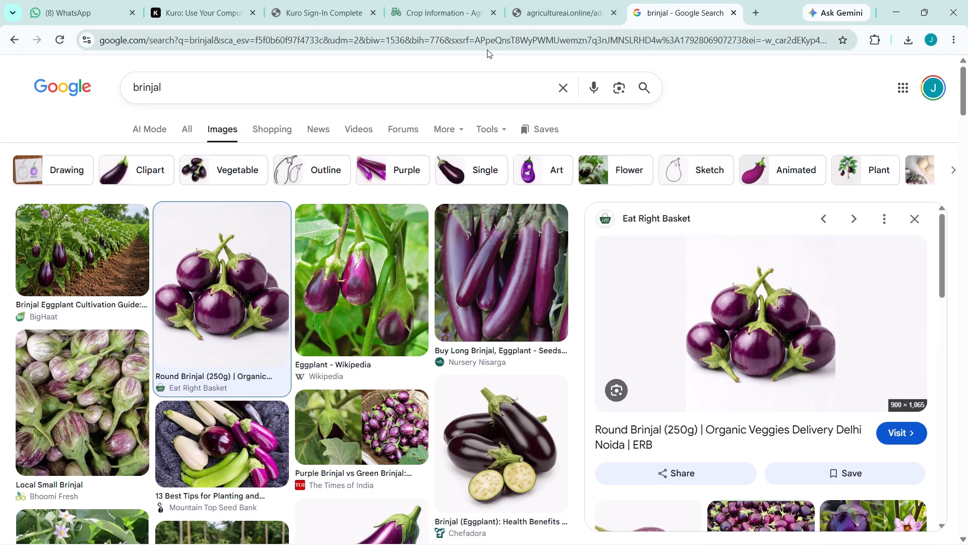
{"action": "left_click", "coordinate": [560, 91]}
{"action": "type", "text": "cabb"}
{"action": "key", "text": "Return"}
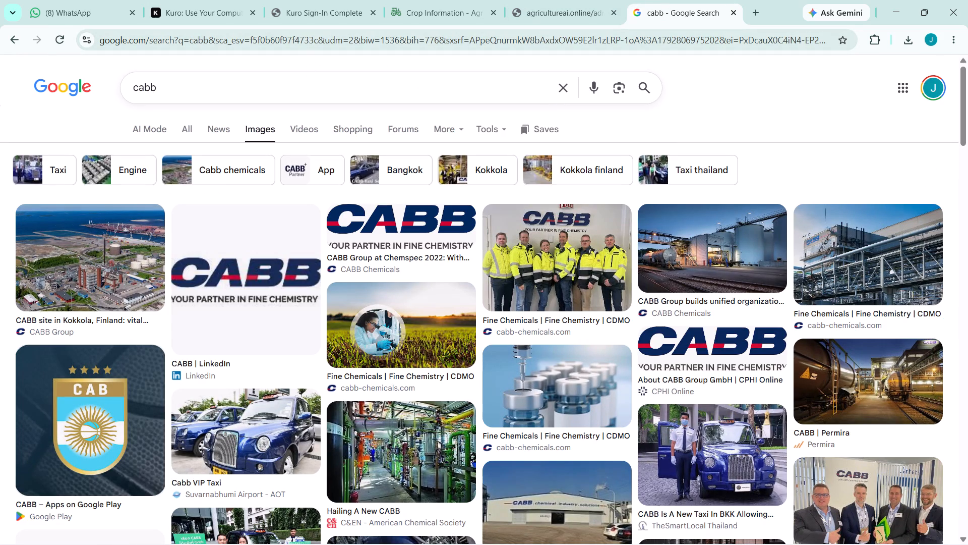
{"action": "left_click", "coordinate": [297, 83]}
{"action": "left_click", "coordinate": [263, 118]}
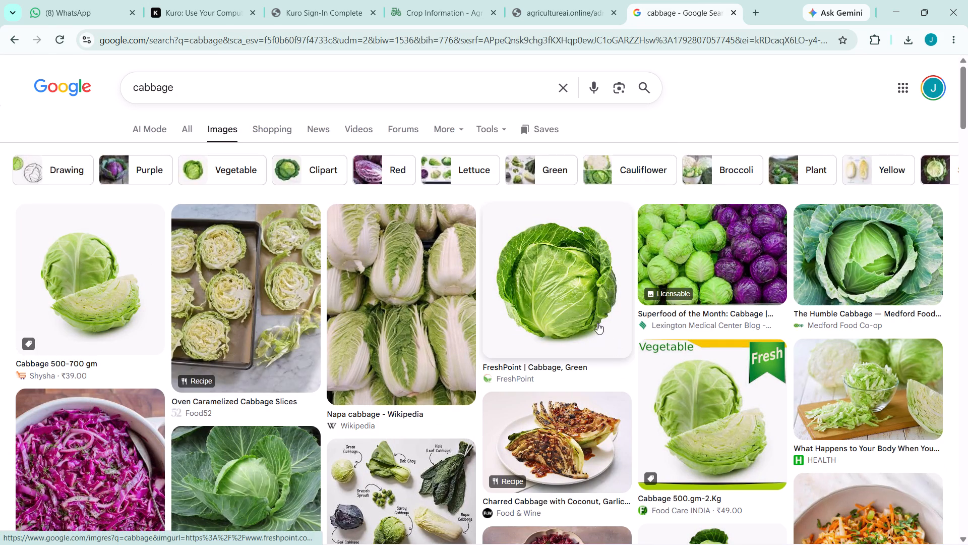
Save Shysha's Cabbage 500-700 gm picture to Downloads as cabage.
{"action": "left_click", "coordinate": [119, 317]}
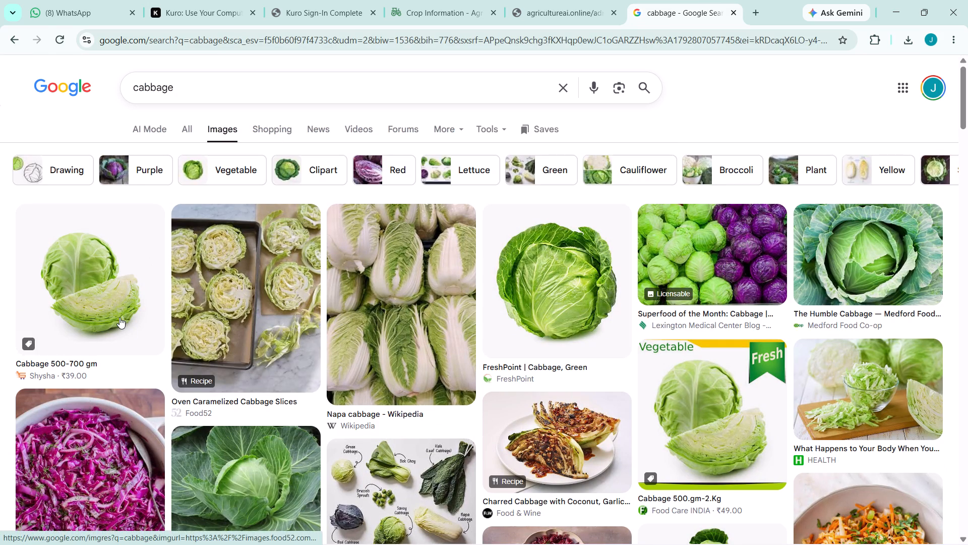
{"action": "right_click", "coordinate": [703, 330]}
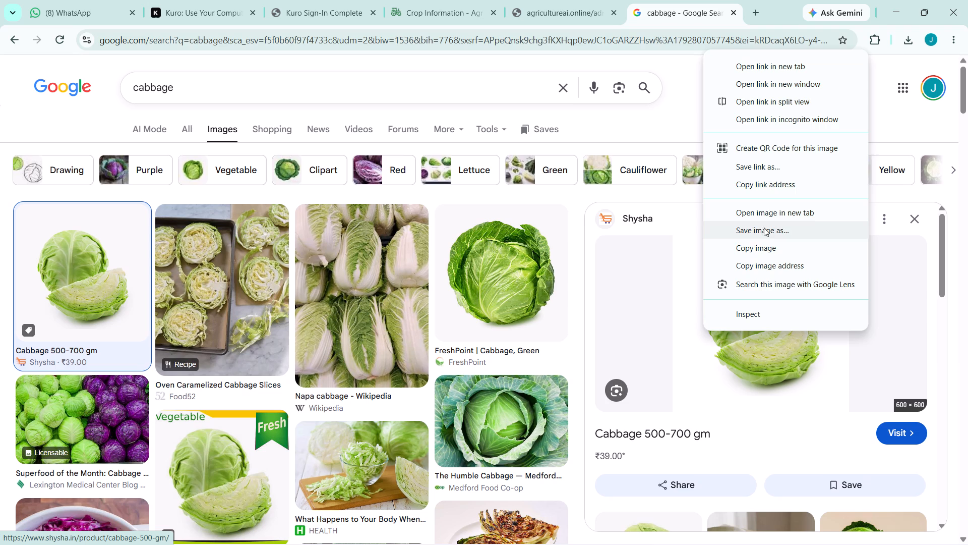
{"action": "left_click", "coordinate": [770, 227]}
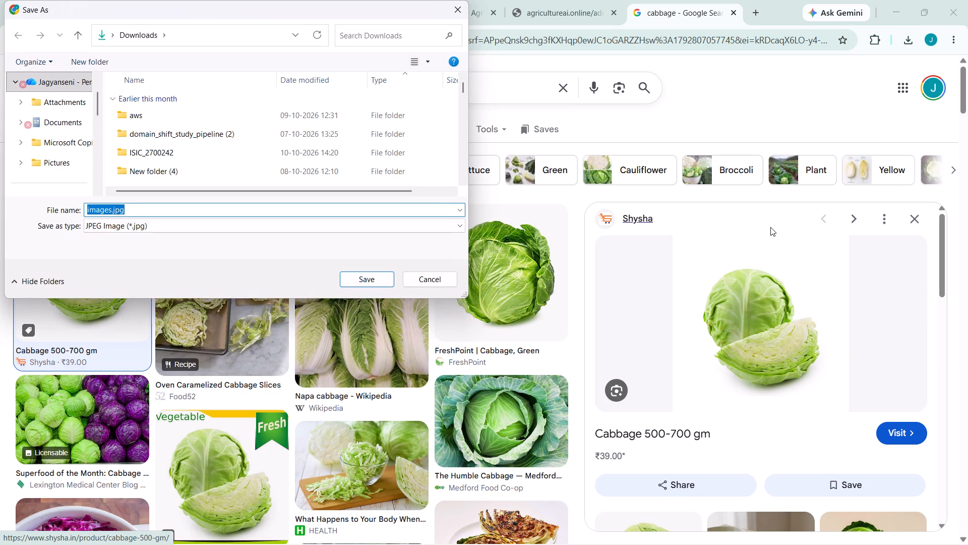
{"action": "type", "text": "cabage"}
{"action": "key", "text": "Return"}
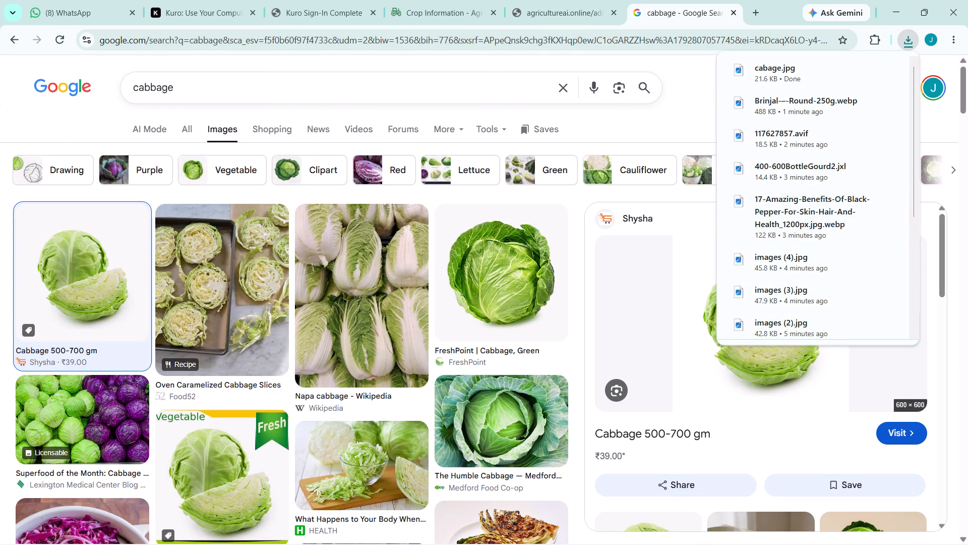
Search Google Images for capsicum.
{"action": "left_click", "coordinate": [487, 84]}
{"action": "key", "text": "ctrl+a"}
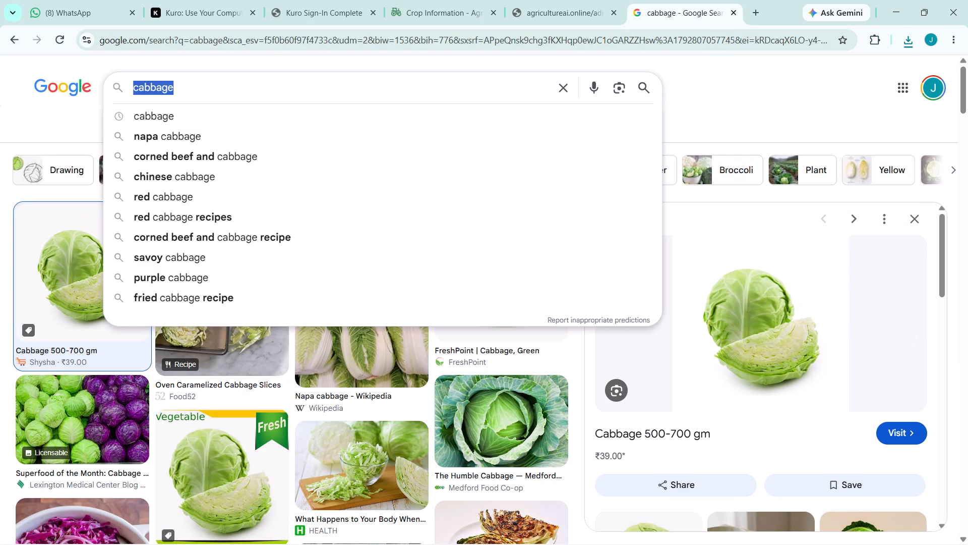
{"action": "type", "text": "ca[p"}
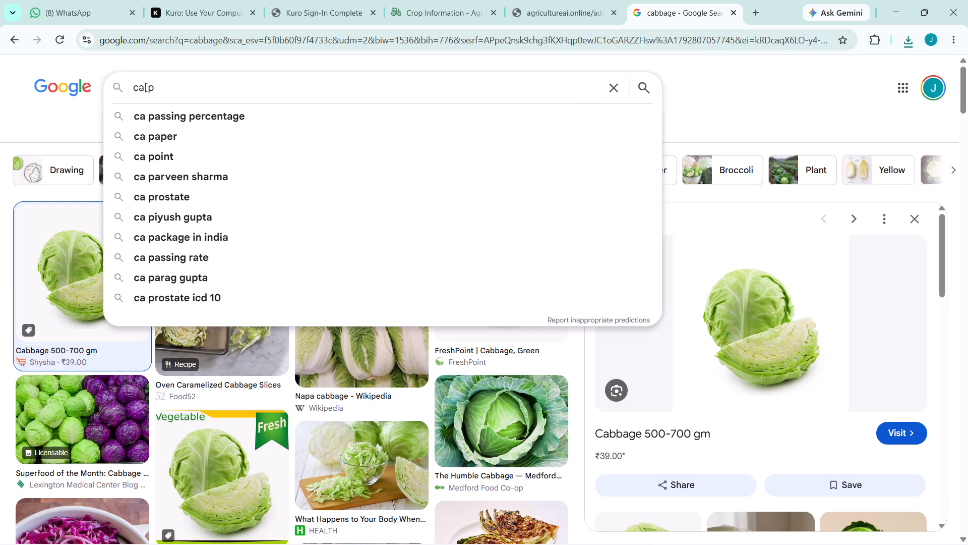
{"action": "key", "text": "BackSpace"}
{"action": "key", "text": "BackSpace"}
{"action": "key", "text": "p"}
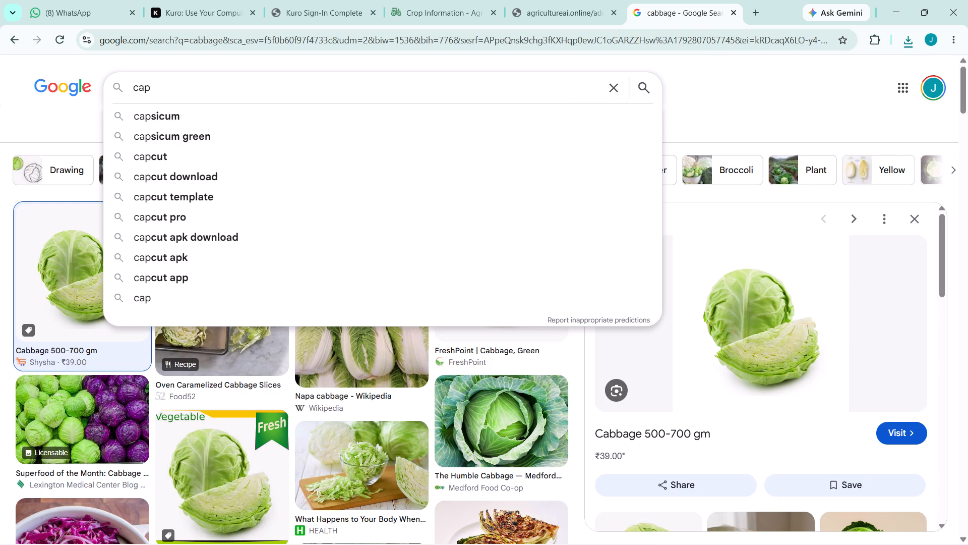
{"action": "key", "text": "Down"}
{"action": "key", "text": "Return"}
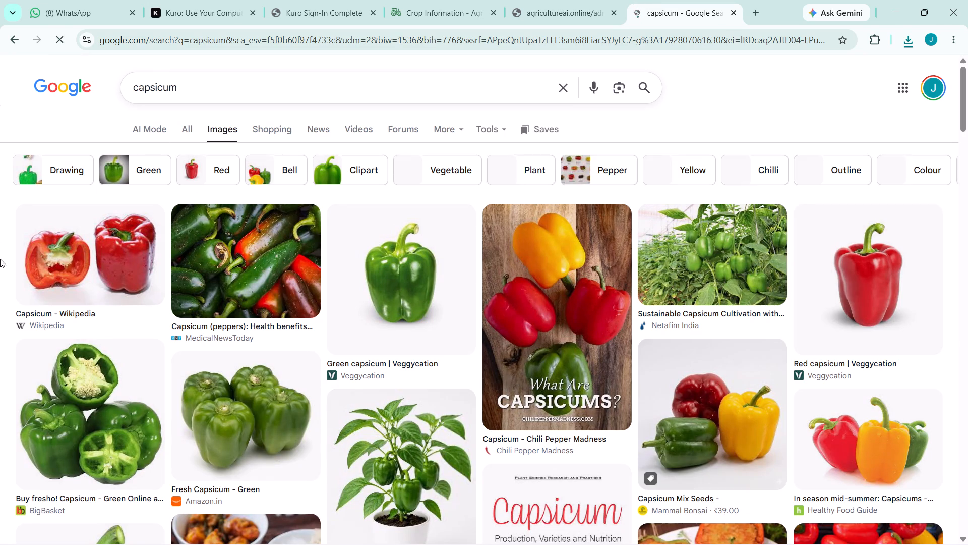
Save Mammal Bonsai's Capsicum Mix Seeds picture to Downloads as capsicum.
{"action": "left_click", "coordinate": [139, 426]}
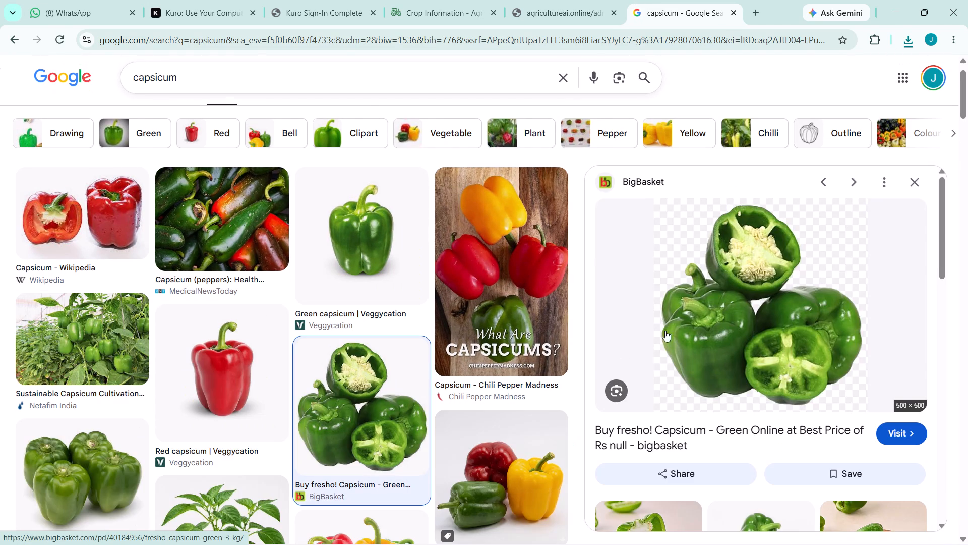
{"action": "left_click", "coordinate": [504, 468]}
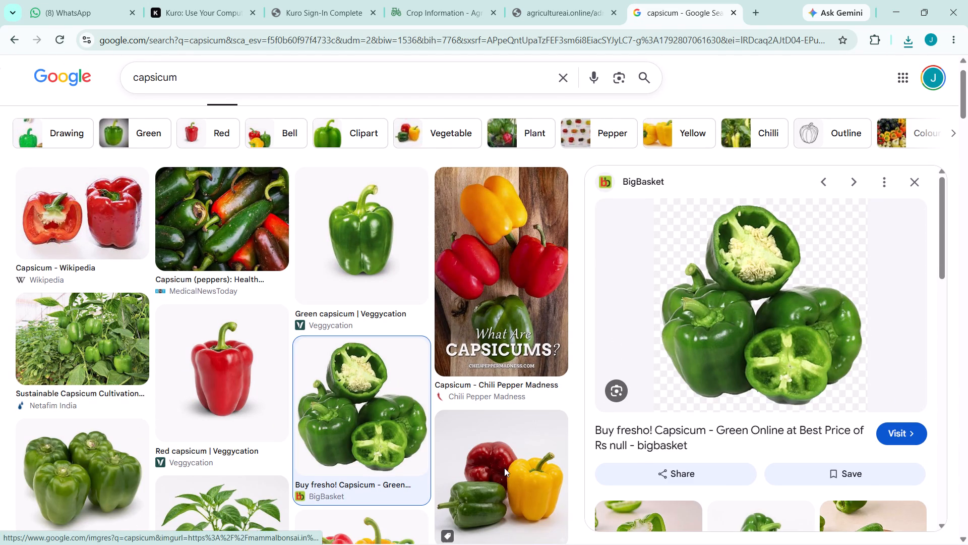
{"action": "right_click", "coordinate": [748, 297]}
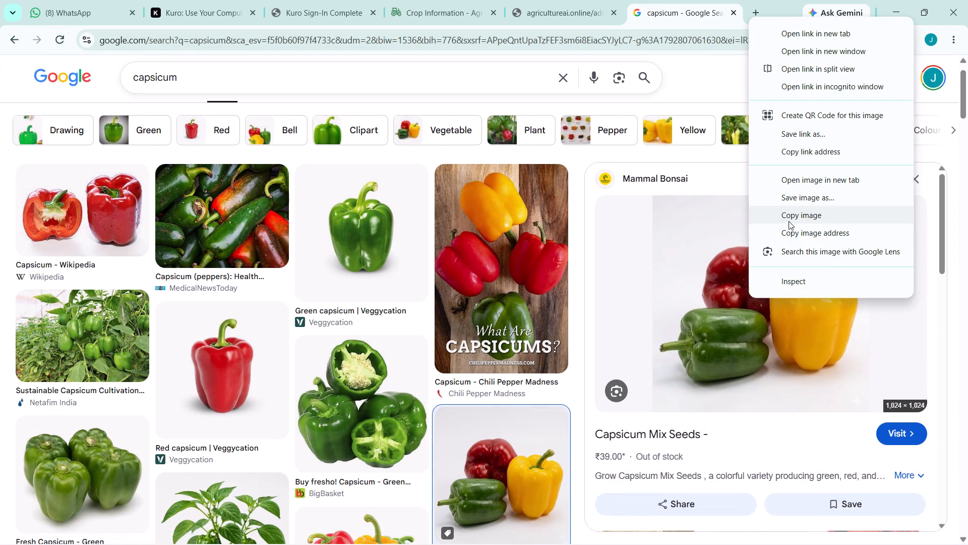
{"action": "left_click", "coordinate": [801, 200]}
{"action": "type", "text": "cap"}
{"action": "type", "text": "sicun"}
{"action": "key", "text": "BackSpace"}
{"action": "key", "text": "m"}
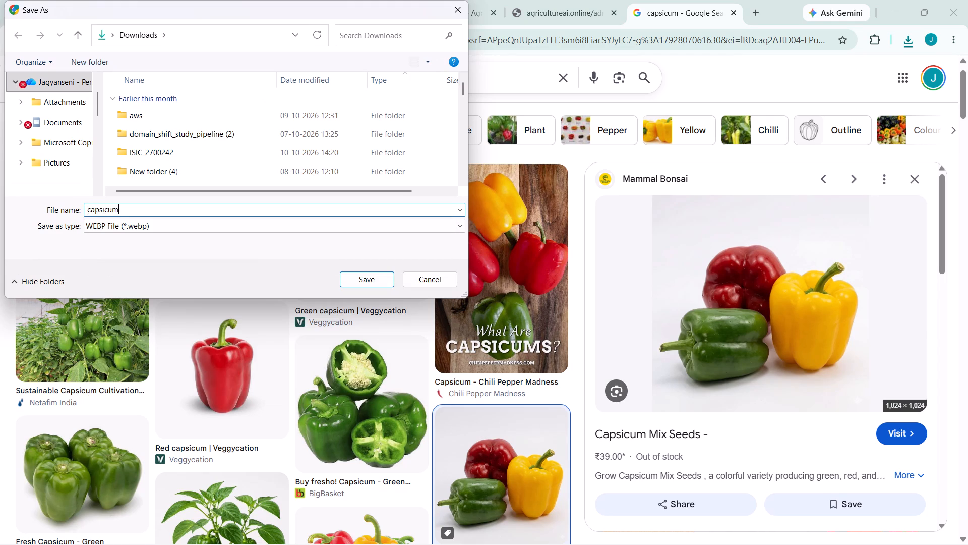
{"action": "key", "text": "Return"}
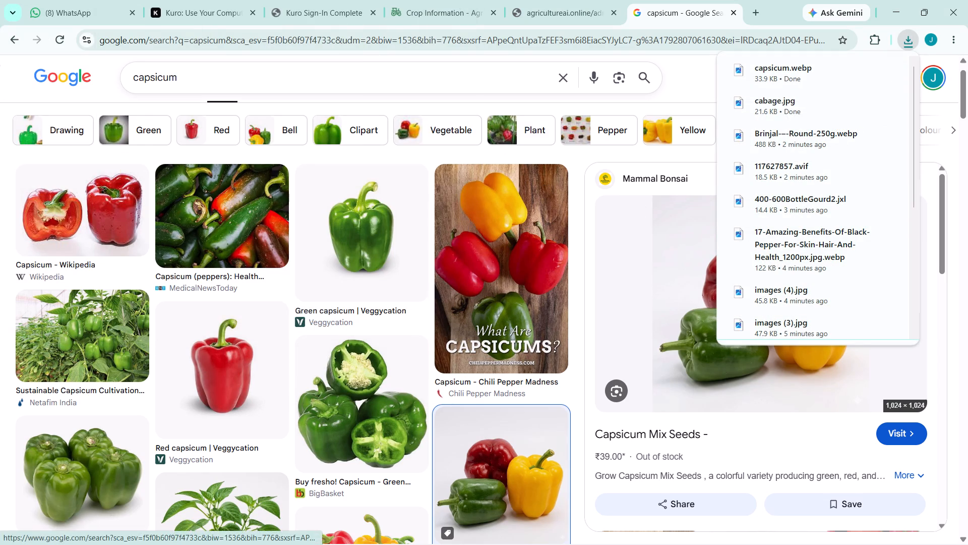
Search Google Images for carrot.
{"action": "left_click", "coordinate": [444, 85]}
{"action": "key", "text": "ctrl+a"}
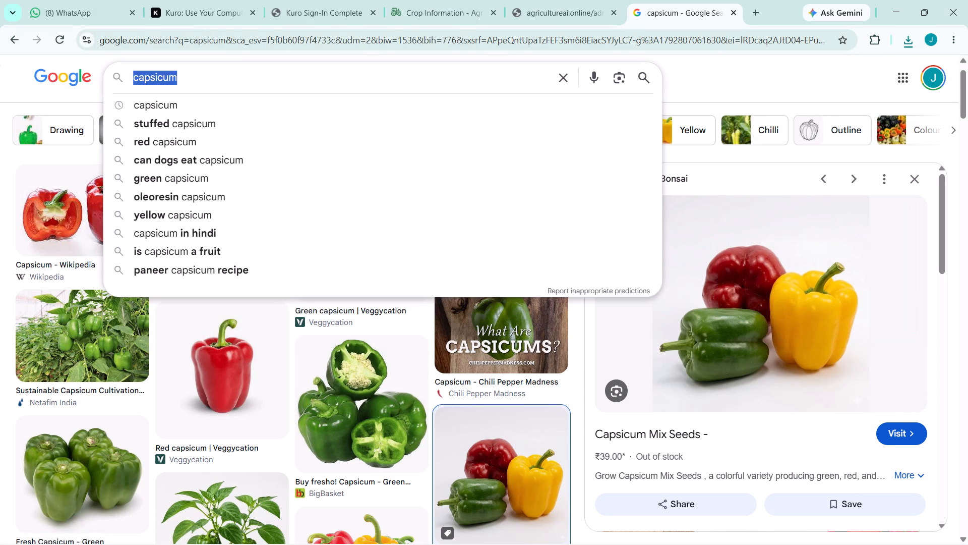
{"action": "type", "text": "carropt"}
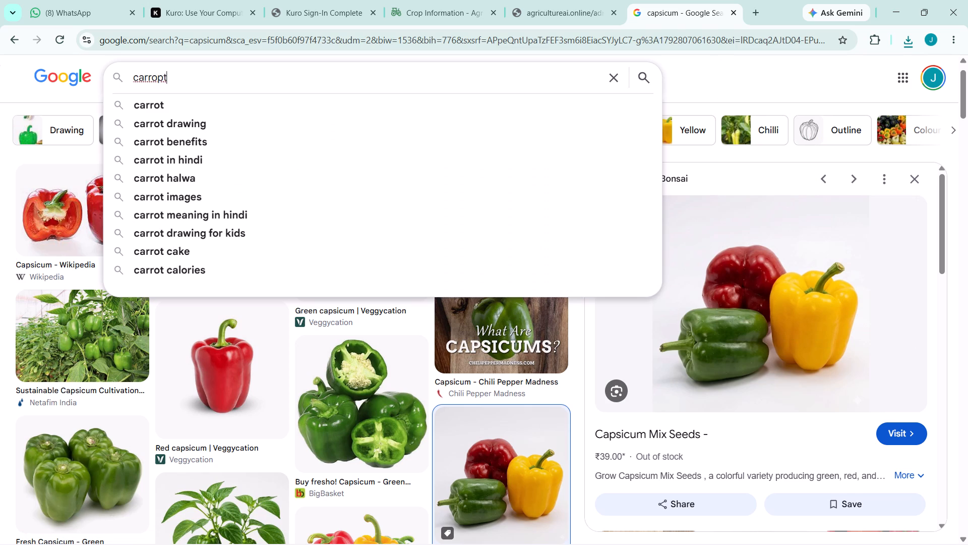
{"action": "key", "text": "Down"}
{"action": "key", "text": "Return"}
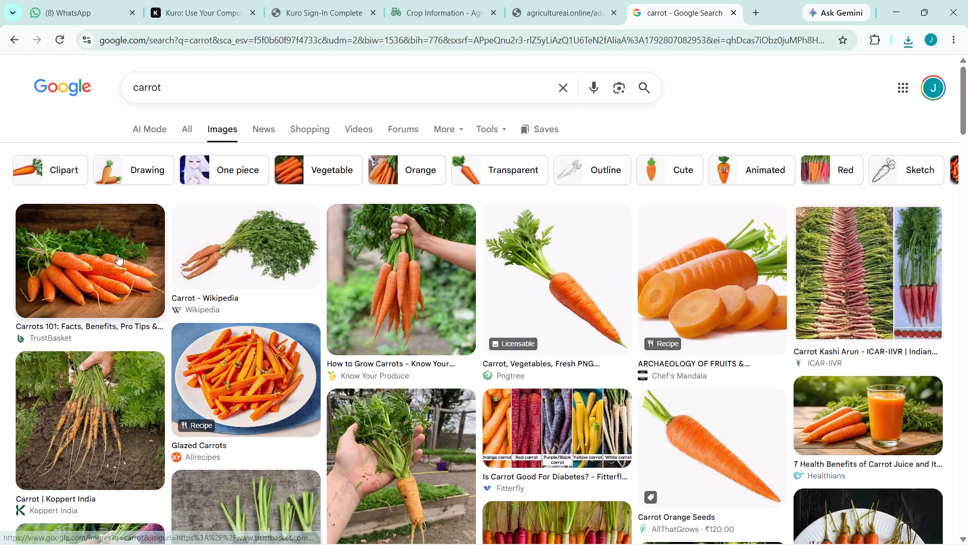
Save TrustBasket's Carrots 101 picture to Downloads as carrot.
{"action": "left_click", "coordinate": [117, 254]}
{"action": "right_click", "coordinate": [759, 298]}
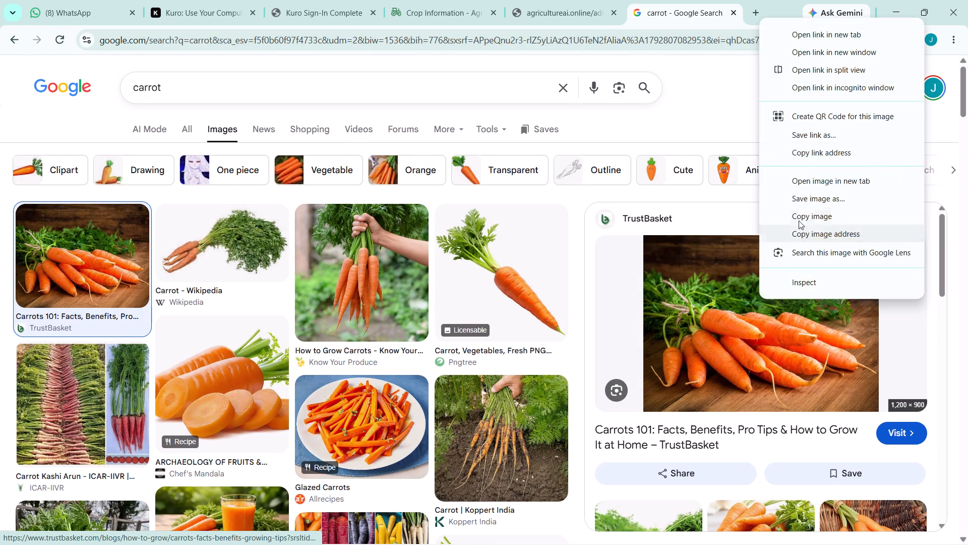
{"action": "left_click", "coordinate": [806, 201]}
{"action": "type", "text": "carrot"}
{"action": "key", "text": "Return"}
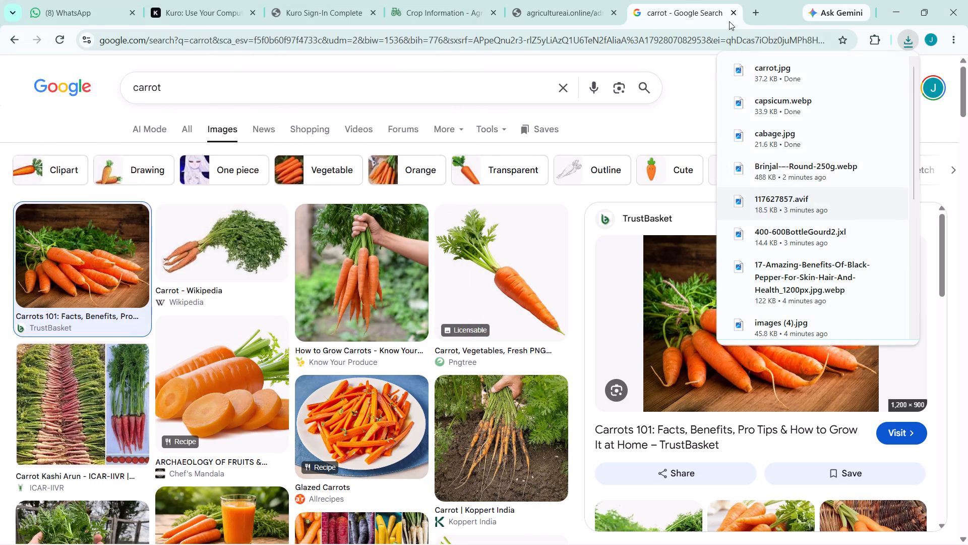
Show the carrot image results in split view beside the agricultureai.online admin cropinfo list.
{"action": "right_click", "coordinate": [698, 10]}
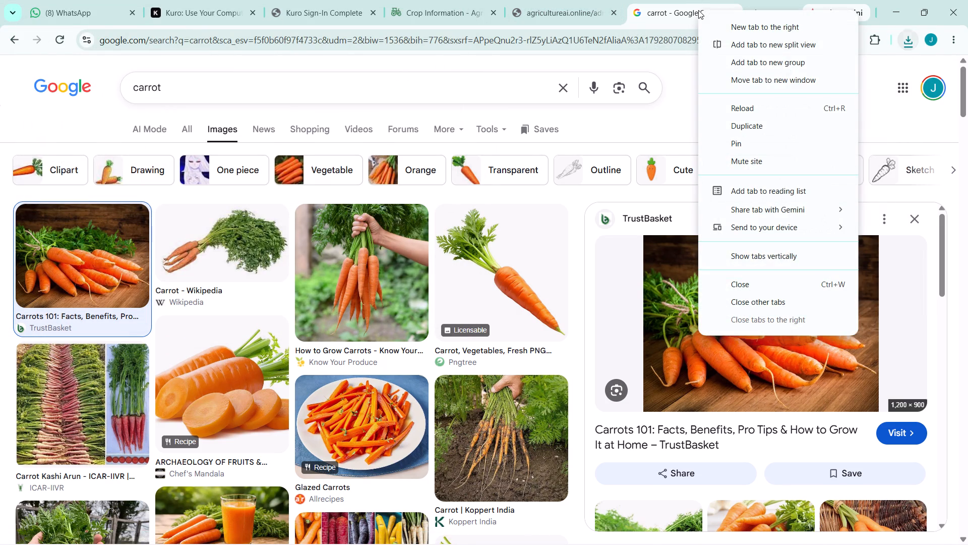
{"action": "left_click", "coordinate": [753, 49]}
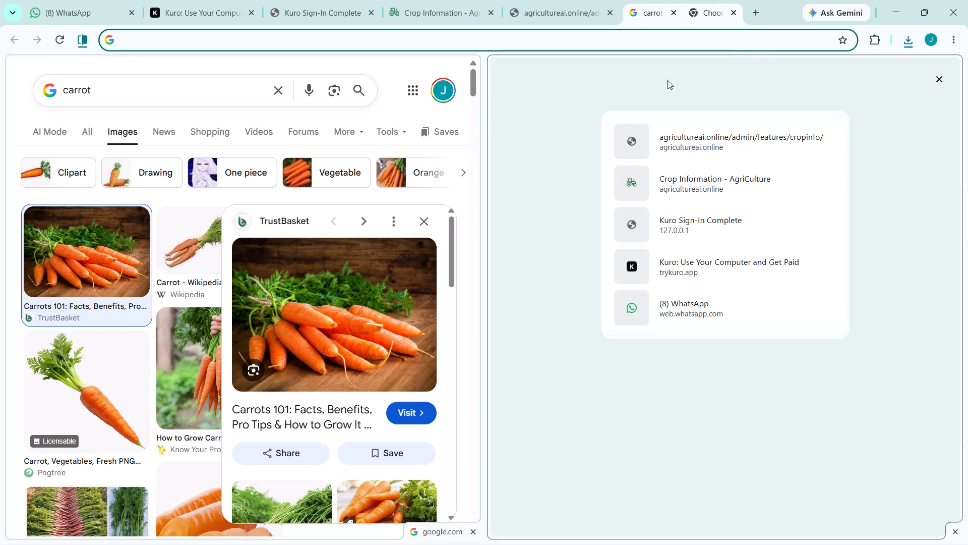
{"action": "left_click", "coordinate": [659, 137]}
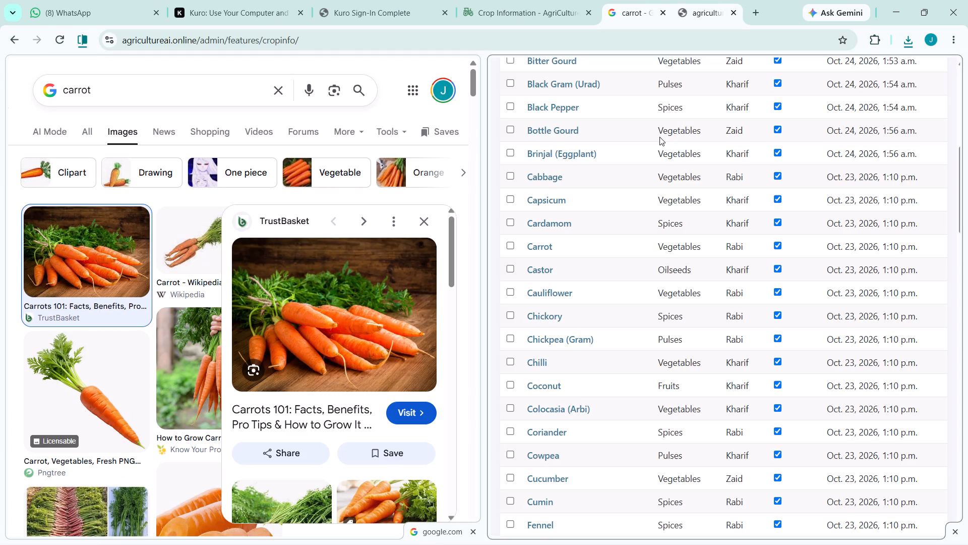
Check the crop list for the crop skipped between Capsicum and Carrot and search Google Images for cardamom.
{"action": "scroll", "coordinate": [658, 220], "scroll_direction": "down", "scroll_amount": 2}
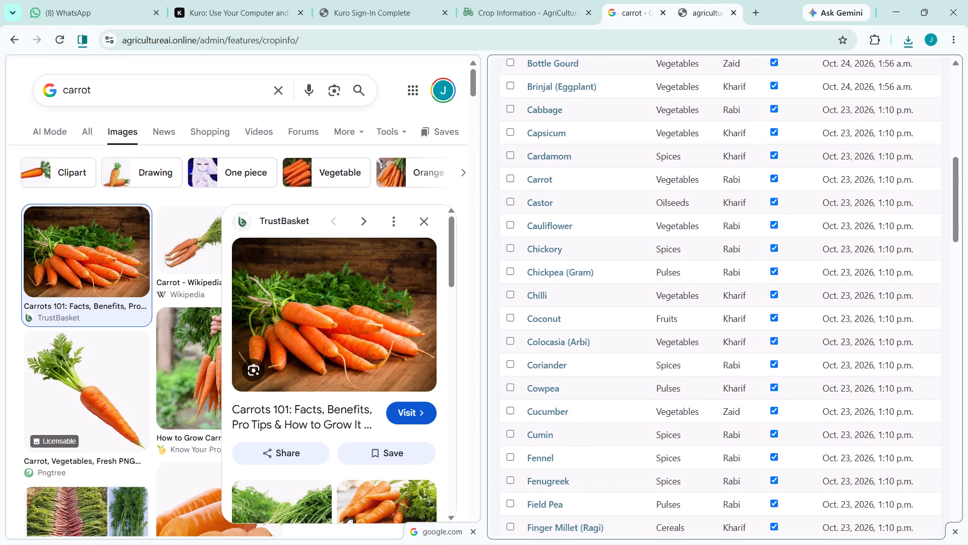
{"action": "scroll", "coordinate": [658, 220], "scroll_direction": "down", "scroll_amount": 2}
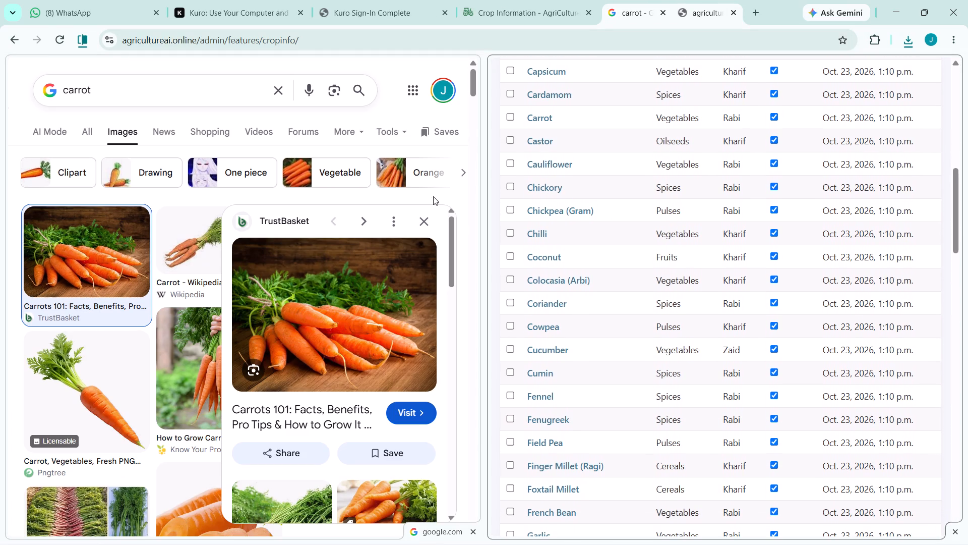
{"action": "left_click", "coordinate": [274, 86]}
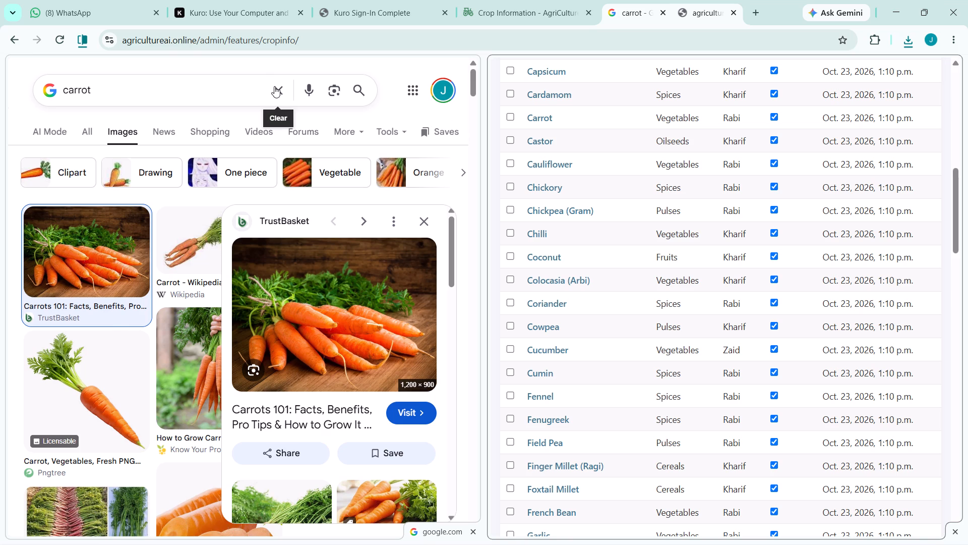
{"action": "type", "text": "car"}
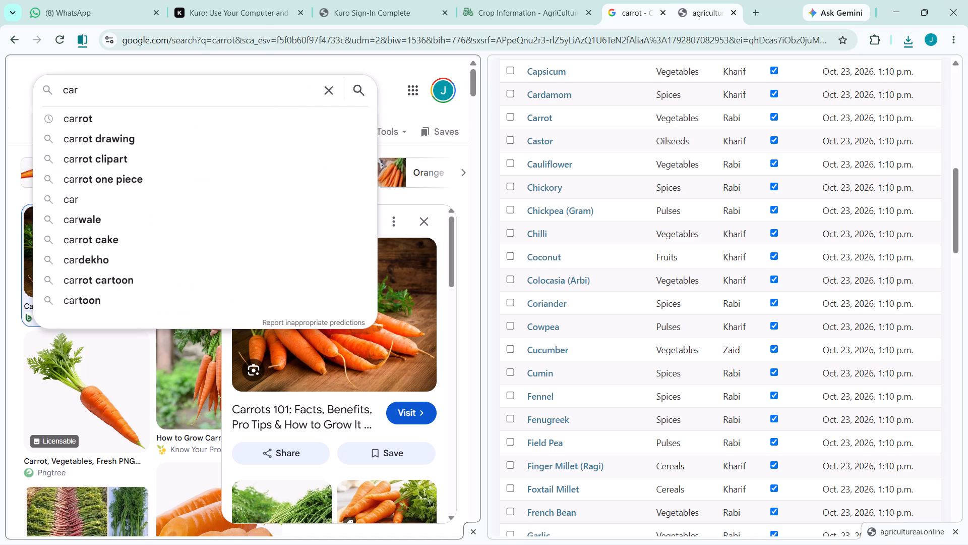
{"action": "key", "text": "d"}
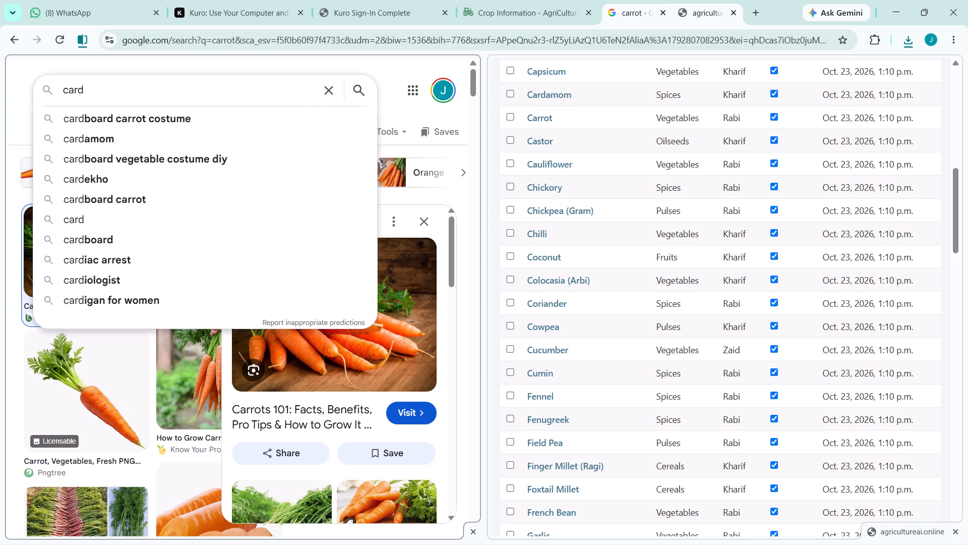
{"action": "key", "text": "Down"}
{"action": "key", "text": "Down"}
{"action": "key", "text": "Return"}
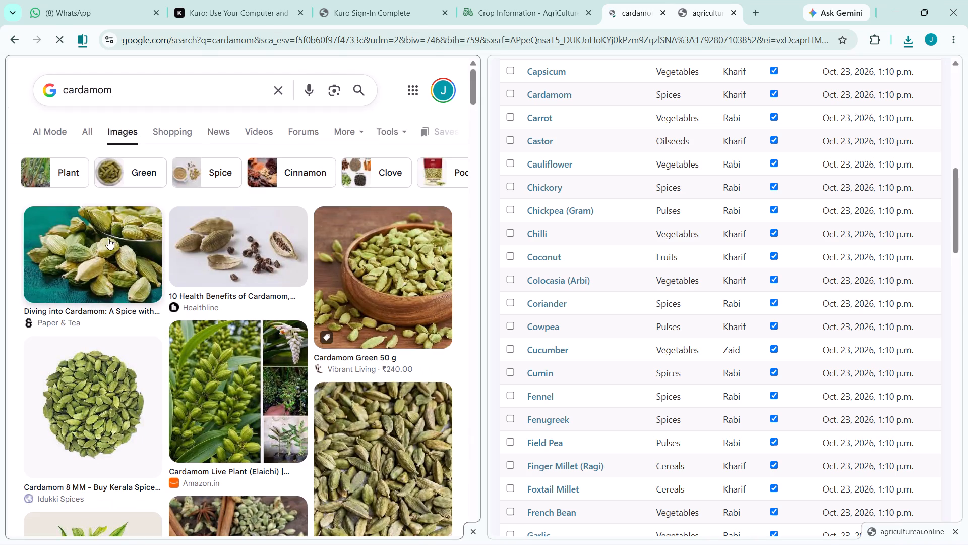
Save Vibrant Living's Cardamom Green 50 g picture to Downloads as cardamom.
{"action": "left_click", "coordinate": [366, 281]}
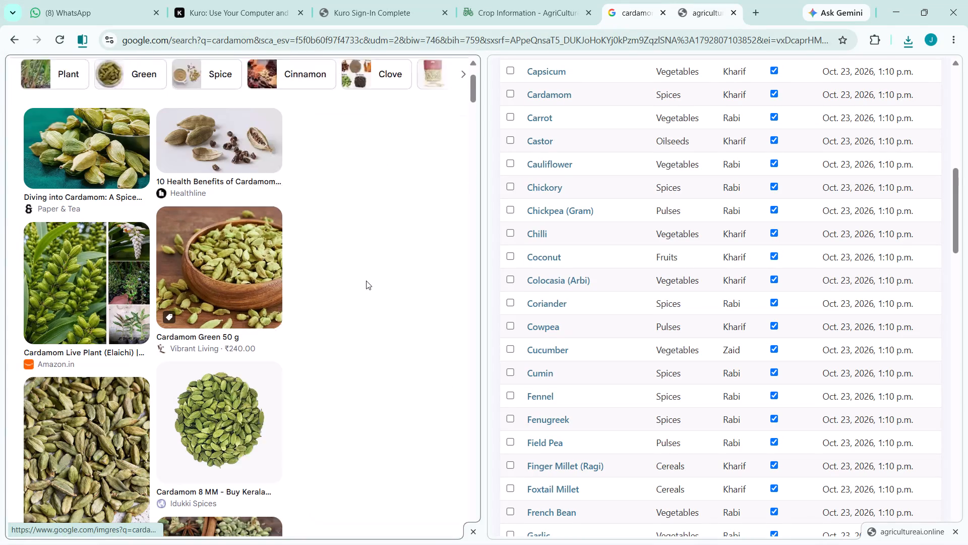
{"action": "right_click", "coordinate": [326, 265]}
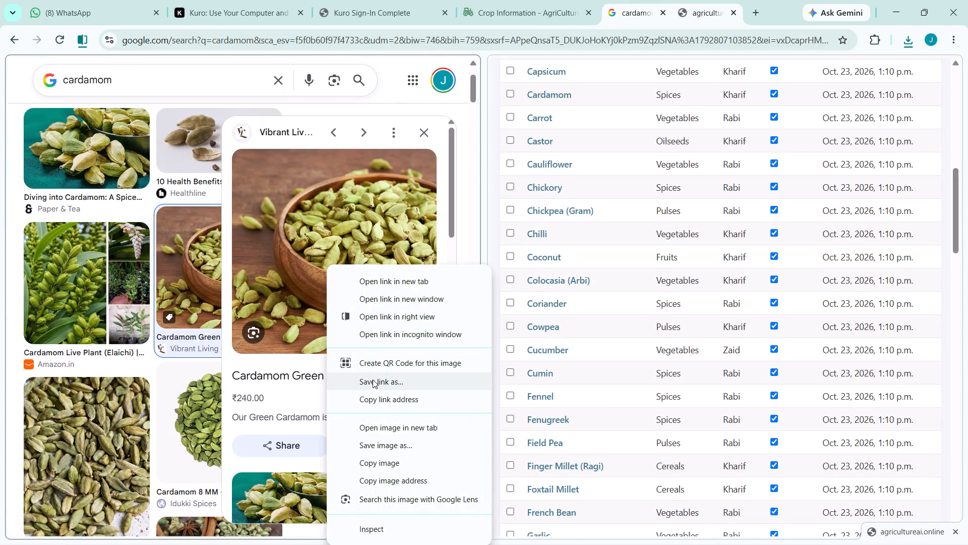
{"action": "left_click", "coordinate": [379, 445]}
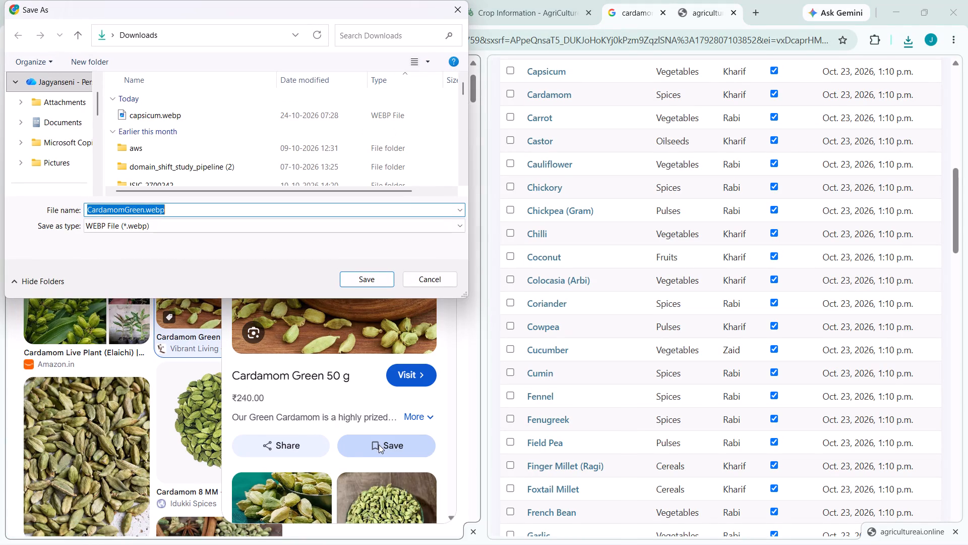
{"action": "type", "text": "cardamom"}
{"action": "key", "text": "Return"}
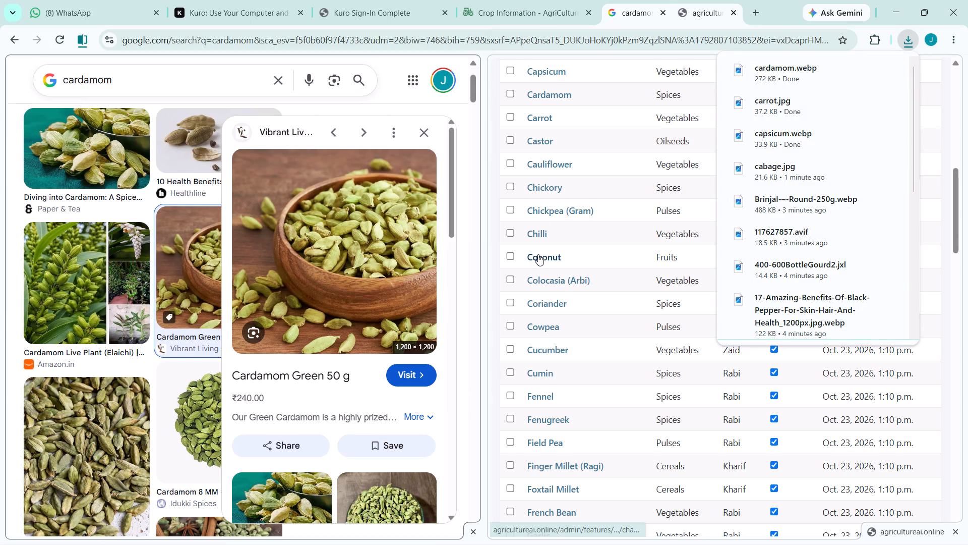
Check the crop list for the crop following Carrot and search Google Images for castor.
{"action": "scroll", "coordinate": [538, 254], "scroll_direction": "down", "scroll_amount": 2}
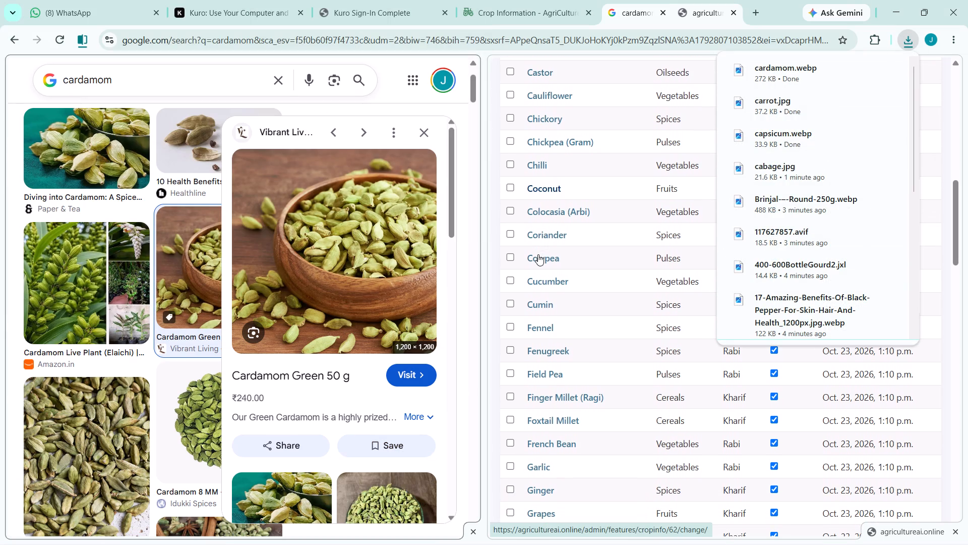
{"action": "left_click", "coordinate": [282, 75]}
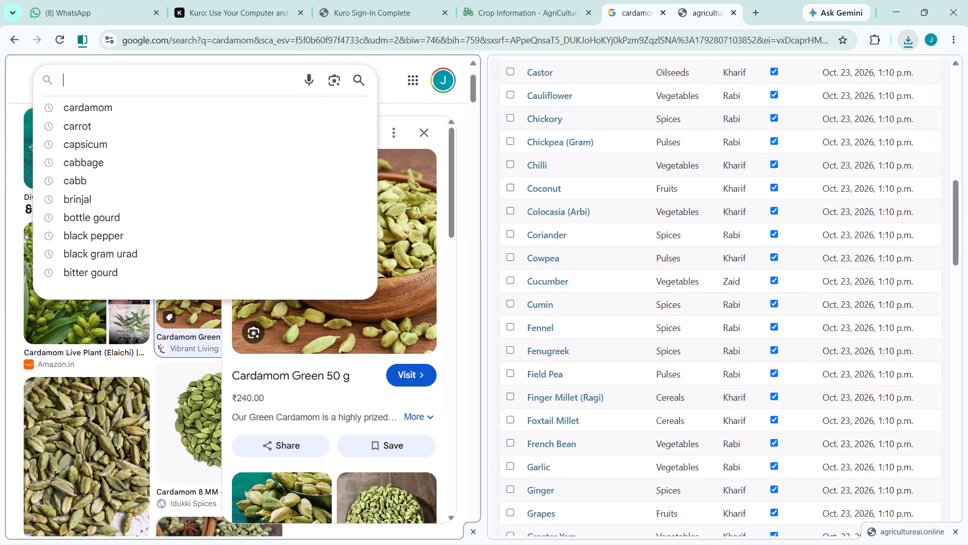
{"action": "type", "text": "castot"}
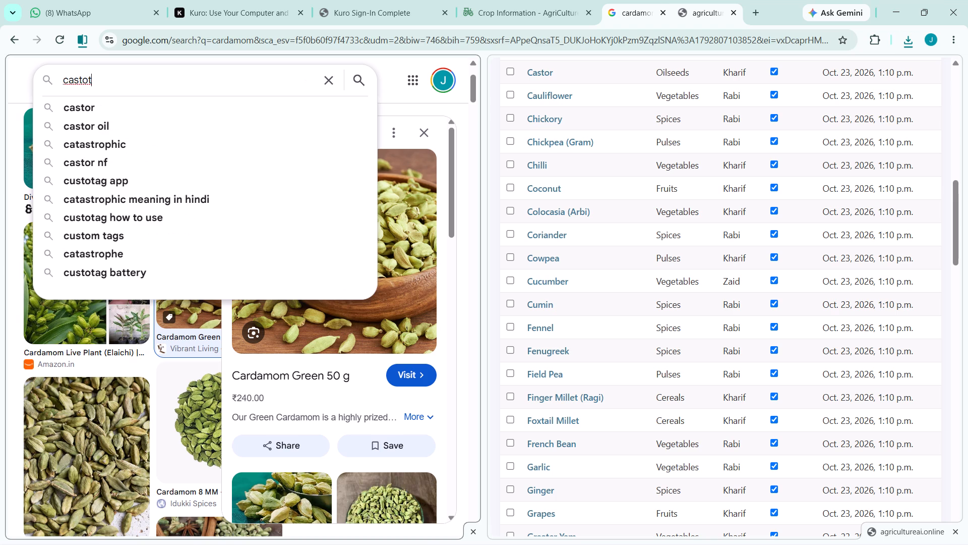
{"action": "key", "text": "BackSpace"}
{"action": "type", "text": "r'"}
{"action": "key", "text": "BackSpace"}
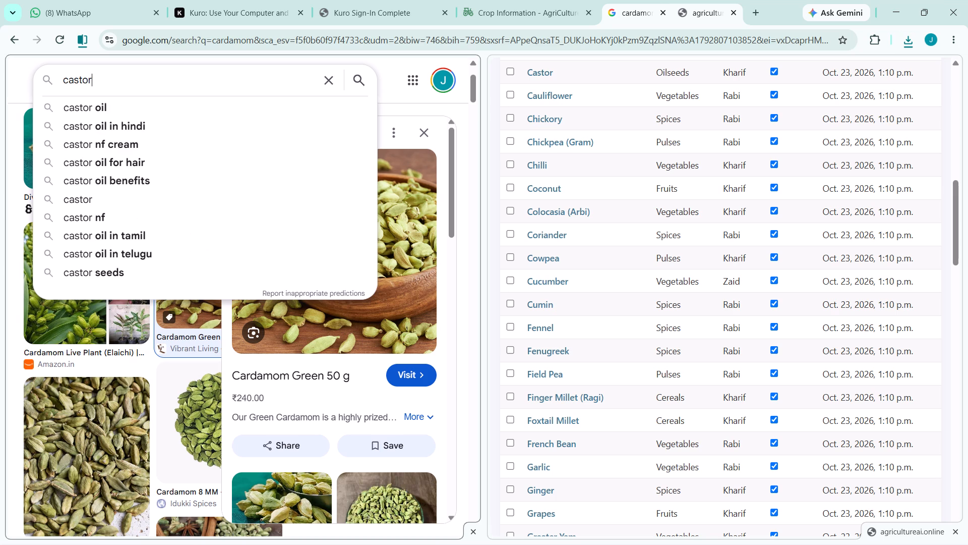
{"action": "key", "text": "Return"}
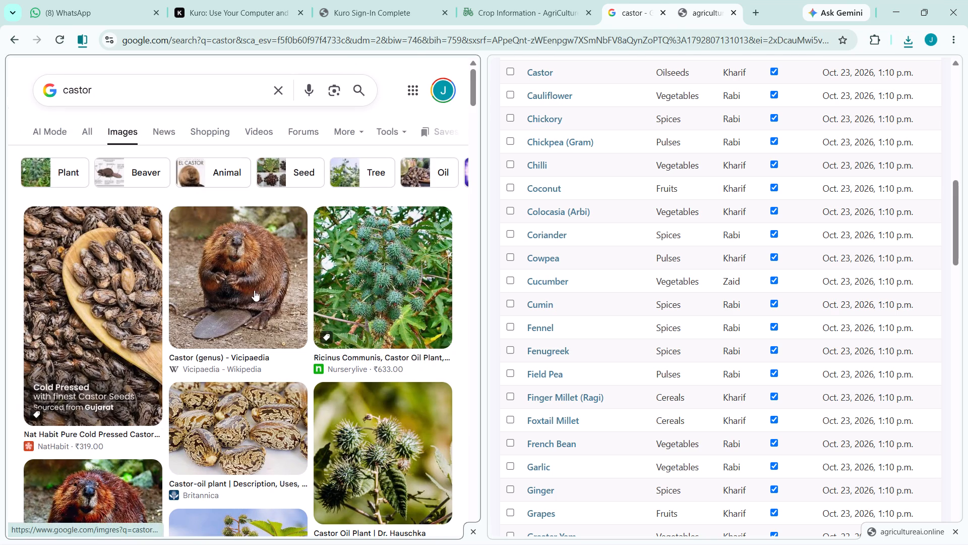
Save Raasa Oils' castor seed picture from the castor image results to Downloads as Castor.jpg.
{"action": "scroll", "coordinate": [264, 318], "scroll_direction": "down", "scroll_amount": 2}
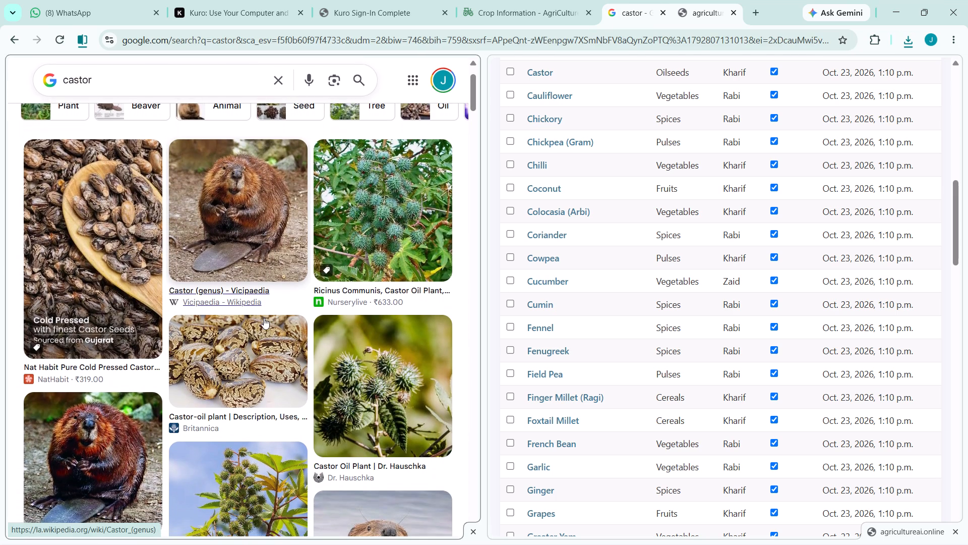
{"action": "scroll", "coordinate": [264, 318], "scroll_direction": "down", "scroll_amount": 1}
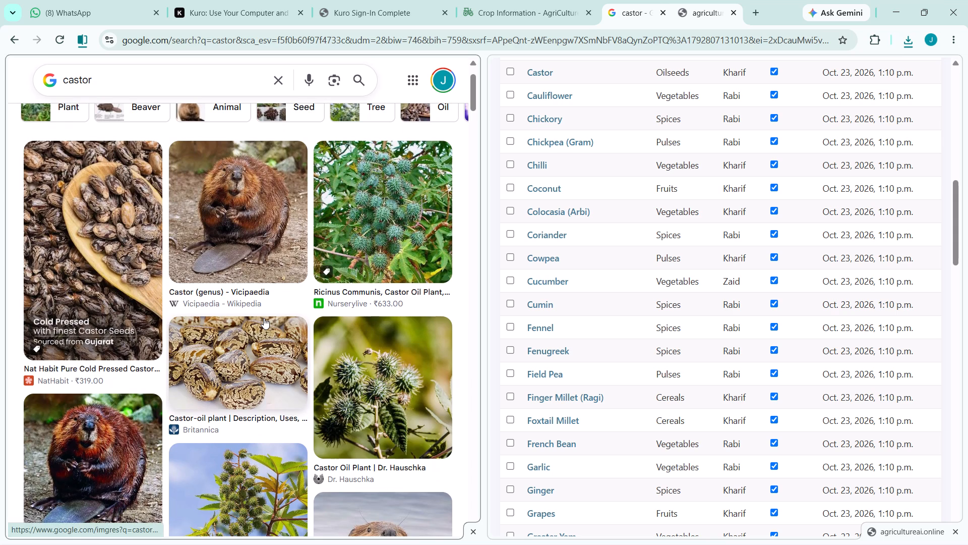
{"action": "scroll", "coordinate": [425, 283], "scroll_direction": "down", "scroll_amount": 3}
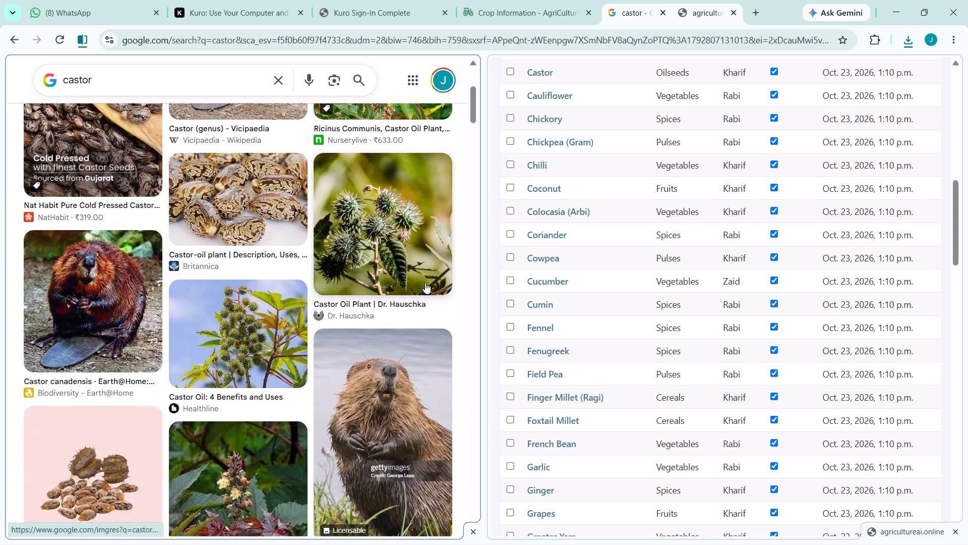
{"action": "scroll", "coordinate": [425, 283], "scroll_direction": "down", "scroll_amount": 2}
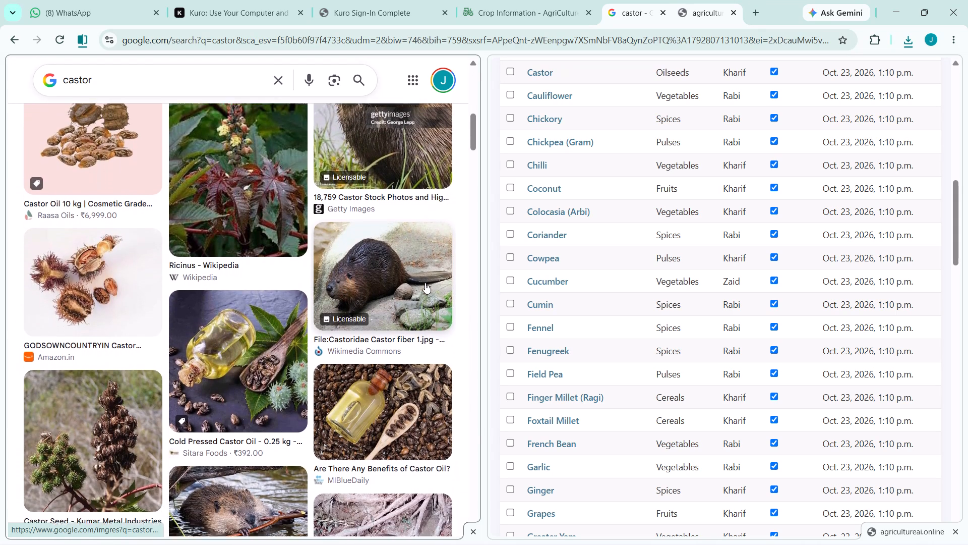
{"action": "scroll", "coordinate": [425, 283], "scroll_direction": "down", "scroll_amount": 2}
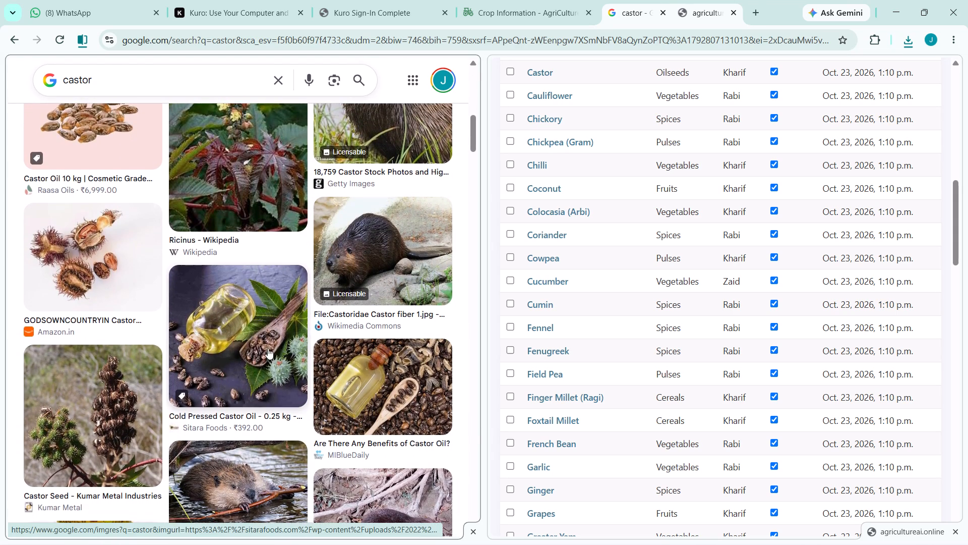
{"action": "scroll", "coordinate": [159, 412], "scroll_direction": "up", "scroll_amount": 1}
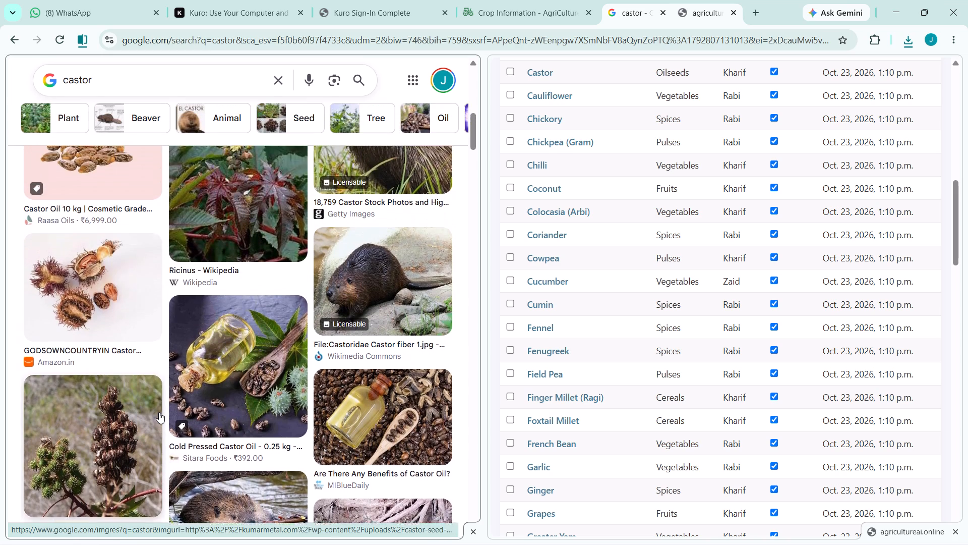
{"action": "scroll", "coordinate": [159, 412], "scroll_direction": "up", "scroll_amount": 2}
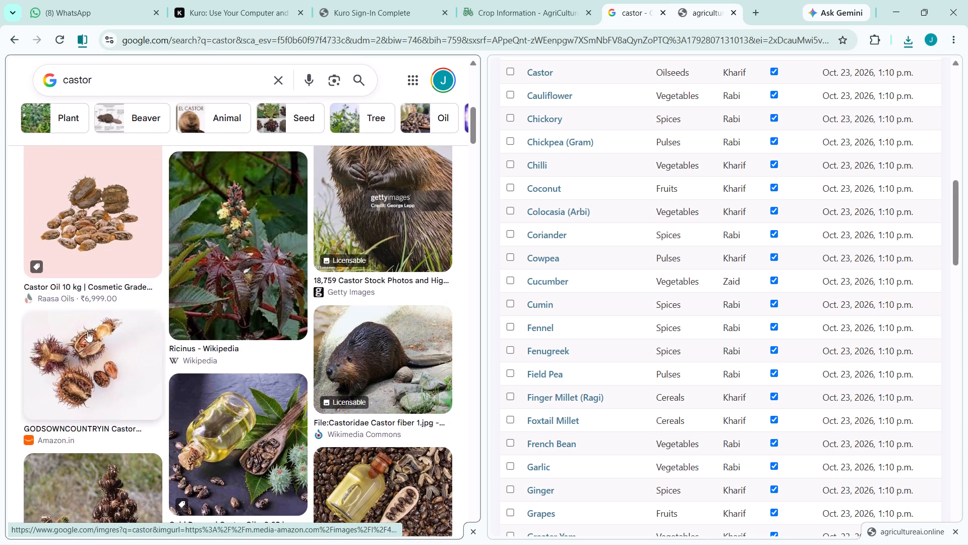
{"action": "left_click", "coordinate": [97, 226]}
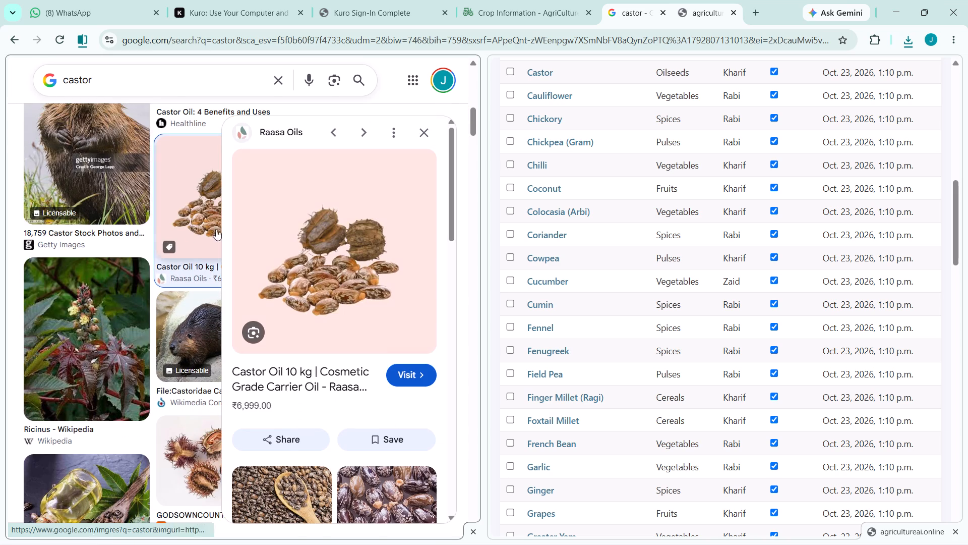
{"action": "right_click", "coordinate": [301, 229]}
{"action": "left_click", "coordinate": [354, 414]}
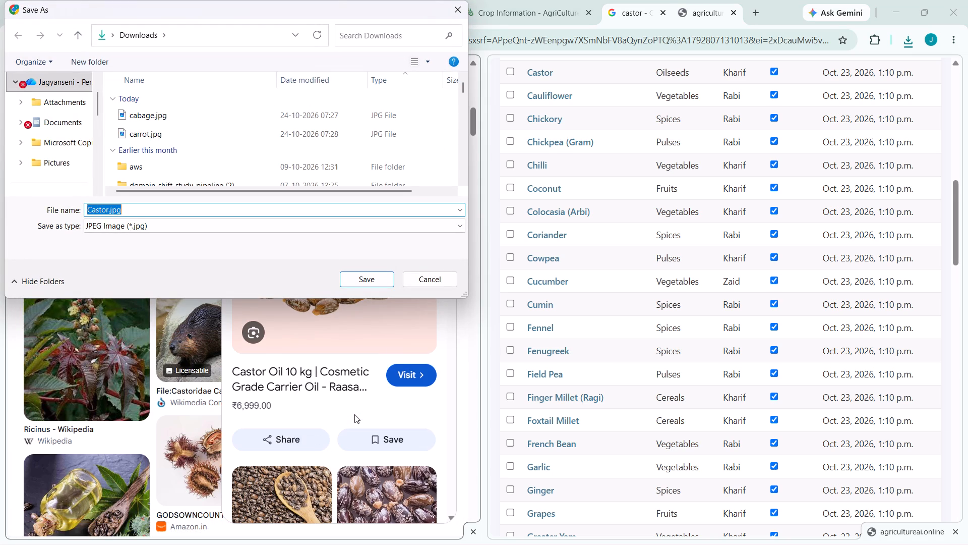
{"action": "key", "text": "Return"}
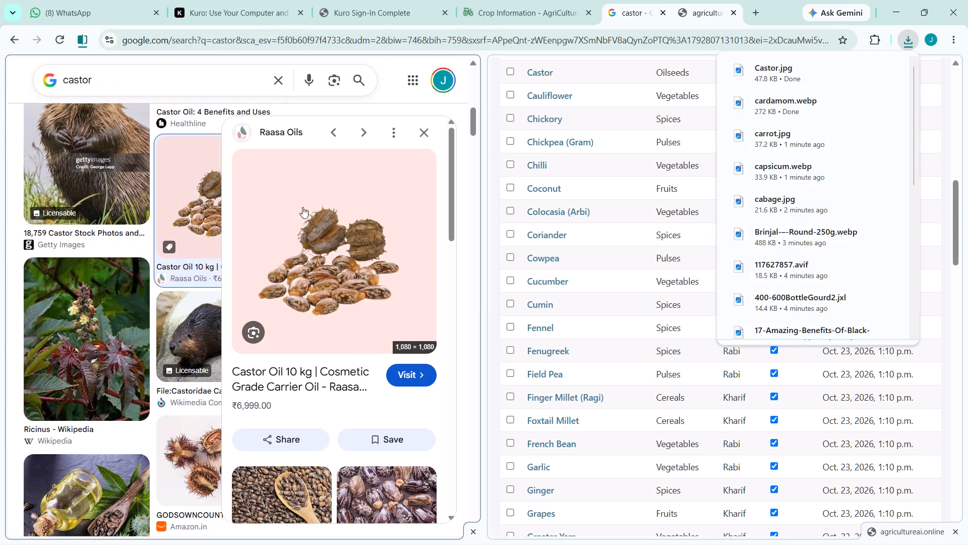
Search Google Images for cauli to find pictures of Cauliflower, the crop following Castor in the list.
{"action": "left_click", "coordinate": [274, 82]}
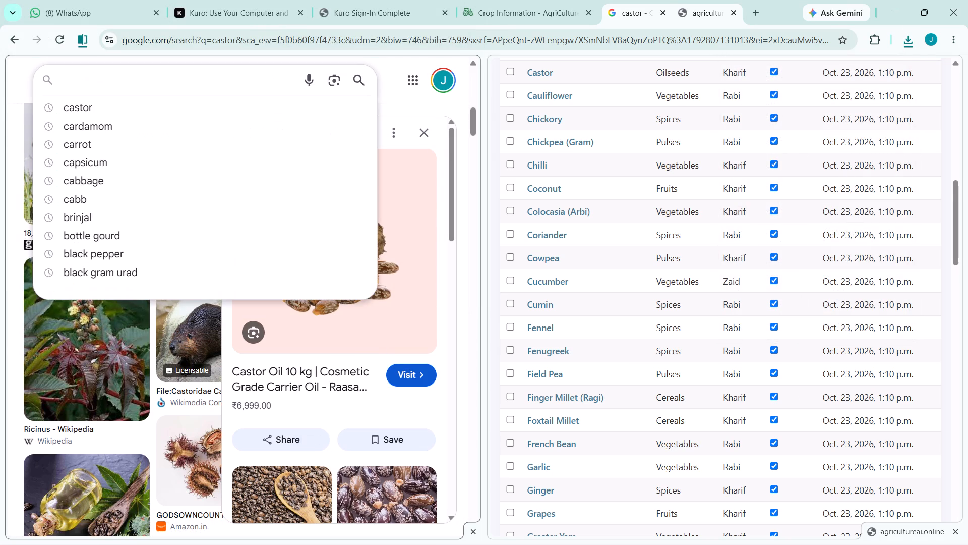
{"action": "type", "text": "ca"}
{"action": "type", "text": "uli"}
{"action": "key", "text": "Return"}
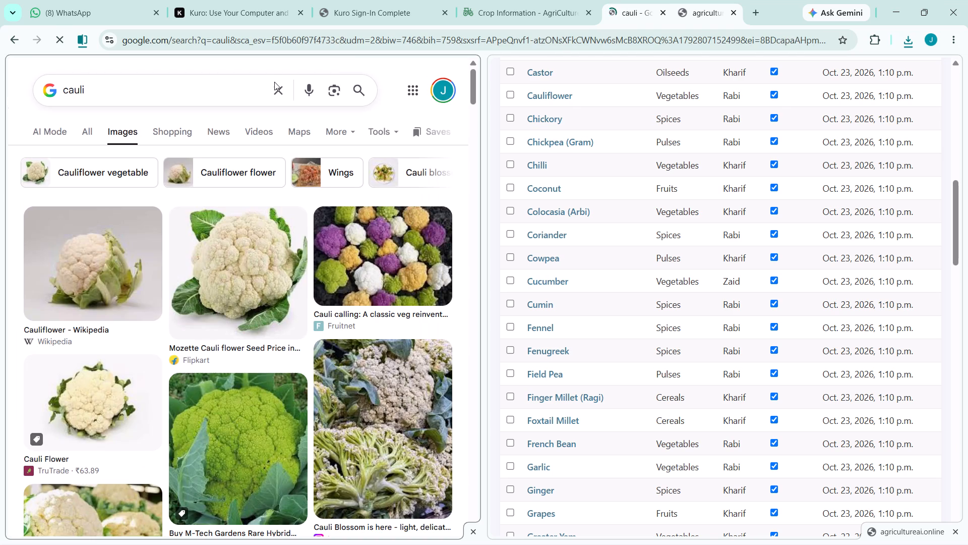
Save Wikipedia's Cauliflower picture to Downloads as cauliflower.
{"action": "left_click", "coordinate": [110, 249]}
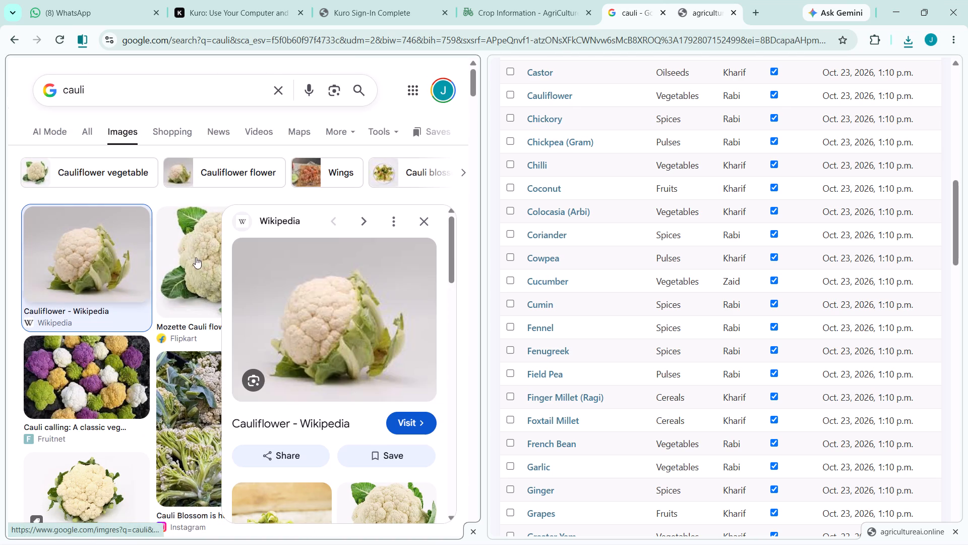
{"action": "right_click", "coordinate": [311, 297]}
{"action": "left_click", "coordinate": [382, 196]}
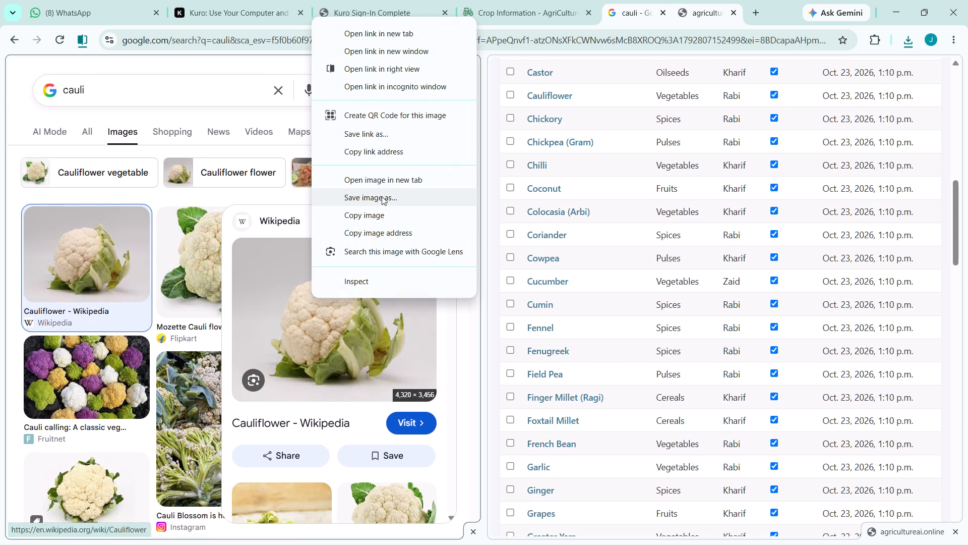
{"action": "key", "text": "c"}
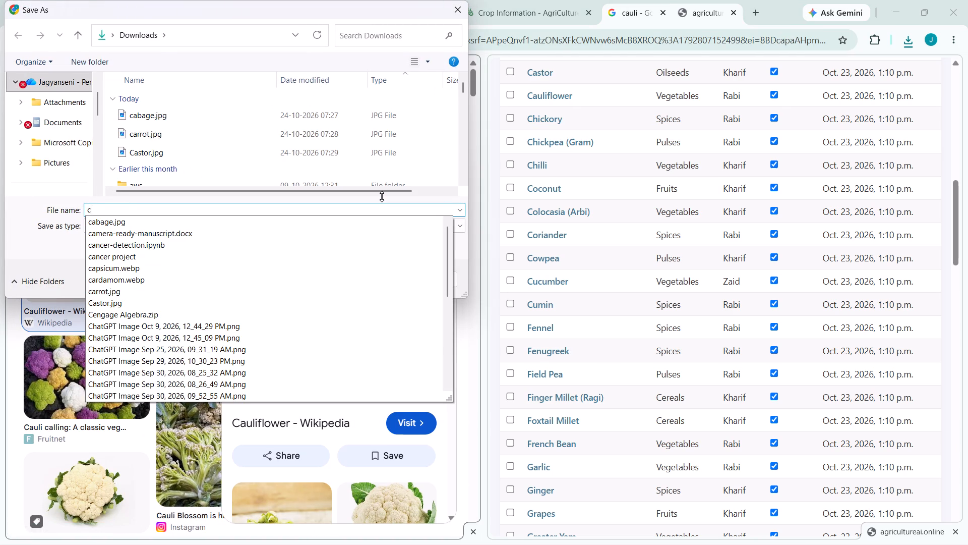
{"action": "type", "text": "auliflower"}
{"action": "key", "text": "Return"}
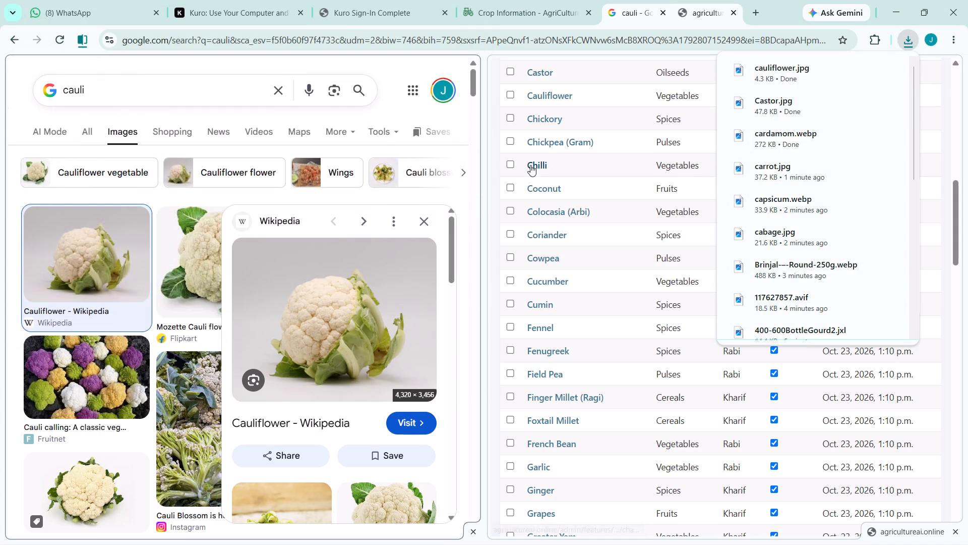
Check the crop list for the crop following Cauliflower and search Google Images for chickory.
{"action": "scroll", "coordinate": [530, 165], "scroll_direction": "down", "scroll_amount": 1}
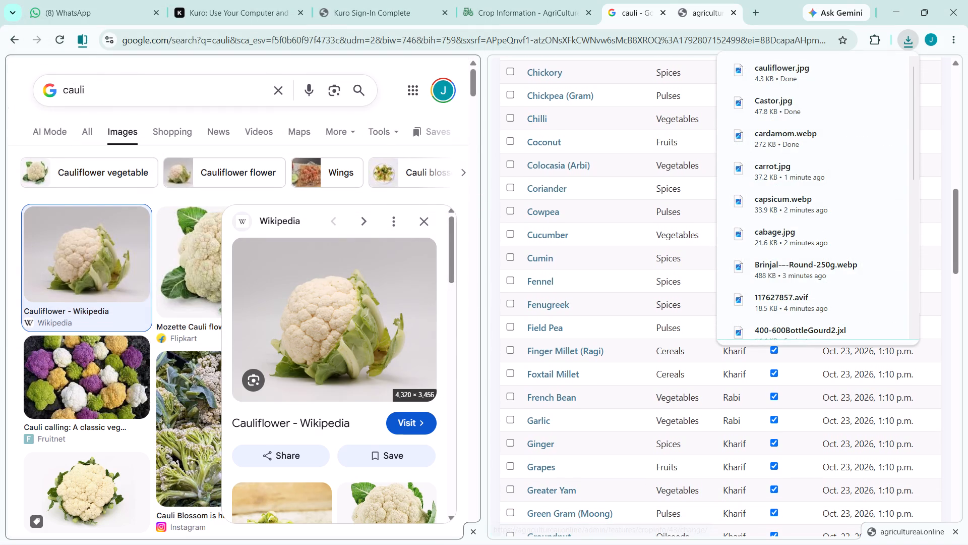
{"action": "left_click", "coordinate": [279, 89]}
{"action": "type", "text": "chicl="}
{"action": "key", "text": "BackSpace"}
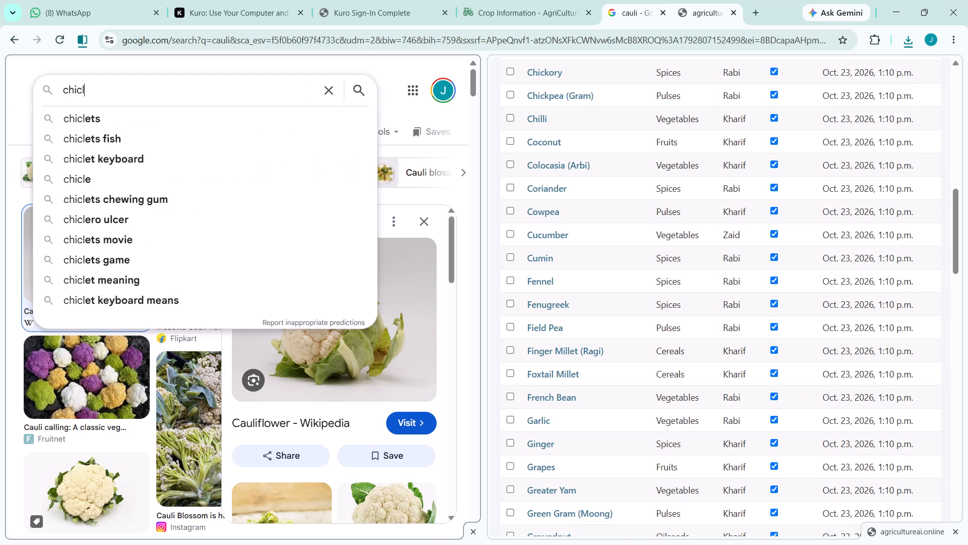
{"action": "key", "text": "BackSpace"}
{"action": "type", "text": "kp"}
{"action": "key", "text": "BackSpace"}
{"action": "type", "text": "ory"}
{"action": "key", "text": "Return"}
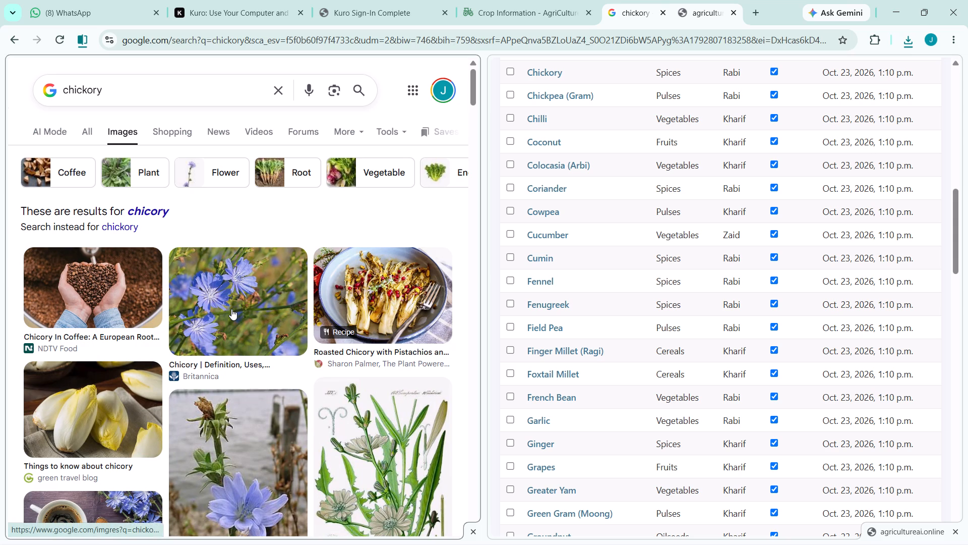
Look through the chickory image results and the related search suggestions for a picture suited to the spice crop.
{"action": "scroll", "coordinate": [231, 309], "scroll_direction": "down", "scroll_amount": 3}
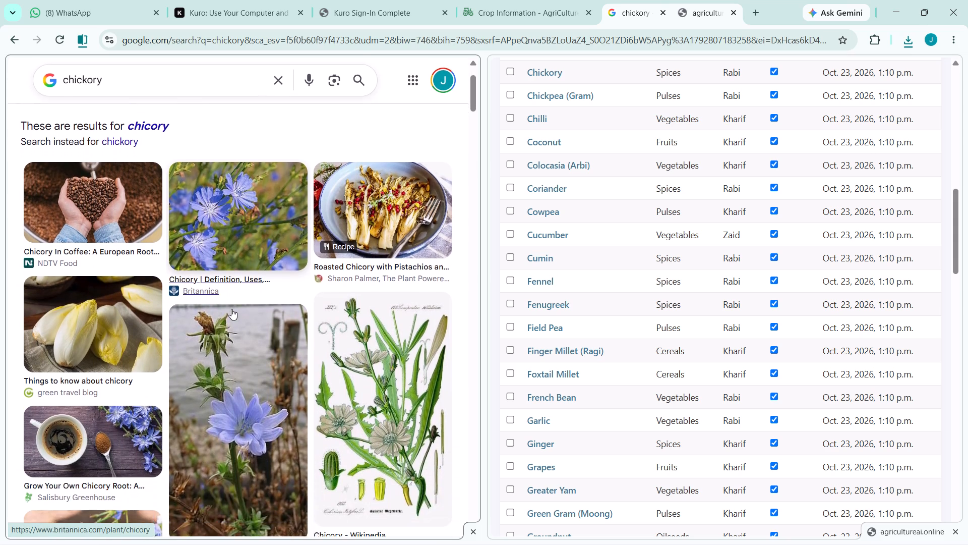
{"action": "scroll", "coordinate": [231, 309], "scroll_direction": "down", "scroll_amount": 2}
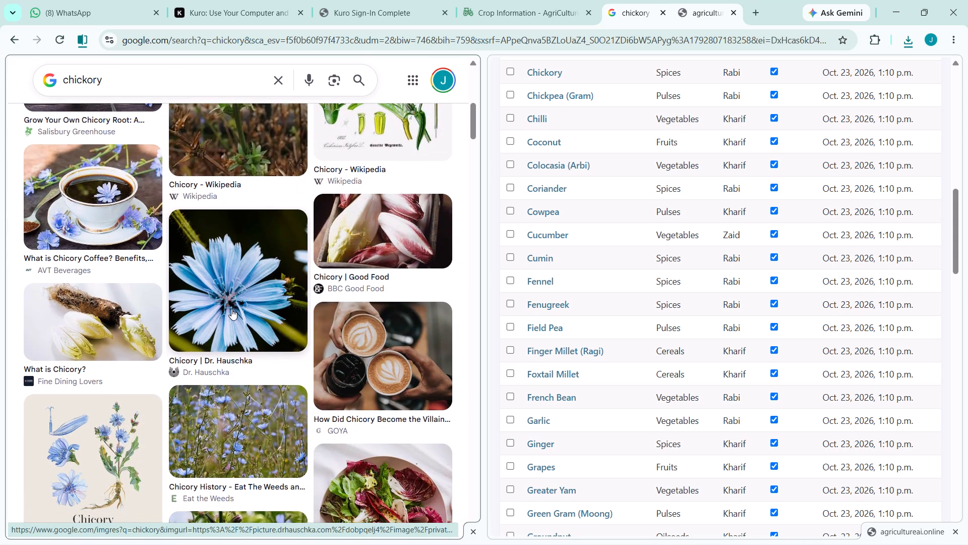
{"action": "scroll", "coordinate": [231, 309], "scroll_direction": "down", "scroll_amount": 6}
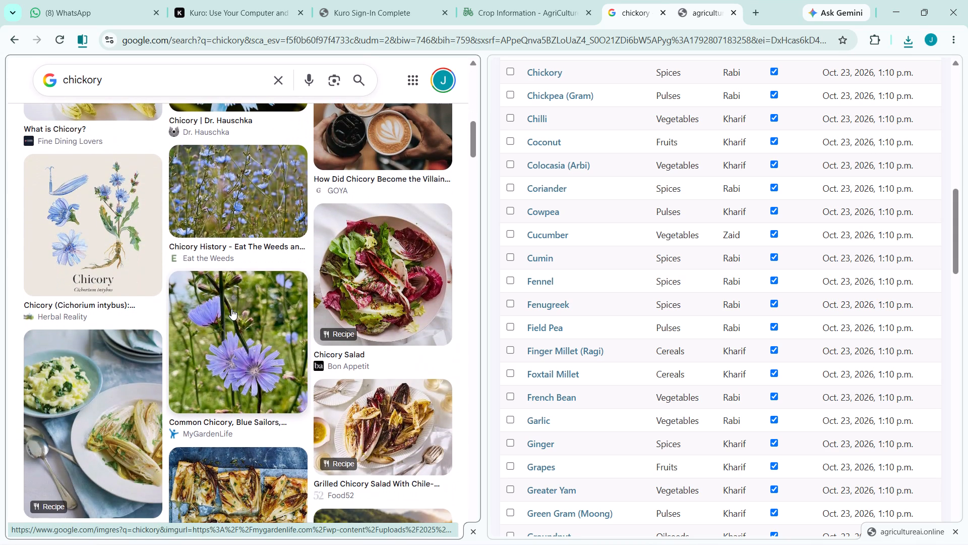
{"action": "scroll", "coordinate": [231, 309], "scroll_direction": "down", "scroll_amount": 2}
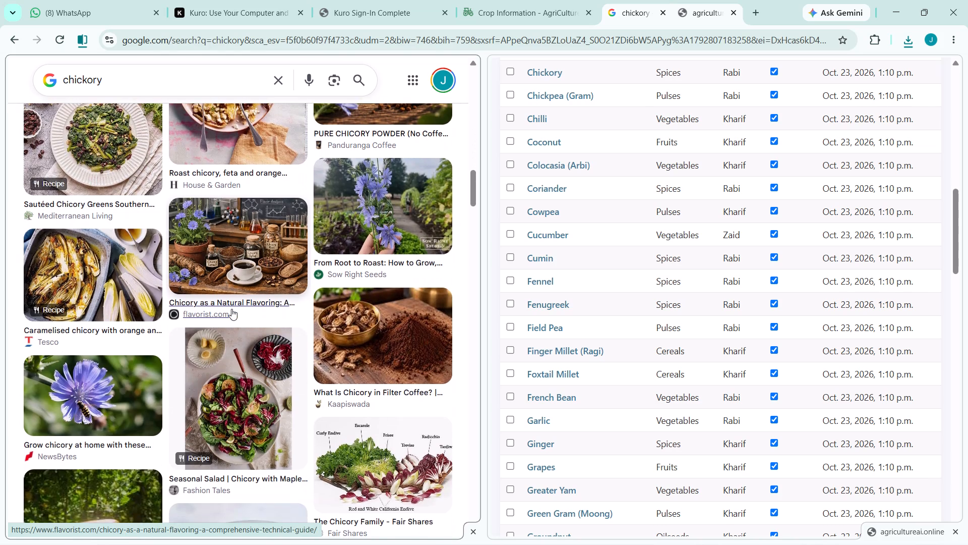
{"action": "scroll", "coordinate": [231, 309], "scroll_direction": "up", "scroll_amount": 7}
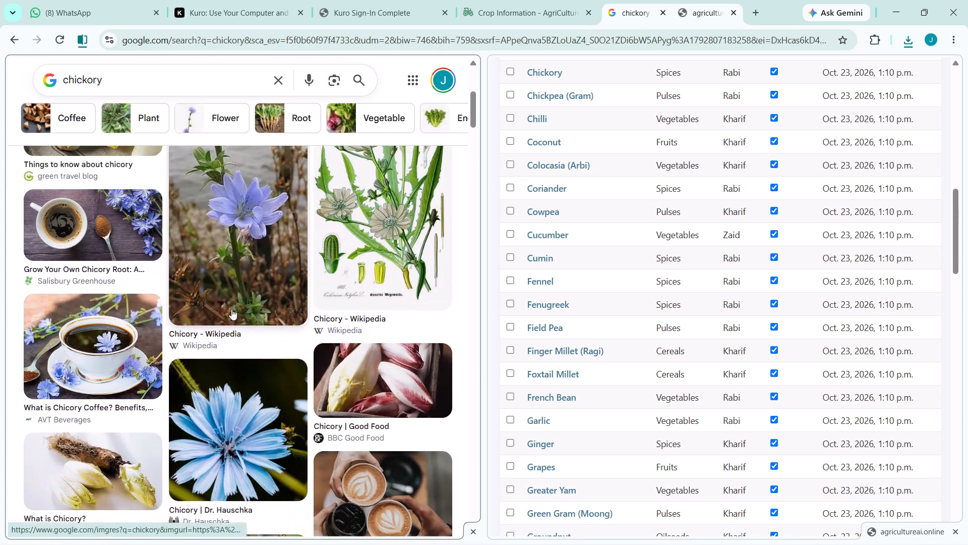
{"action": "scroll", "coordinate": [231, 309], "scroll_direction": "up", "scroll_amount": 4}
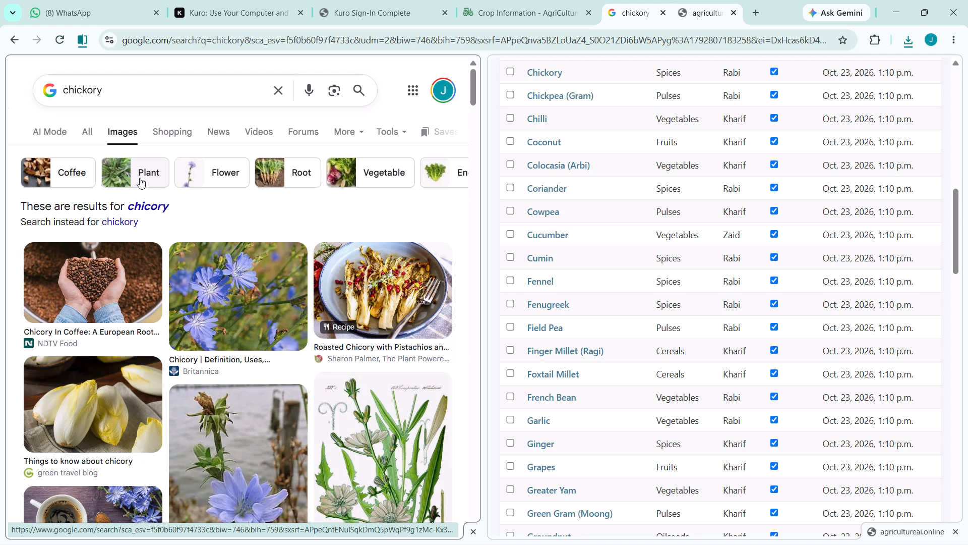
{"action": "scroll", "coordinate": [200, 168], "scroll_direction": "left", "scroll_amount": 5}
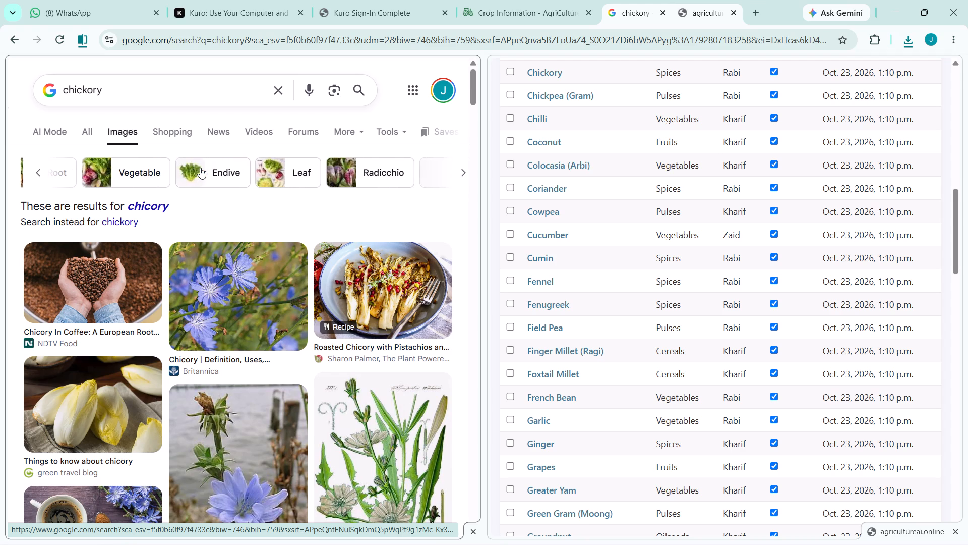
Refine the Google Images search to chicory spice.
{"action": "left_click", "coordinate": [128, 91]}
{"action": "key", "text": "space"}
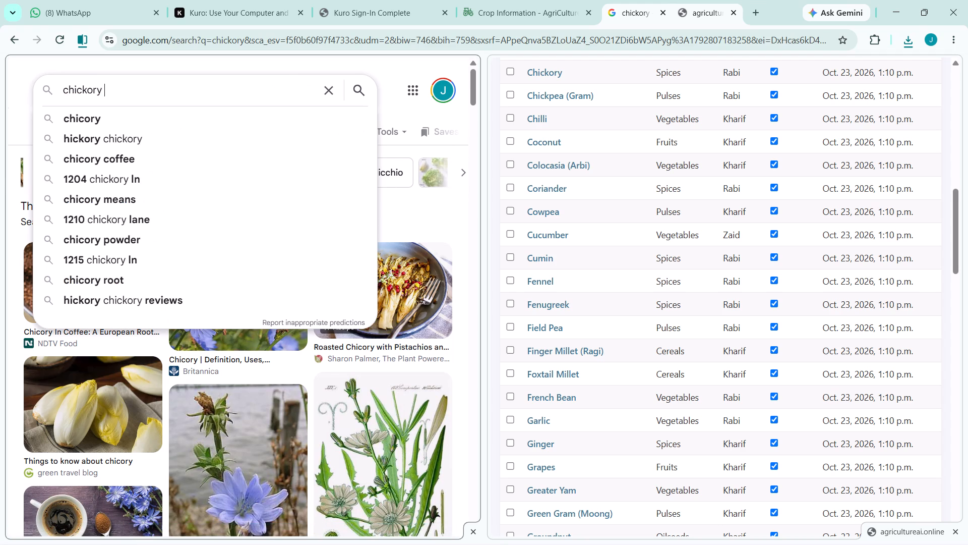
{"action": "type", "text": "spi"}
{"action": "key", "text": "Down"}
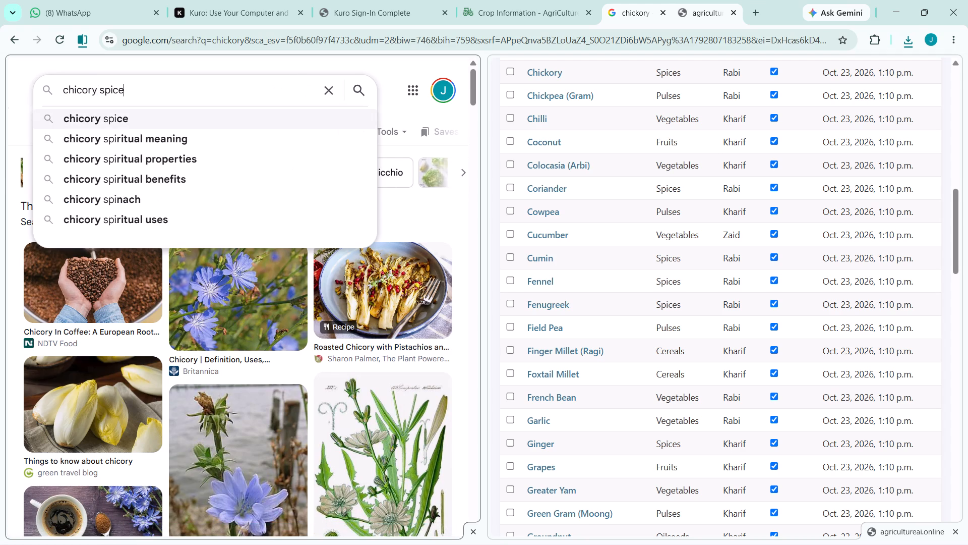
{"action": "key", "text": "Return"}
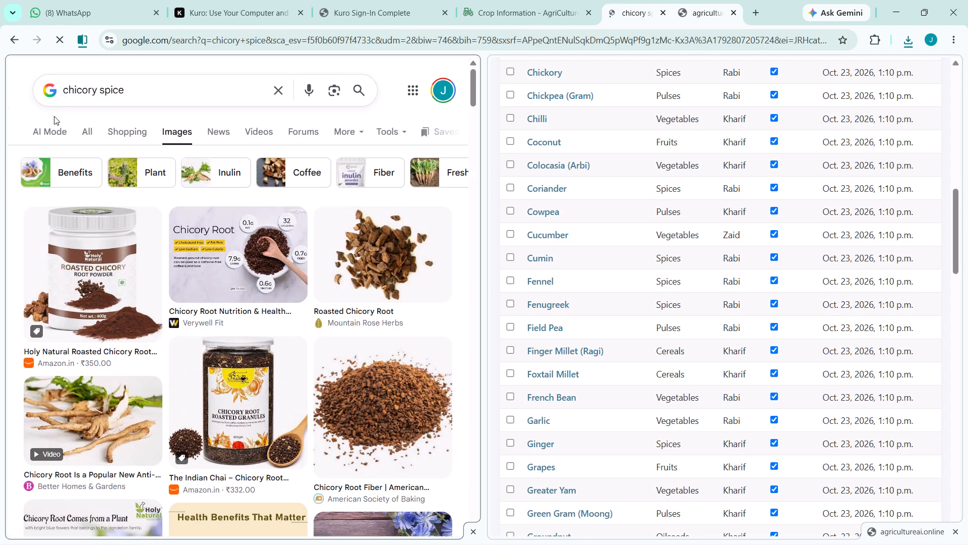
Save Mountain Rose Herbs' Roasted Chicory Root picture to Downloads as chickory.
{"action": "scroll", "coordinate": [248, 298], "scroll_direction": "down", "scroll_amount": 2}
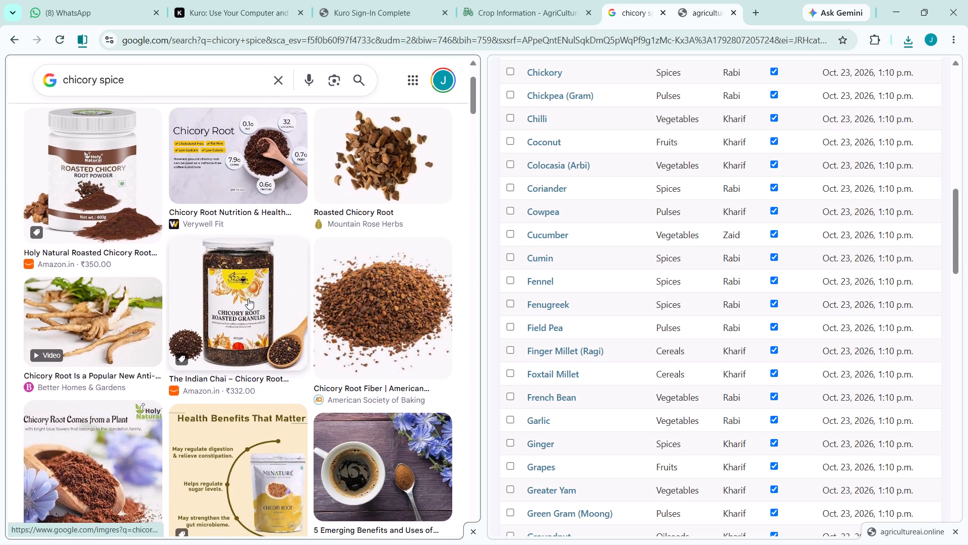
{"action": "scroll", "coordinate": [248, 298], "scroll_direction": "up", "scroll_amount": 1}
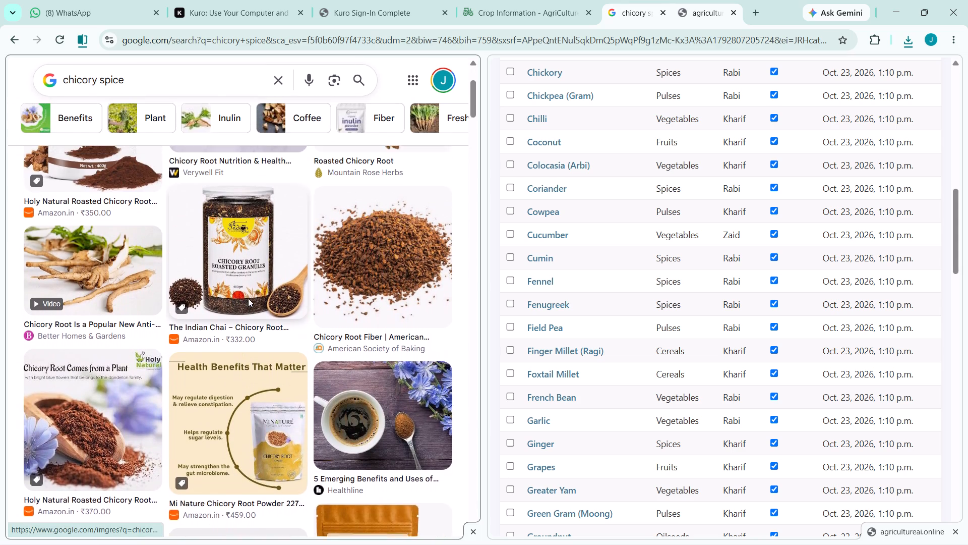
{"action": "scroll", "coordinate": [248, 298], "scroll_direction": "up", "scroll_amount": 1}
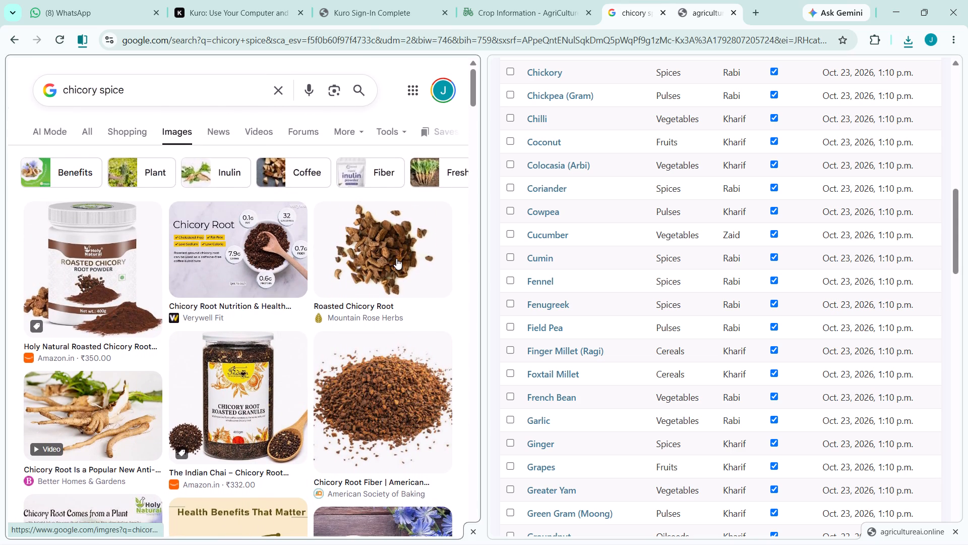
{"action": "left_click", "coordinate": [396, 258]}
{"action": "right_click", "coordinate": [336, 238]}
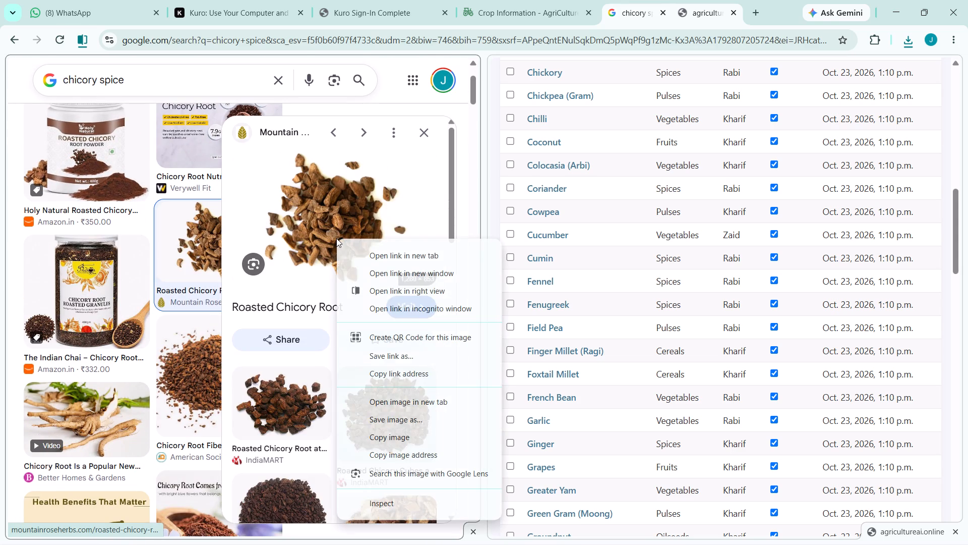
{"action": "left_click", "coordinate": [383, 428]}
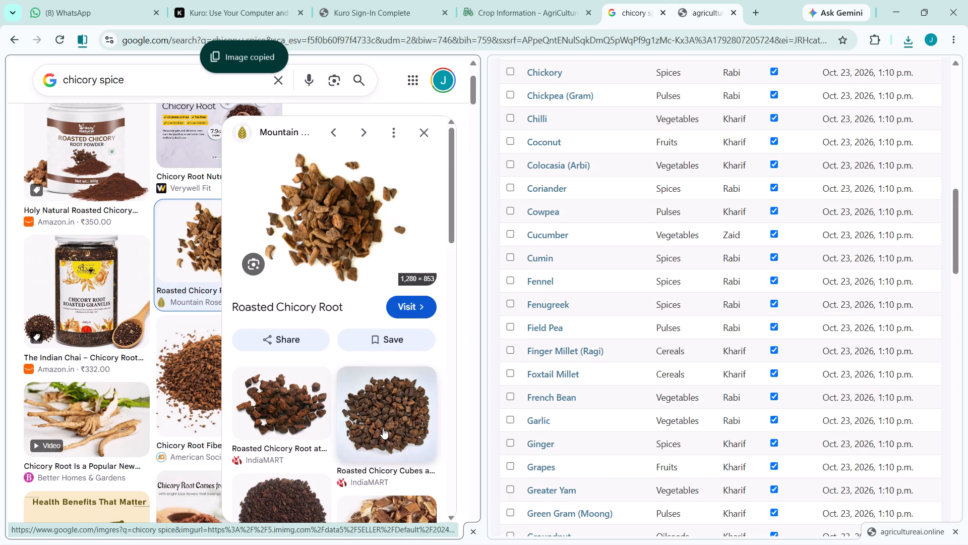
{"action": "right_click", "coordinate": [335, 222]}
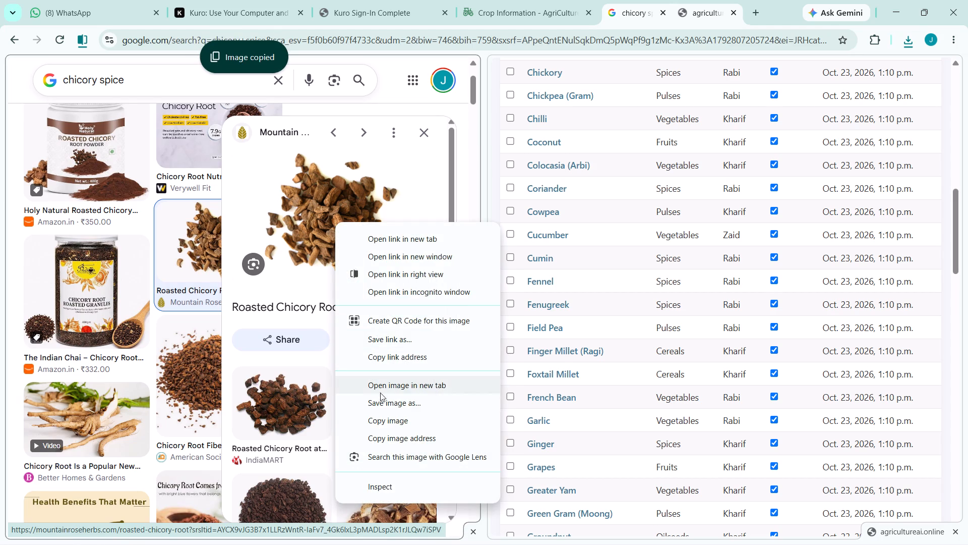
{"action": "left_click", "coordinate": [380, 401]}
{"action": "type", "text": "chickory"}
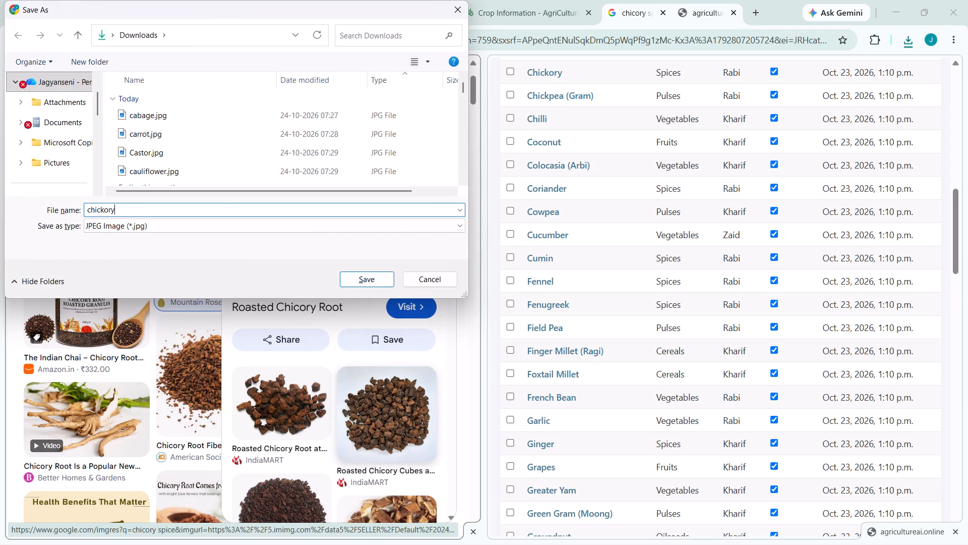
{"action": "key", "text": "Return"}
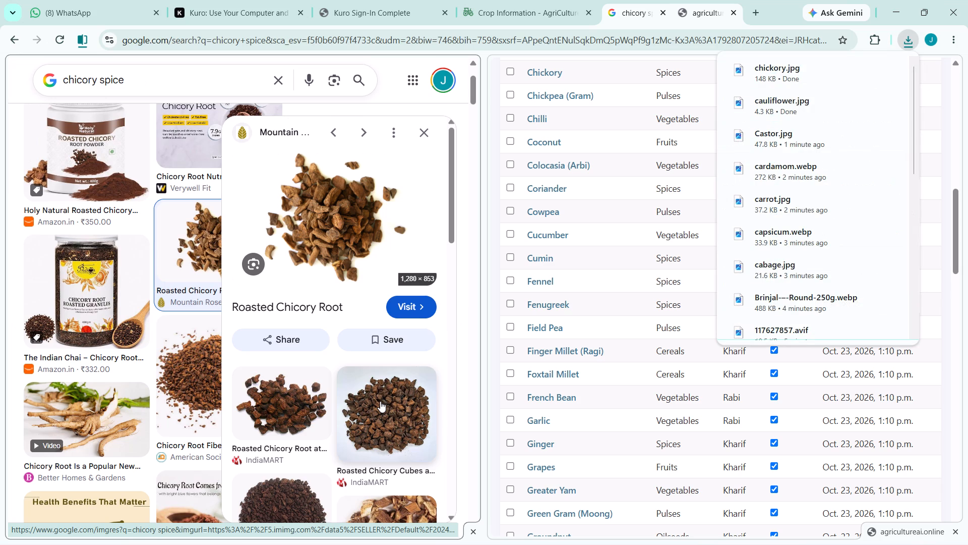
Search Google Images for chicpea.
{"action": "left_click", "coordinate": [278, 82]}
{"action": "type", "text": "chico"}
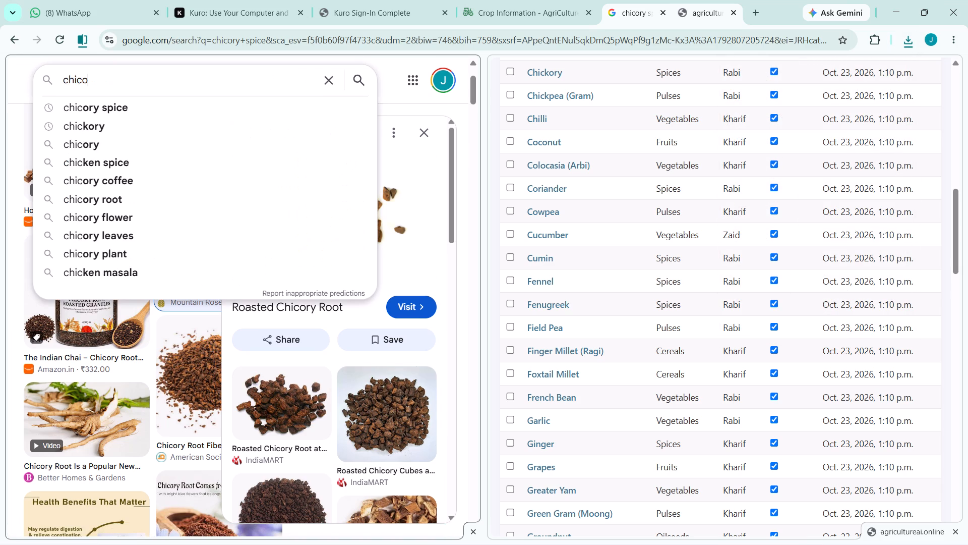
{"action": "key", "text": "BackSpace"}
{"action": "type", "text": "pea"}
{"action": "key", "text": "Return"}
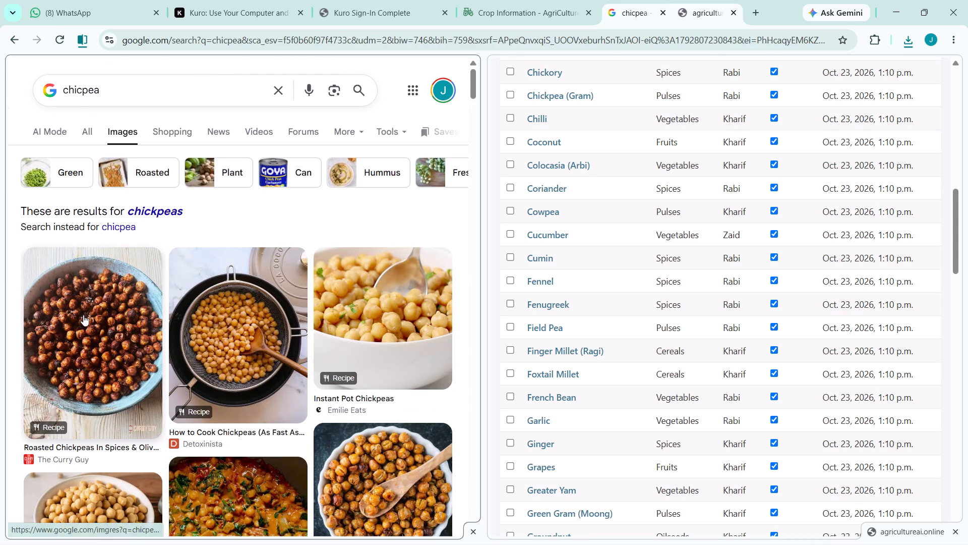
Look through the chickpea image results and the images related to the Nutrition Source picture for a suitable crop photo.
{"action": "scroll", "coordinate": [176, 360], "scroll_direction": "down", "scroll_amount": 6}
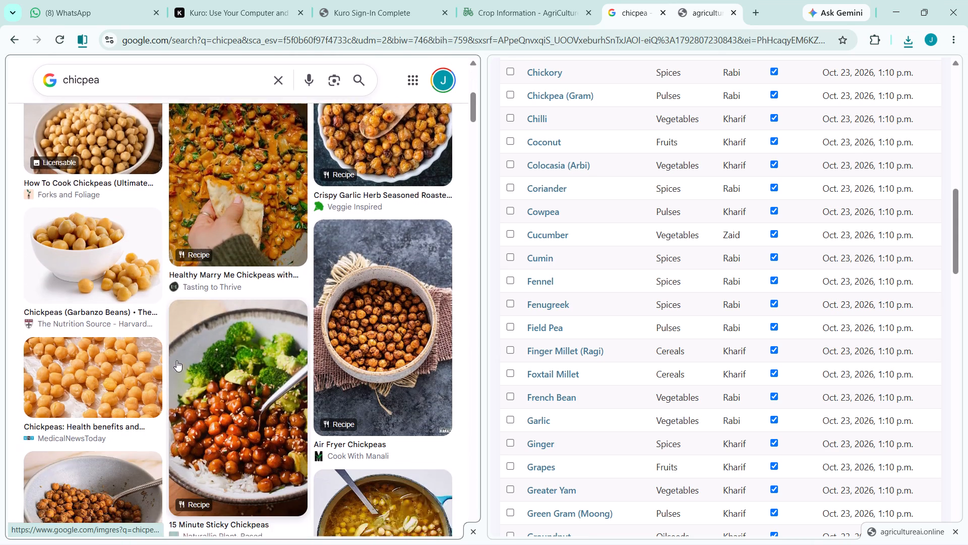
{"action": "scroll", "coordinate": [176, 360], "scroll_direction": "down", "scroll_amount": 2}
{"action": "left_click", "coordinate": [122, 194]}
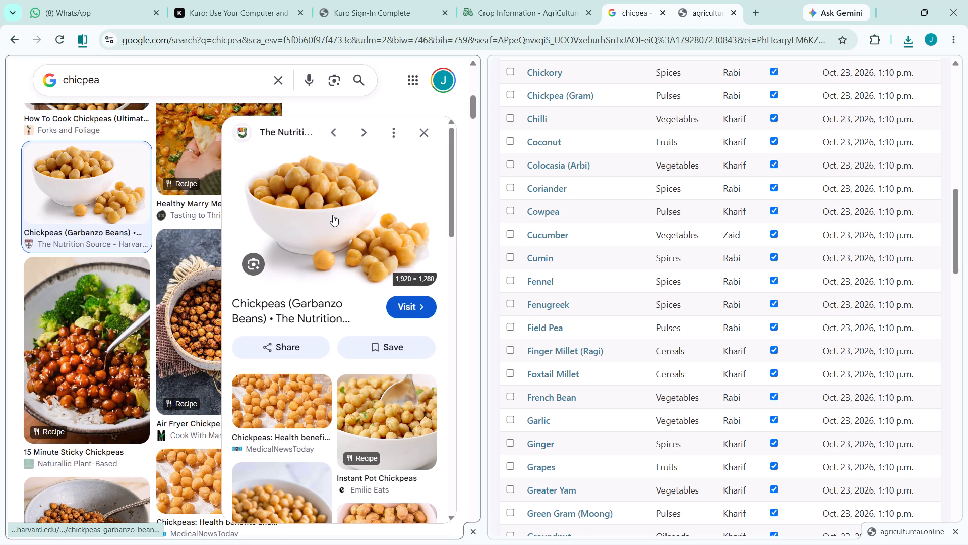
{"action": "scroll", "coordinate": [171, 373], "scroll_direction": "down", "scroll_amount": 7}
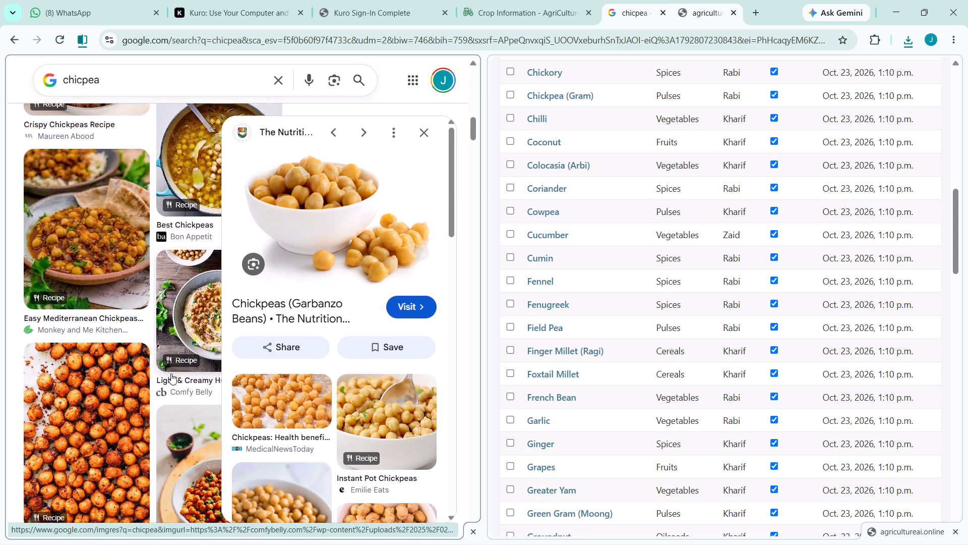
{"action": "scroll", "coordinate": [171, 373], "scroll_direction": "down", "scroll_amount": 6}
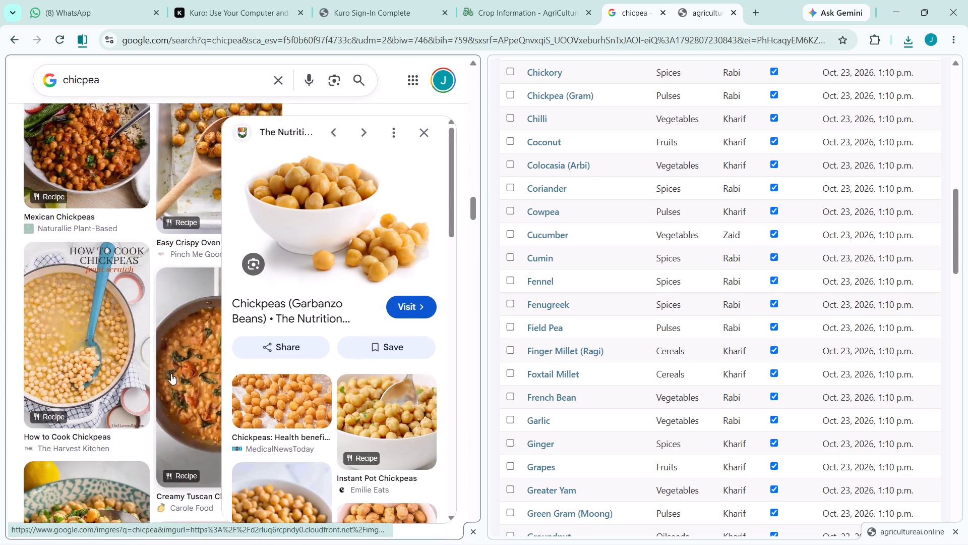
{"action": "scroll", "coordinate": [171, 373], "scroll_direction": "down", "scroll_amount": 8}
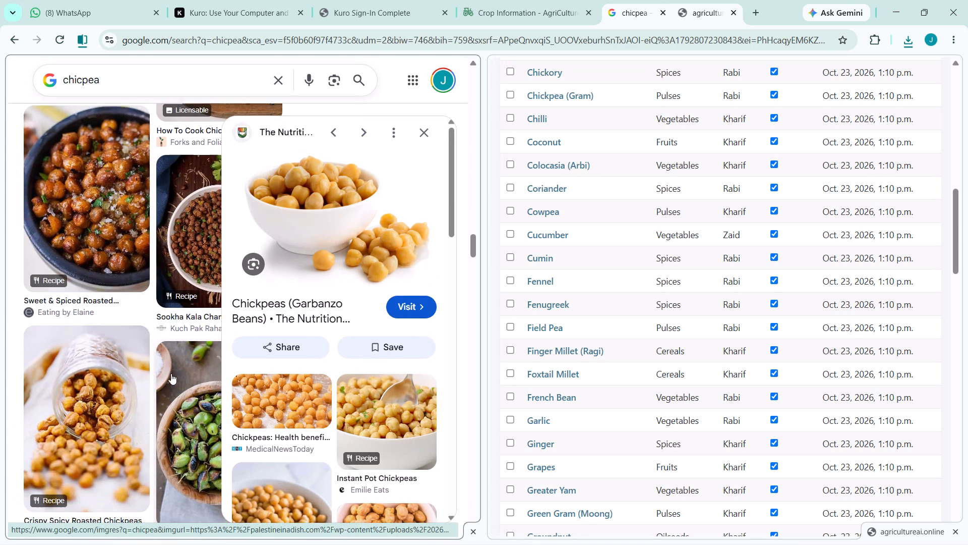
{"action": "scroll", "coordinate": [314, 411], "scroll_direction": "down", "scroll_amount": 5}
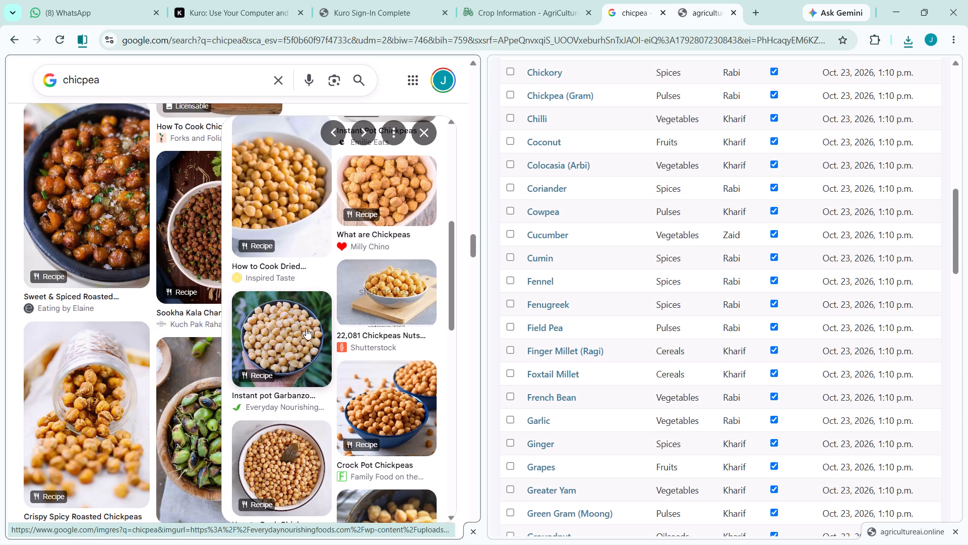
Save the Instant pot Garbanzo beans picture from Everyday Nourishing Foods to Downloads as chickpea.
{"action": "left_click", "coordinate": [303, 342]}
{"action": "right_click", "coordinate": [312, 253]}
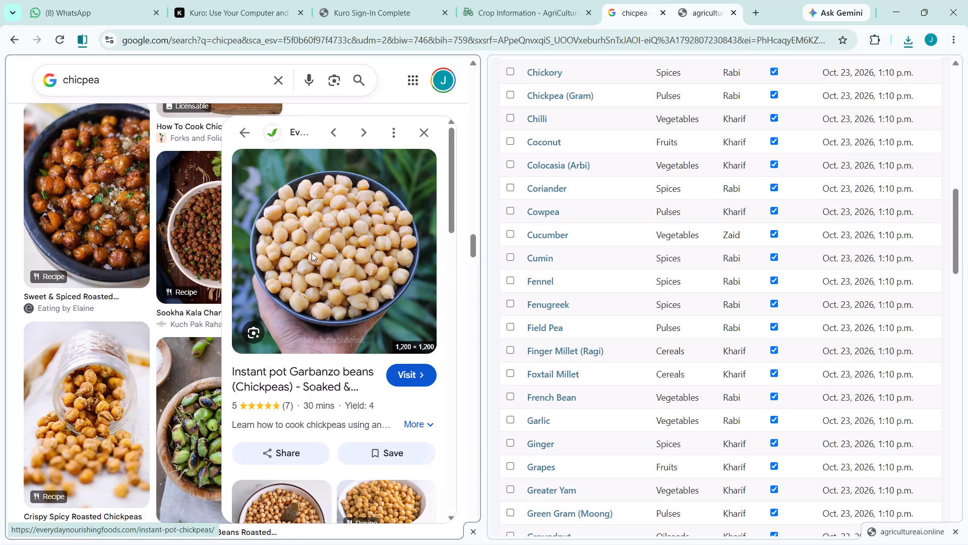
{"action": "left_click", "coordinate": [355, 430]}
{"action": "type", "text": "chic"}
{"action": "key", "text": "k"}
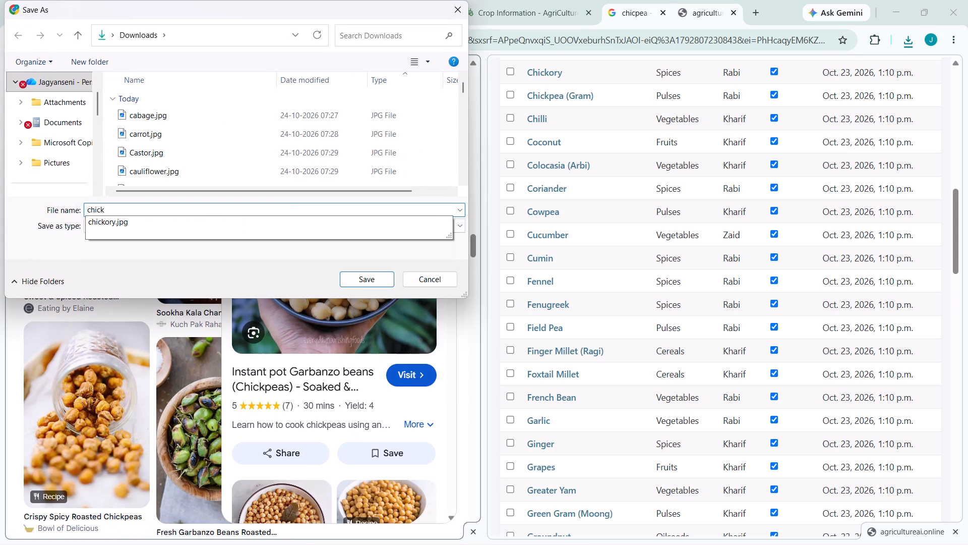
{"action": "type", "text": "pea"}
{"action": "key", "text": "Return"}
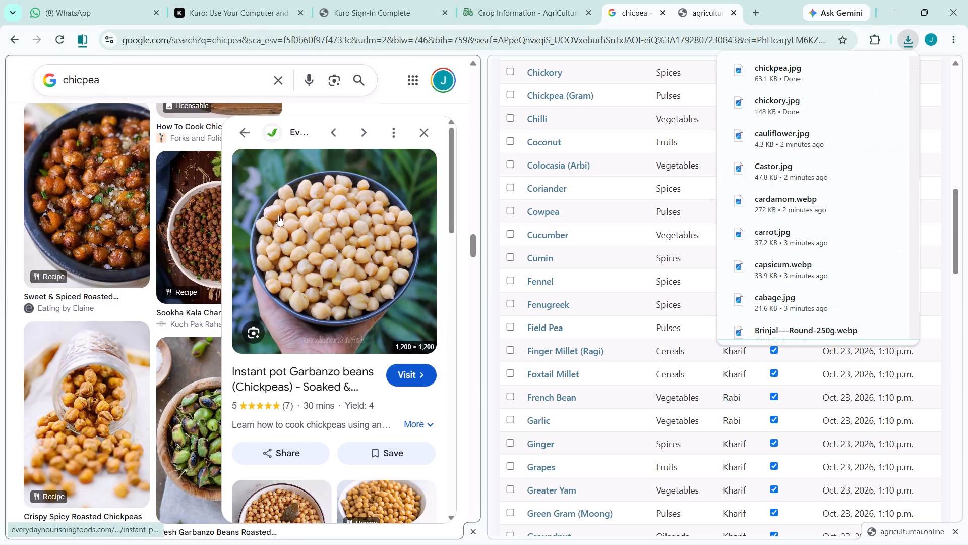
Search Google Images for chilli, the crop following Chickpea in the list.
{"action": "left_click", "coordinate": [187, 80]}
{"action": "key", "text": "BackSpace"}
{"action": "key", "text": "BackSpace"}
{"action": "key", "text": "BackSpace"}
{"action": "key", "text": "BackSpace"}
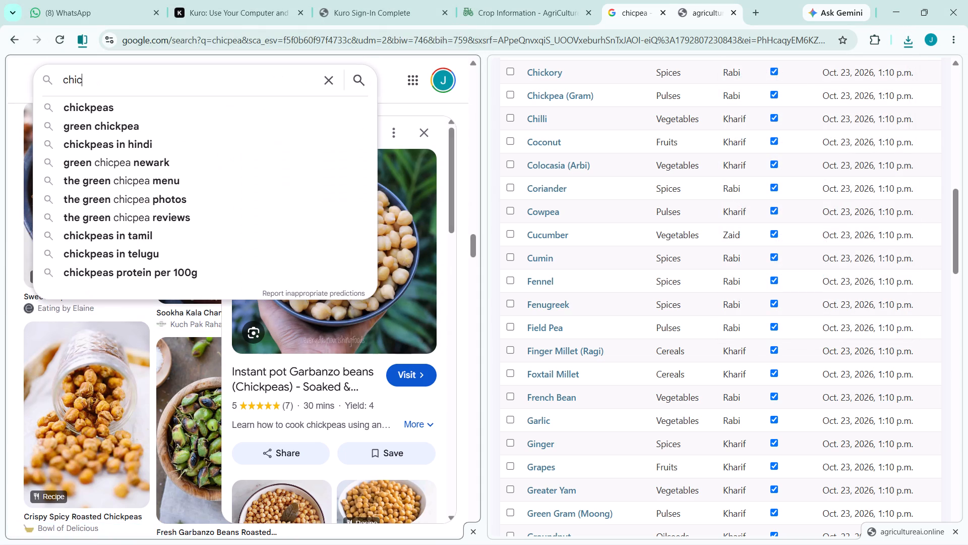
{"action": "key", "text": "BackSpace"}
{"action": "type", "text": "illi"}
{"action": "key", "text": "Return"}
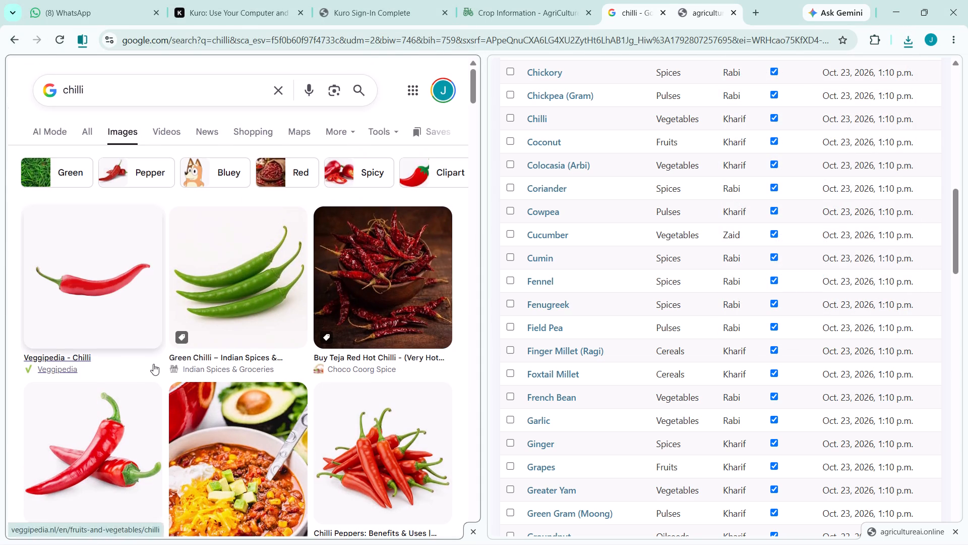
Save BigBasket's Fresho green chilli picture to Downloads as chilli.
{"action": "scroll", "coordinate": [153, 364], "scroll_direction": "down", "scroll_amount": 2}
{"action": "scroll", "coordinate": [234, 453], "scroll_direction": "down", "scroll_amount": 6}
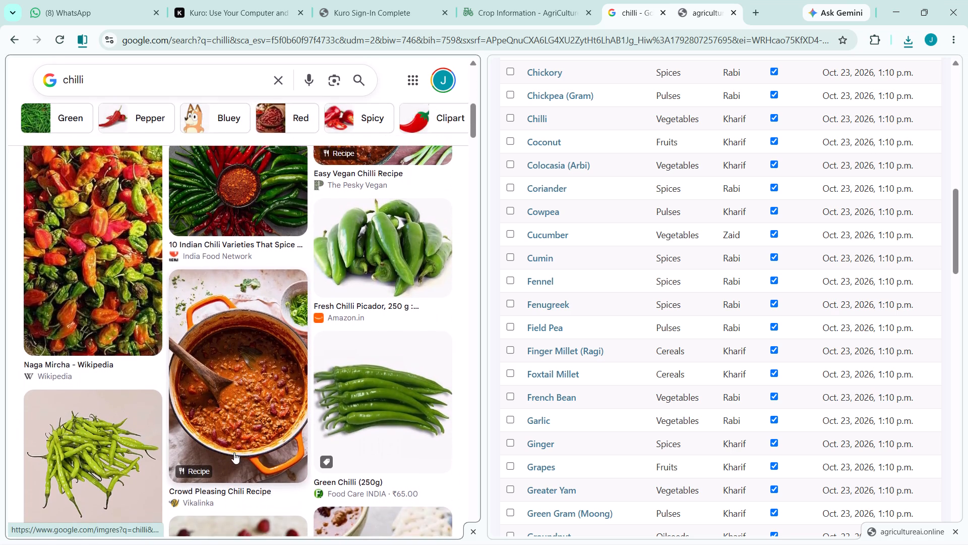
{"action": "scroll", "coordinate": [234, 453], "scroll_direction": "down", "scroll_amount": 4}
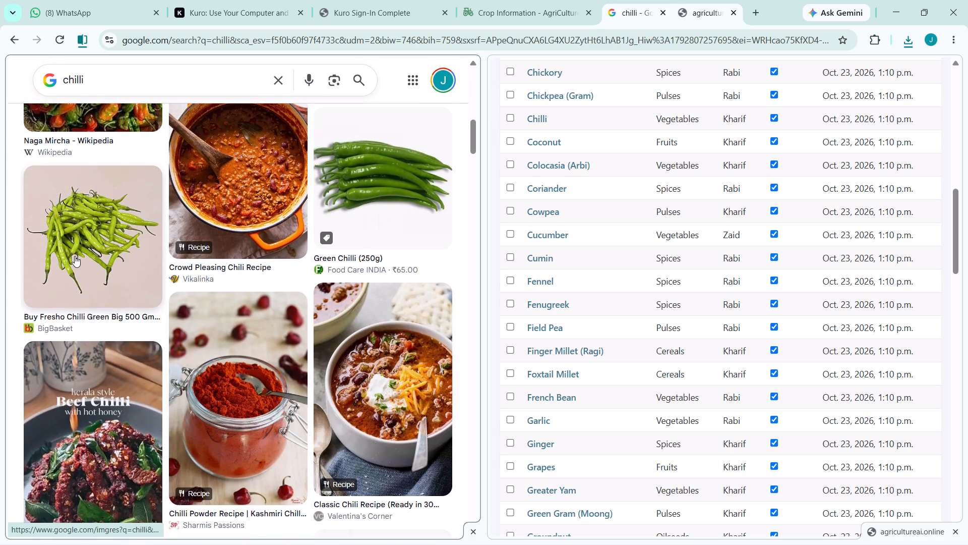
{"action": "left_click", "coordinate": [74, 255]}
{"action": "right_click", "coordinate": [268, 266]}
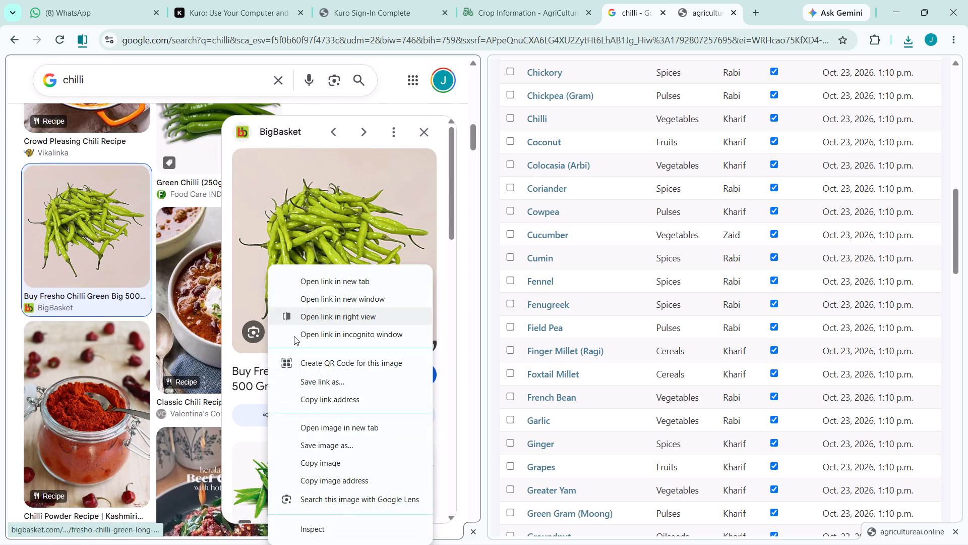
{"action": "left_click", "coordinate": [326, 441]}
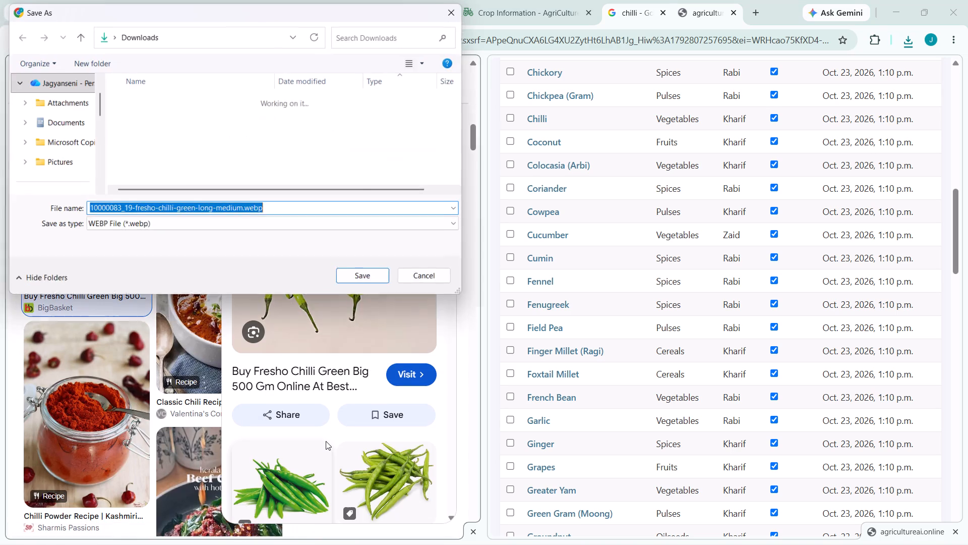
{"action": "type", "text": "chilli"}
{"action": "key", "text": "Return"}
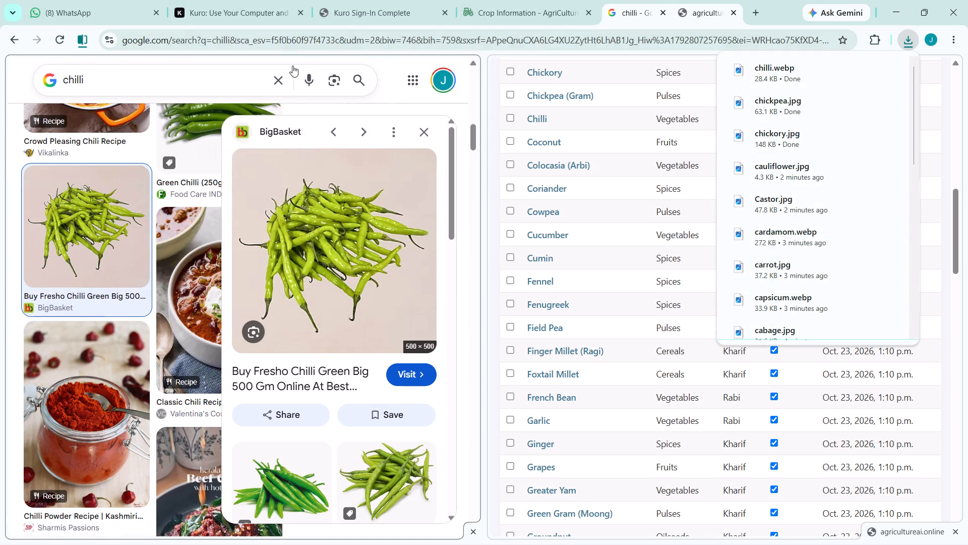
Search Google Images for cocnut.
{"action": "left_click", "coordinate": [279, 76]}
{"action": "type", "text": "cocnut"}
{"action": "key", "text": "Return"}
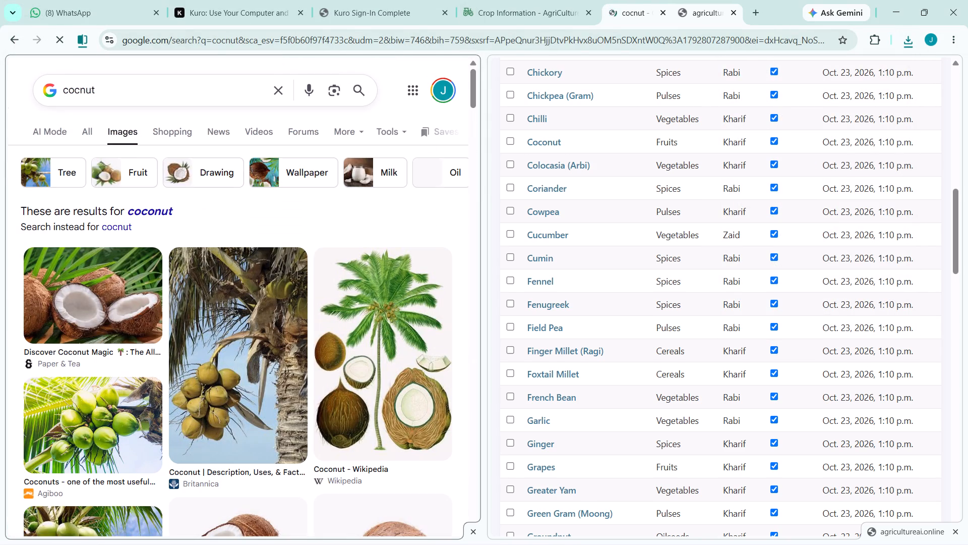
Save the Fresh Semi-Husked Coconut picture from Coconut Seller to Downloads as cocnut.
{"action": "scroll", "coordinate": [111, 301], "scroll_direction": "down", "scroll_amount": 3}
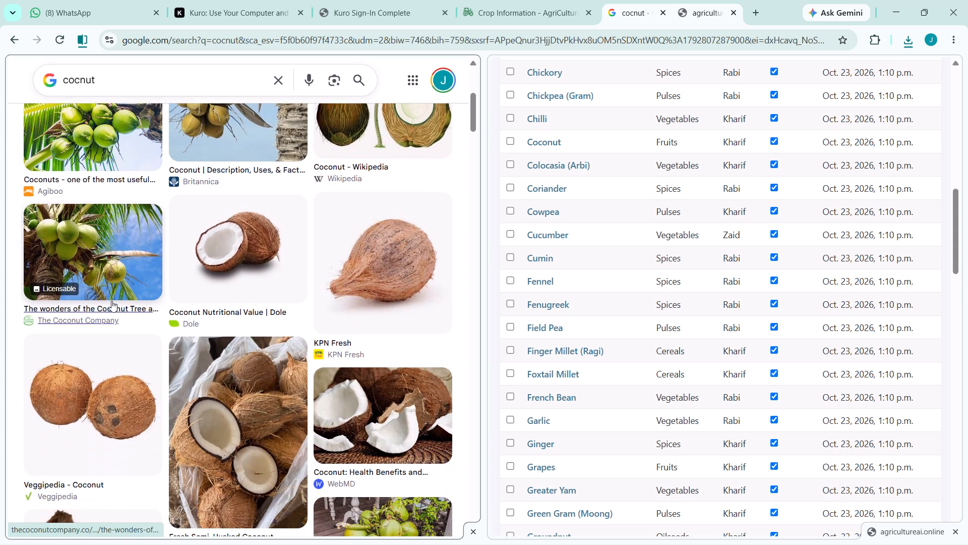
{"action": "left_click", "coordinate": [235, 409]}
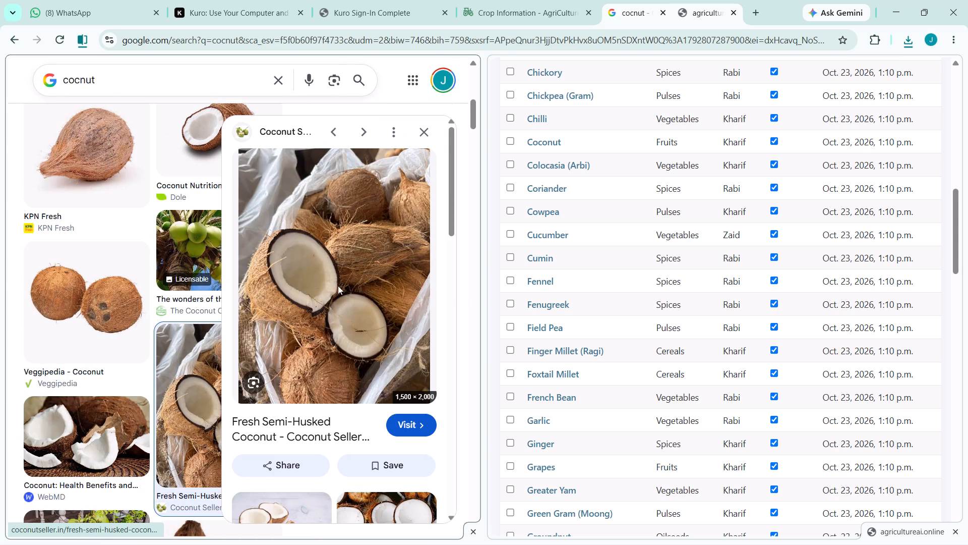
{"action": "right_click", "coordinate": [338, 286]}
{"action": "left_click", "coordinate": [386, 188]}
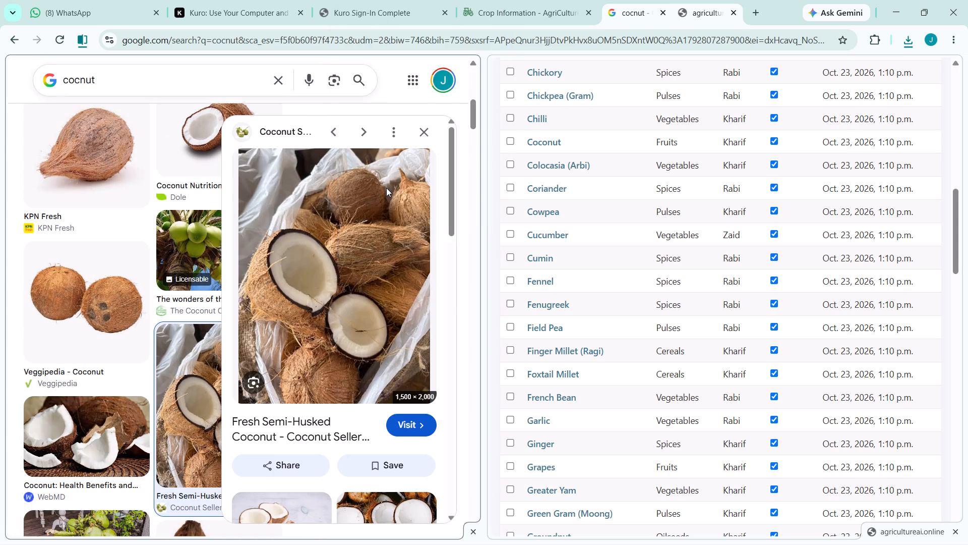
{"action": "type", "text": "cocnut"}
{"action": "key", "text": "Return"}
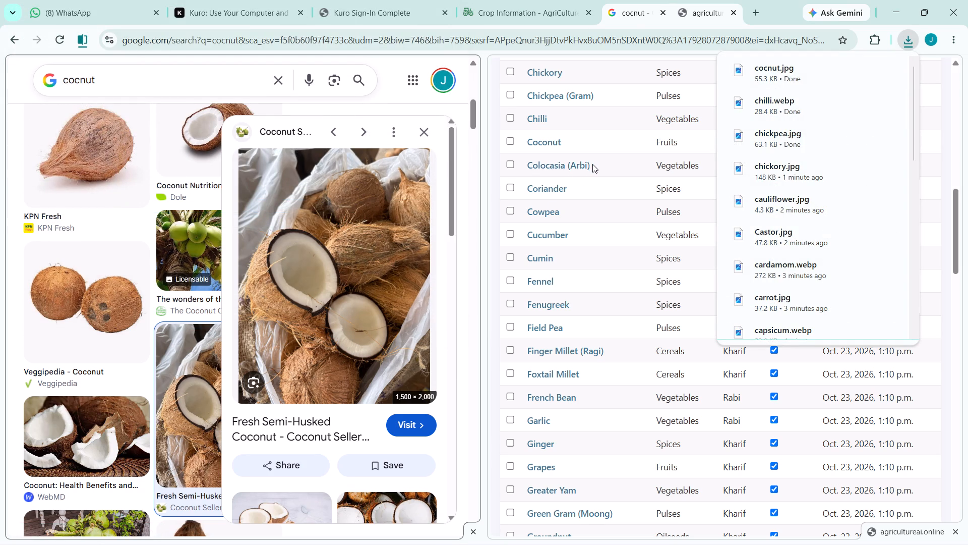
Copy the crop name Colocasia (Arbi) from the crop list and search Google Images for it.
{"action": "left_click_drag", "start_coordinate": [592, 164], "coordinate": [525, 171]}
{"action": "key", "text": "ctrl+c"}
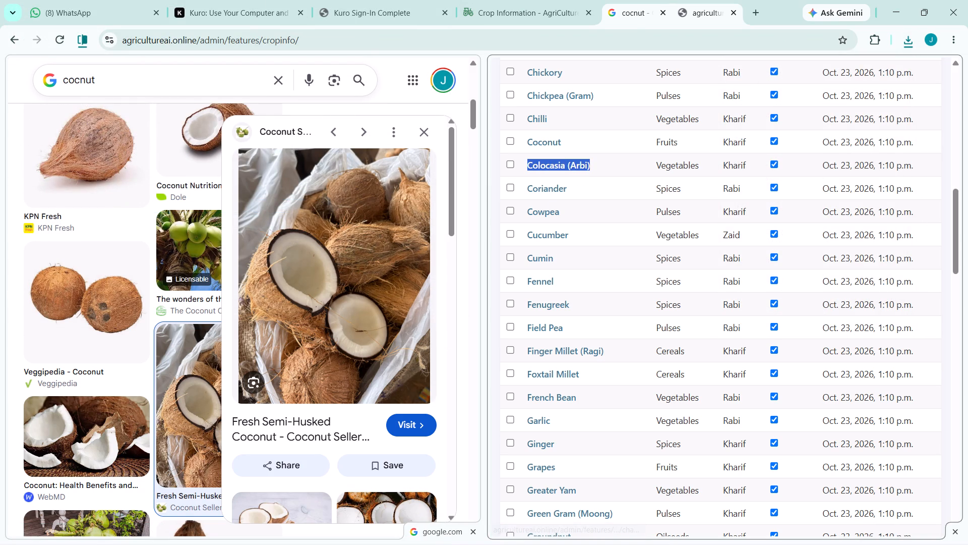
{"action": "left_click", "coordinate": [166, 81]}
{"action": "key", "text": "ctrl+a"}
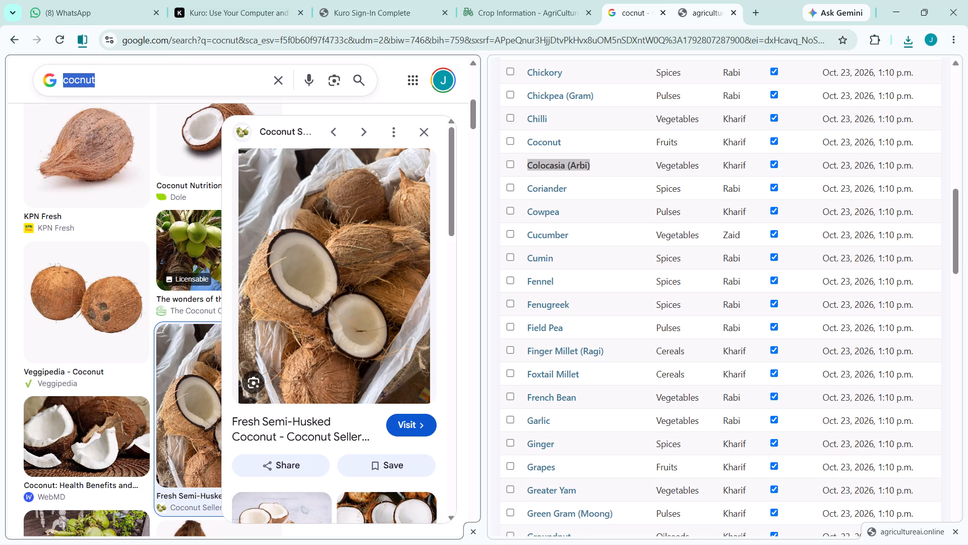
{"action": "key", "text": "ctrl+v"}
{"action": "key", "text": "Return"}
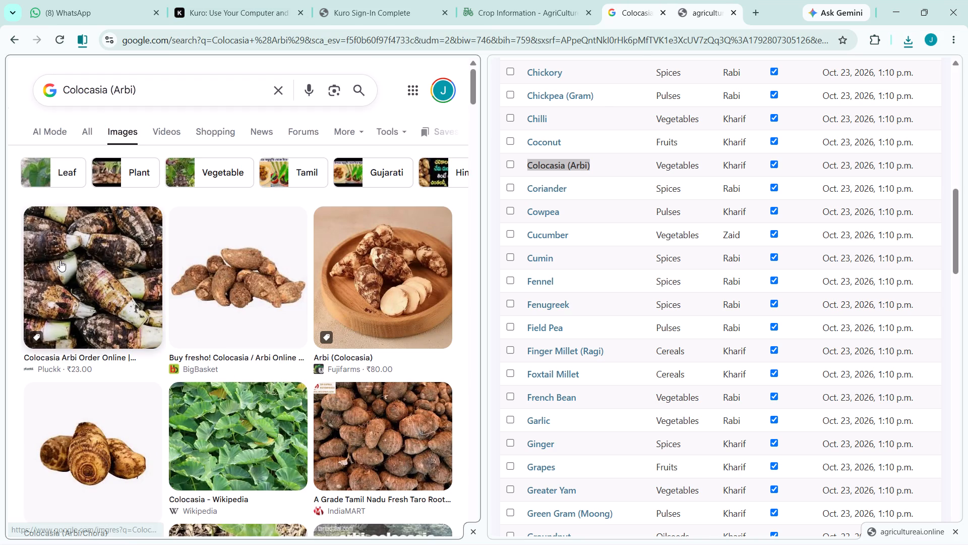
Save Pluckk's Colocasia Arbi picture to Downloads as arbi.
{"action": "left_click", "coordinate": [60, 260]}
{"action": "right_click", "coordinate": [318, 290]}
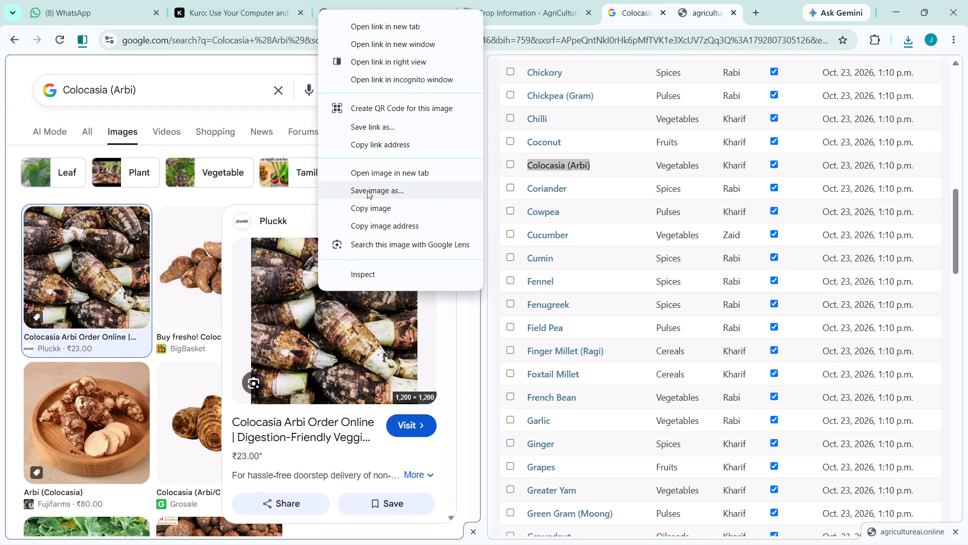
{"action": "left_click", "coordinate": [367, 190]}
{"action": "type", "text": "arbi"}
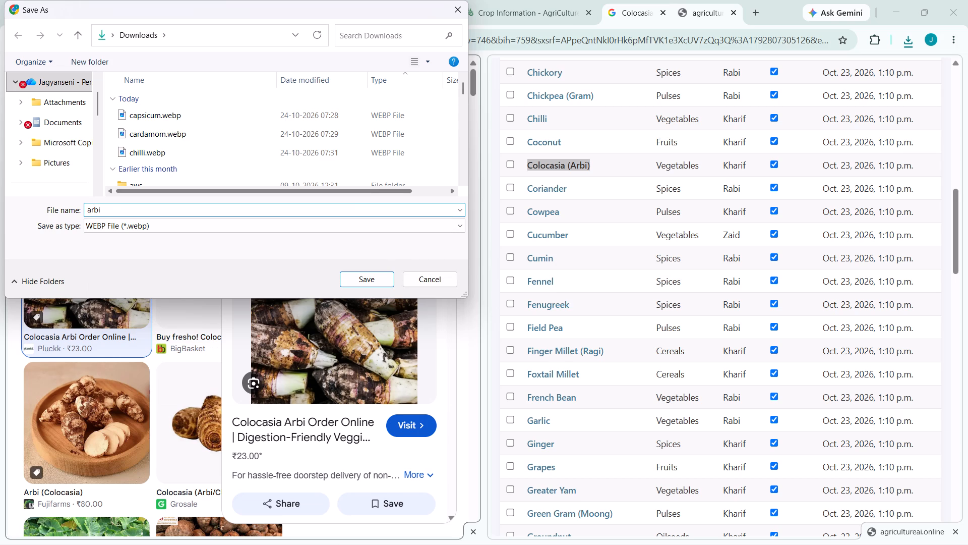
{"action": "key", "text": "Return"}
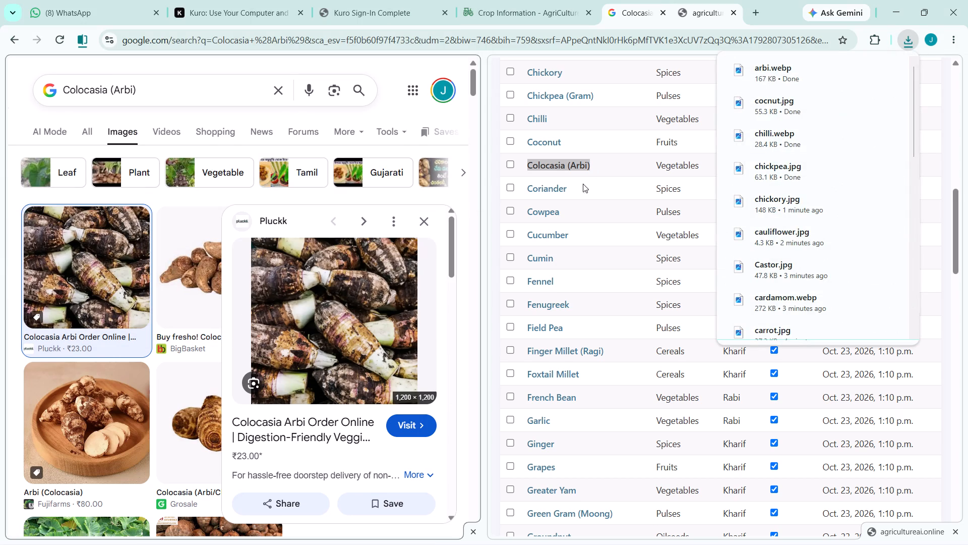
Search Google Images for coriander.
{"action": "left_click", "coordinate": [275, 87]}
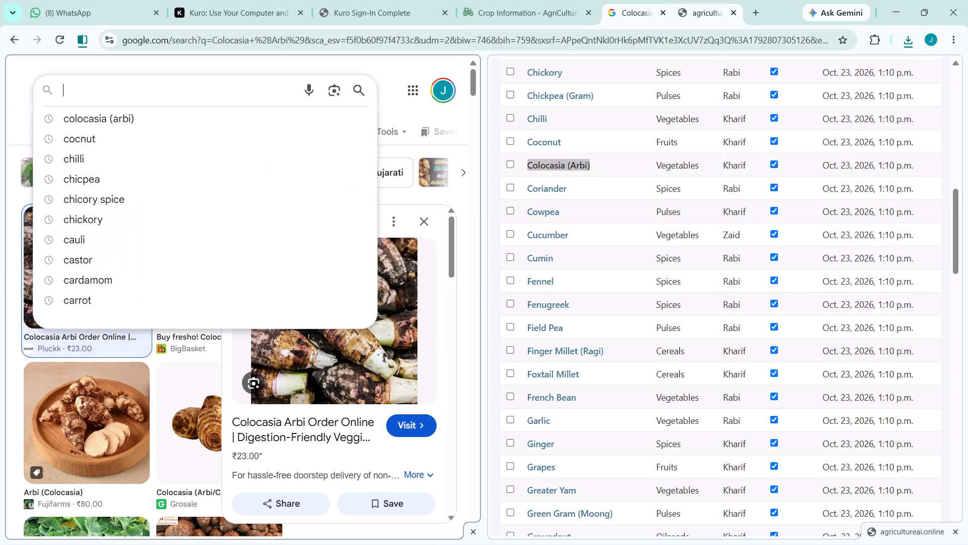
{"action": "type", "text": "coriander"}
{"action": "key", "text": "Return"}
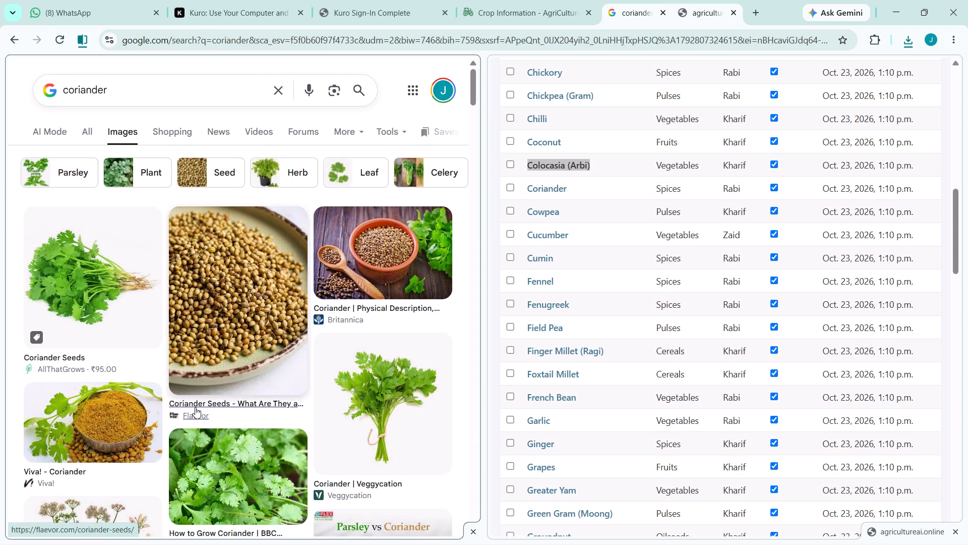
Save Veggycation's picture of a tied coriander bunch to Downloads as coriander.
{"action": "scroll", "coordinate": [195, 407], "scroll_direction": "down", "scroll_amount": 3}
{"action": "left_click", "coordinate": [391, 194]}
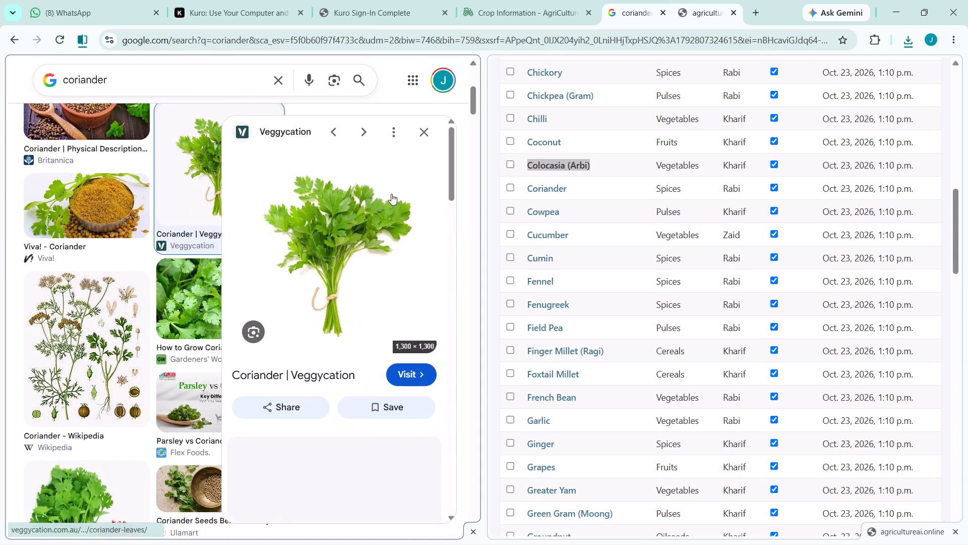
{"action": "right_click", "coordinate": [391, 194]}
{"action": "left_click", "coordinate": [444, 375]}
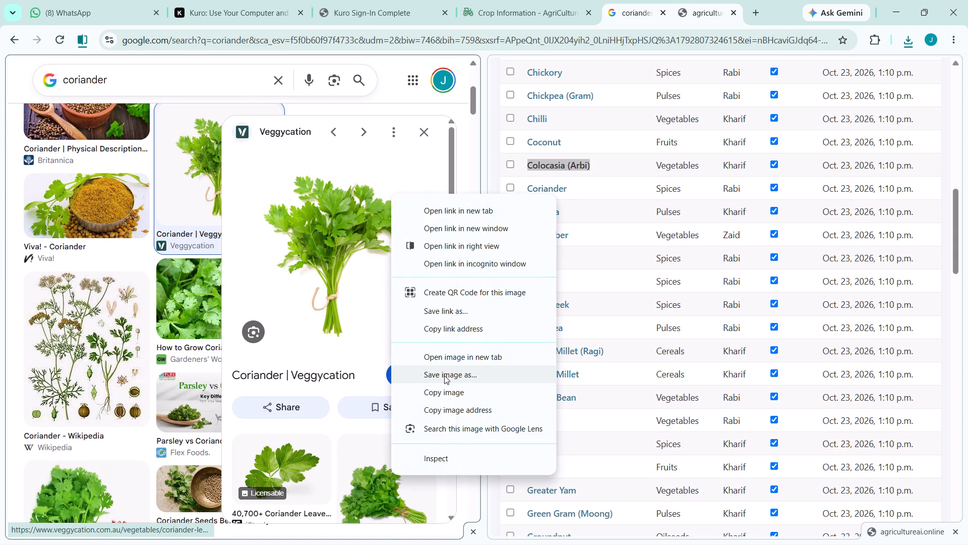
{"action": "type", "text": "coriander"}
{"action": "key", "text": "Return"}
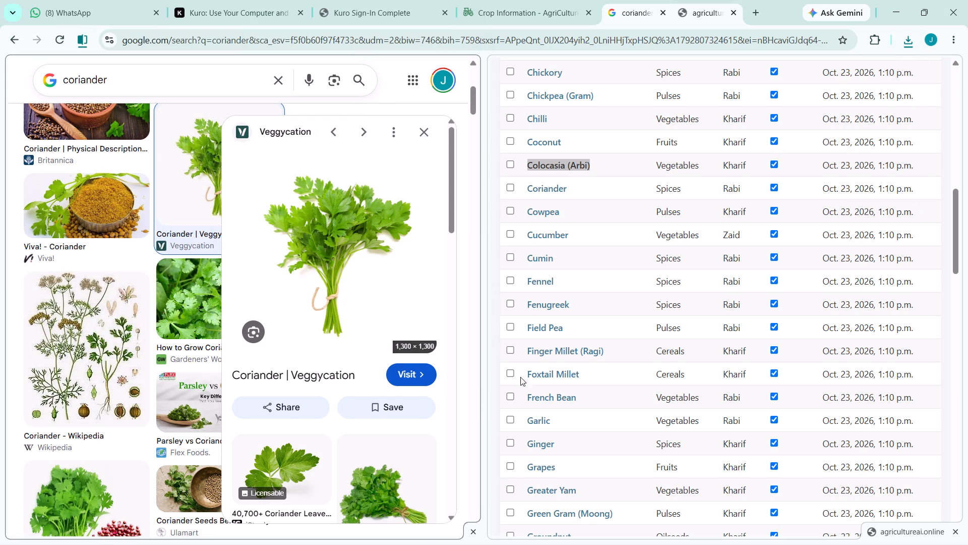
Check the following crops in the crop list and search Google Images for cowpea.
{"action": "scroll", "coordinate": [588, 224], "scroll_direction": "down", "scroll_amount": 2}
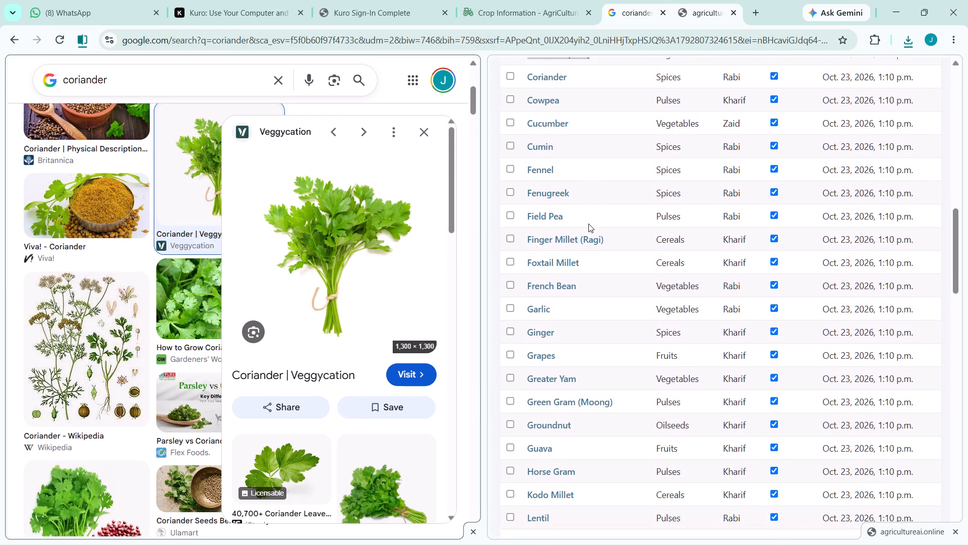
{"action": "scroll", "coordinate": [588, 224], "scroll_direction": "down", "scroll_amount": 1}
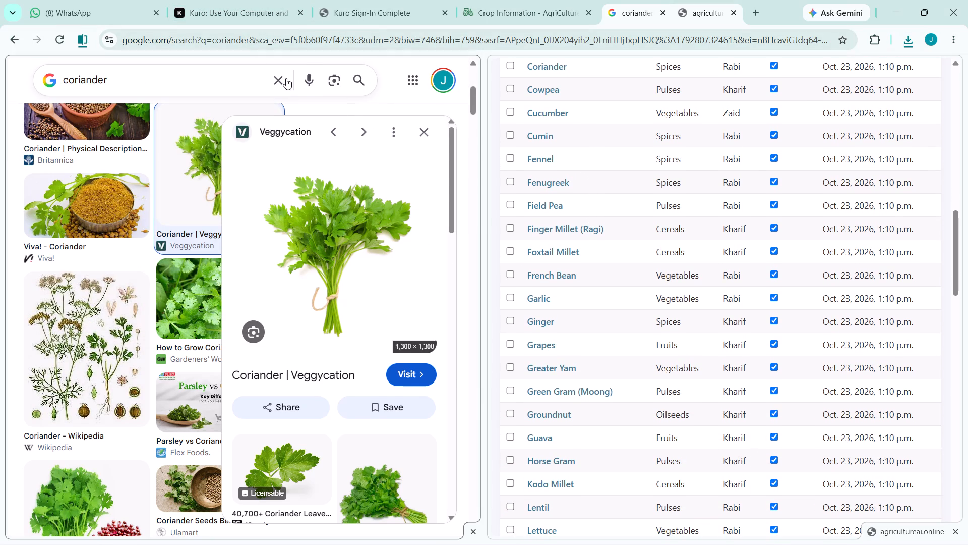
{"action": "left_click", "coordinate": [286, 78]}
{"action": "type", "text": "cow["}
{"action": "key", "text": "BackSpace"}
{"action": "type", "text": "pea"}
{"action": "key", "text": "Return"}
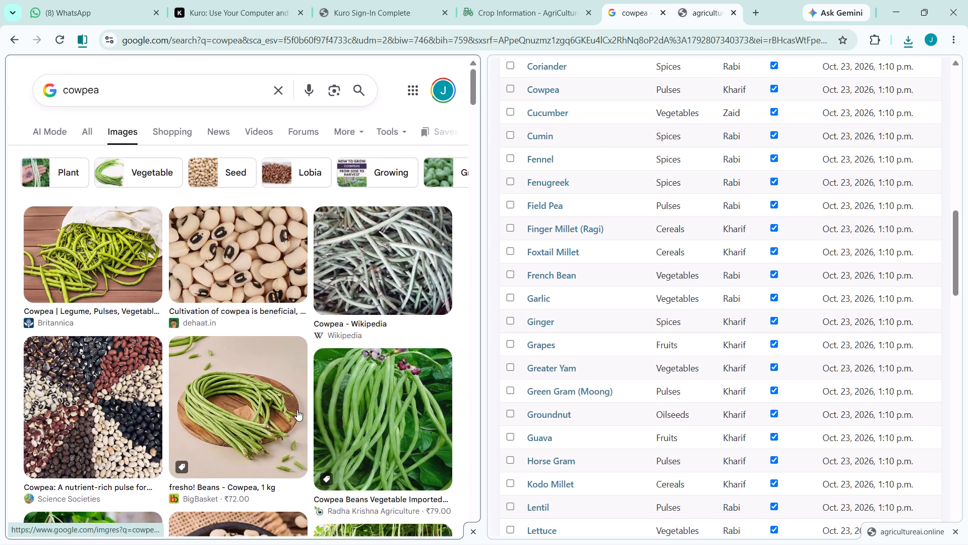
Save BigBasket's fresho! Beans - Cowpea picture to Downloads as cowpea.
{"action": "left_click", "coordinate": [275, 409]}
{"action": "right_click", "coordinate": [372, 293]}
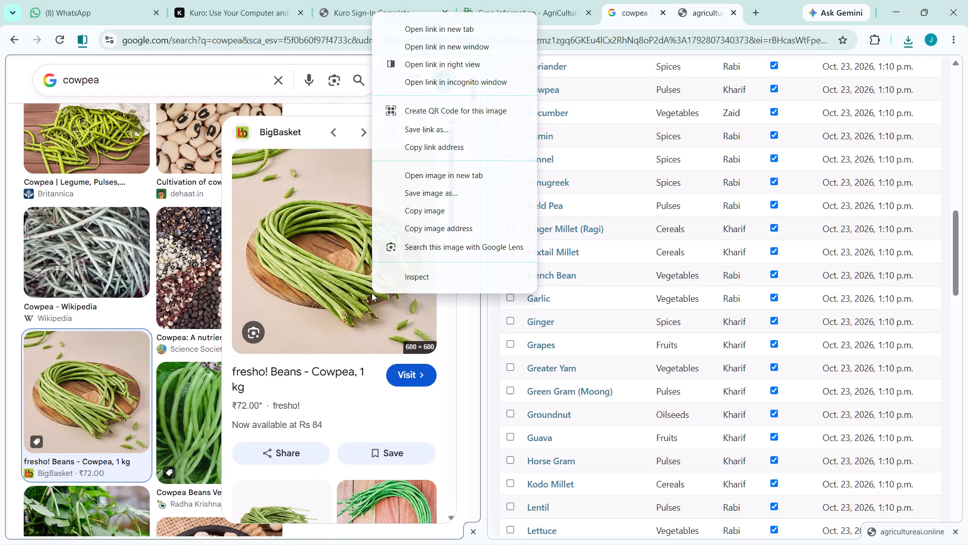
{"action": "left_click", "coordinate": [418, 194]}
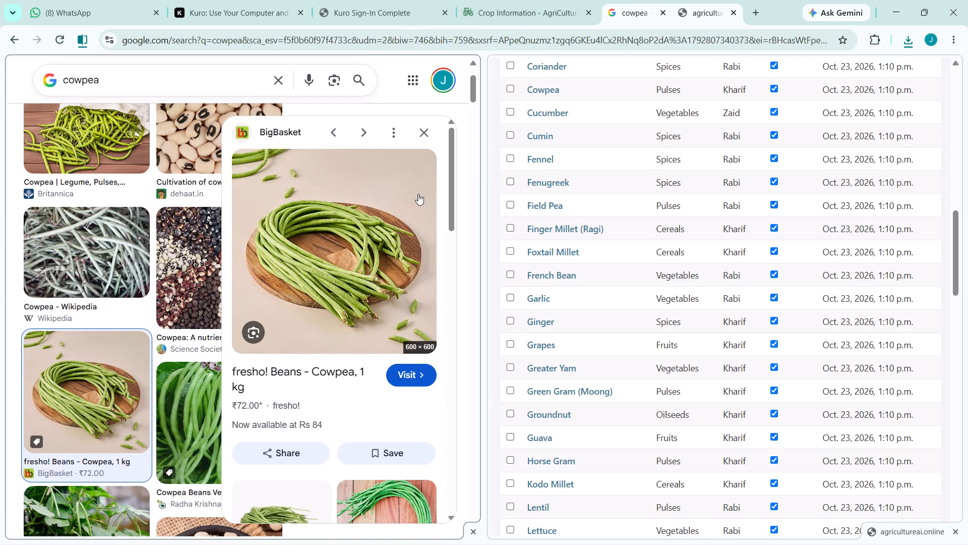
{"action": "type", "text": "cowpea"}
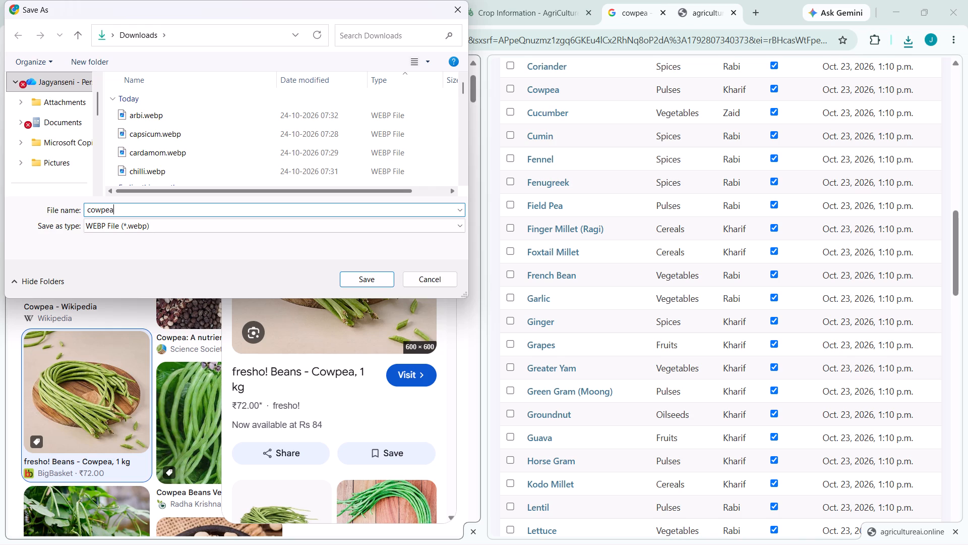
{"action": "key", "text": "Return"}
Search Google Images for cucmber.
{"action": "left_click", "coordinate": [278, 75]}
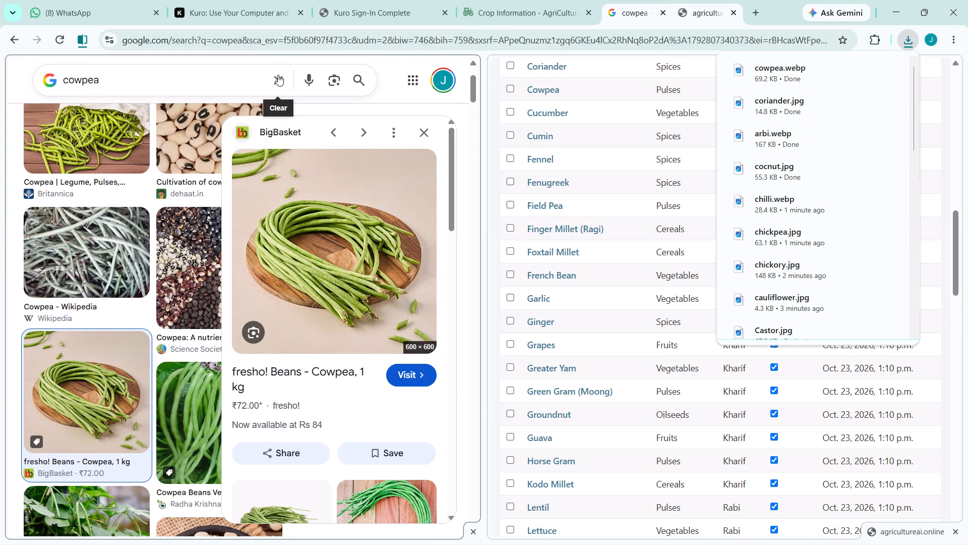
{"action": "type", "text": "cucmber"}
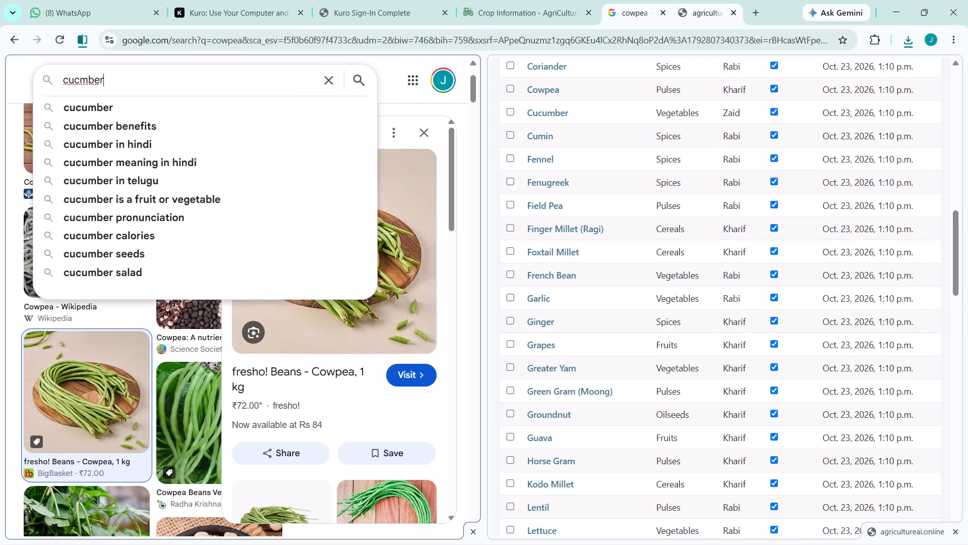
{"action": "key", "text": "Return"}
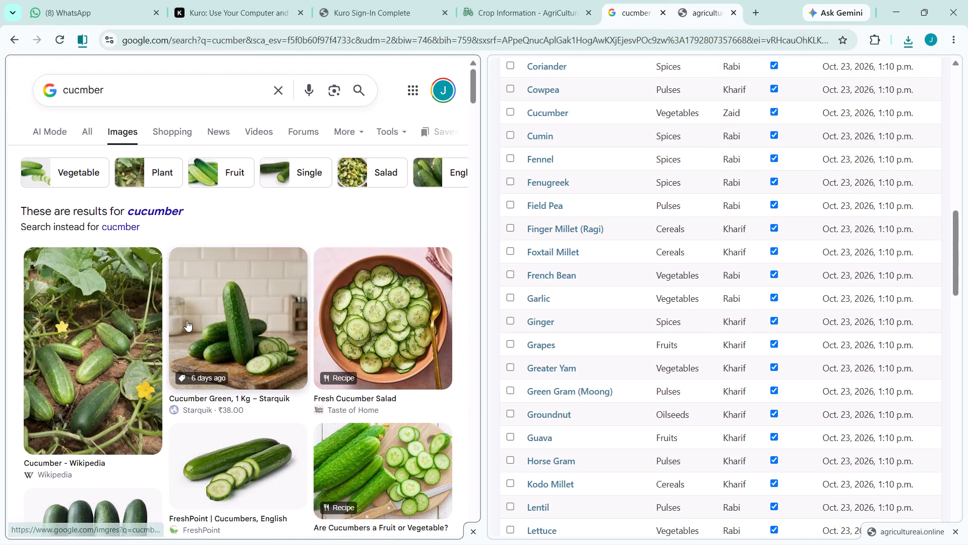
Save FreshPoint's English cucumbers picture to Downloads as cucmber.
{"action": "scroll", "coordinate": [187, 320], "scroll_direction": "down", "scroll_amount": 3}
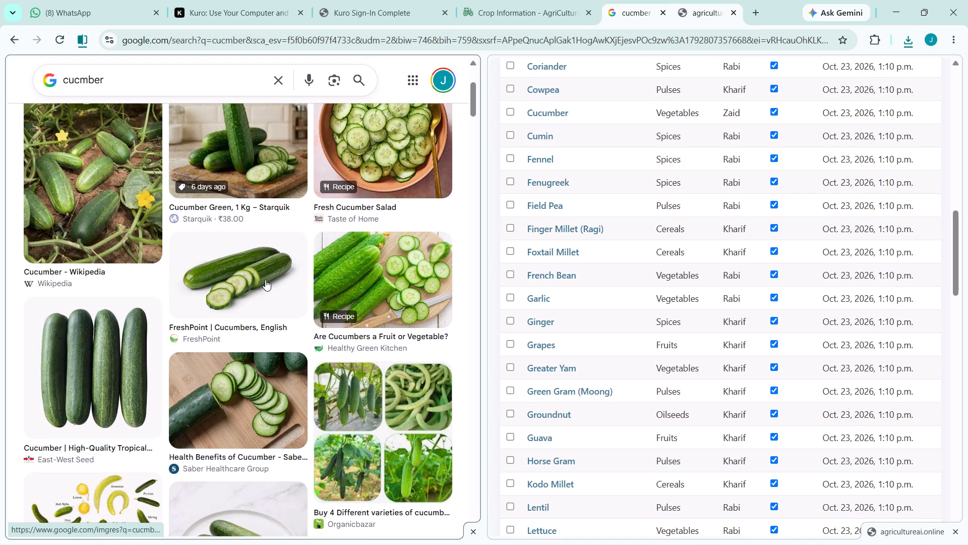
{"action": "left_click", "coordinate": [257, 278]}
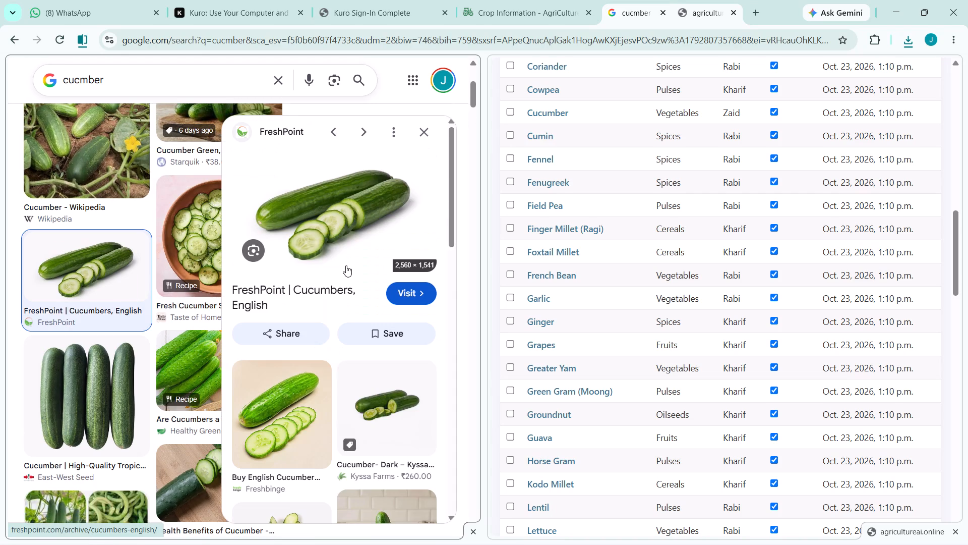
{"action": "right_click", "coordinate": [344, 225]}
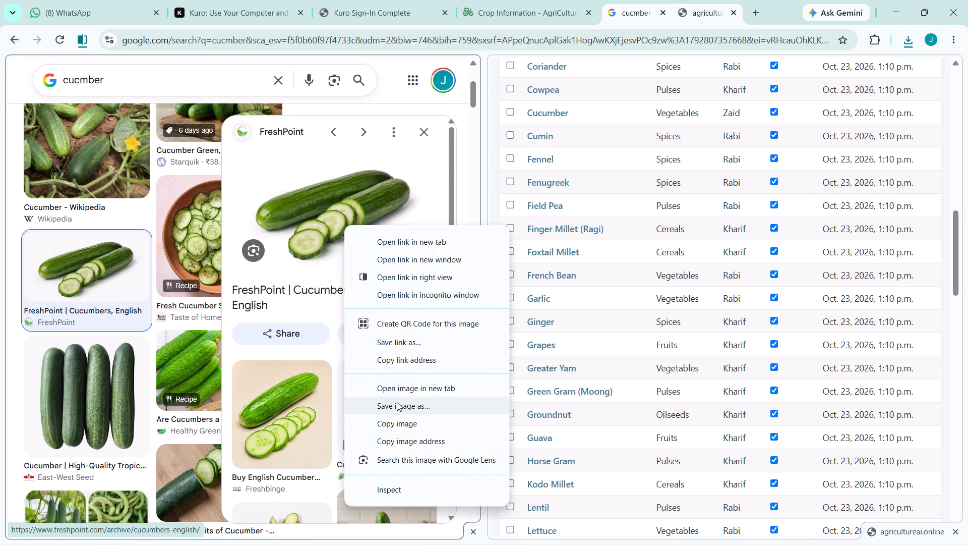
{"action": "left_click", "coordinate": [397, 402]}
{"action": "type", "text": "cucmber"}
{"action": "key", "text": "Return"}
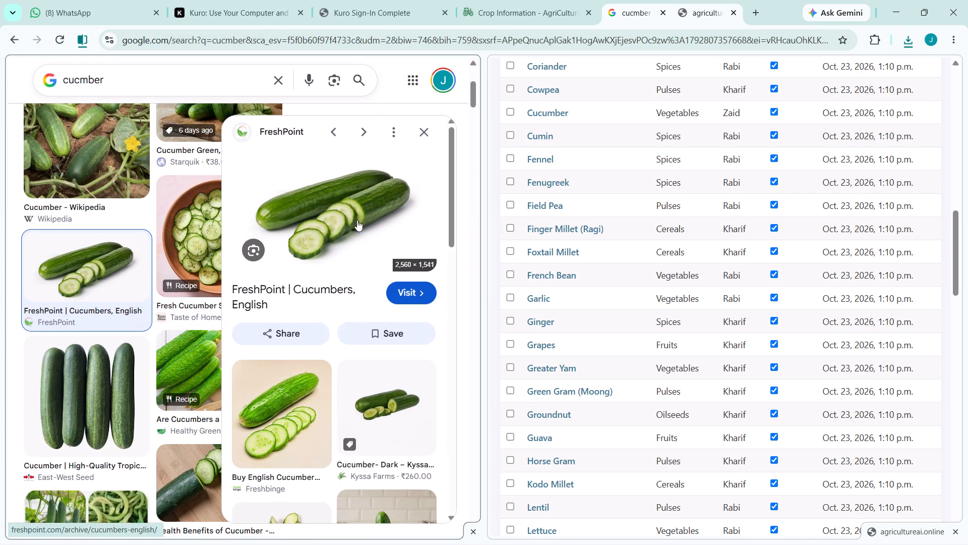
Search Google Images for cumin.
{"action": "left_click", "coordinate": [278, 78]}
{"action": "type", "text": "cumin"}
{"action": "key", "text": "Return"}
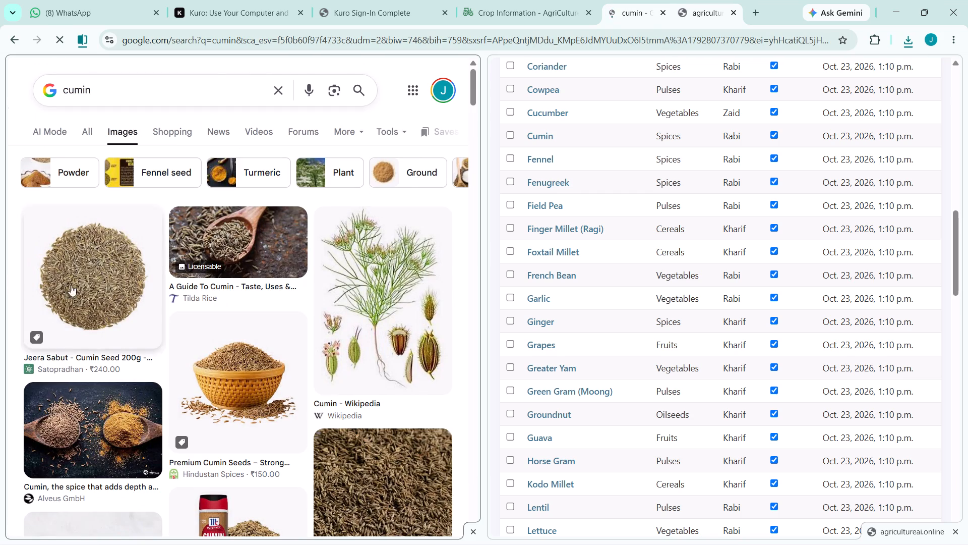
Save Satopradhan's Jeera Sabut cumin seed picture to Downloads as cumin.
{"action": "left_click", "coordinate": [99, 241]}
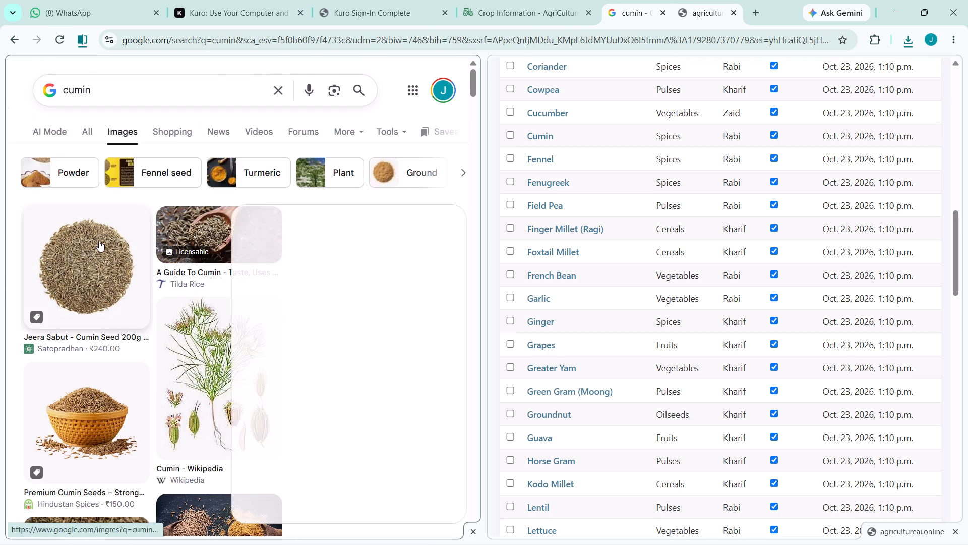
{"action": "left_click", "coordinate": [321, 305]}
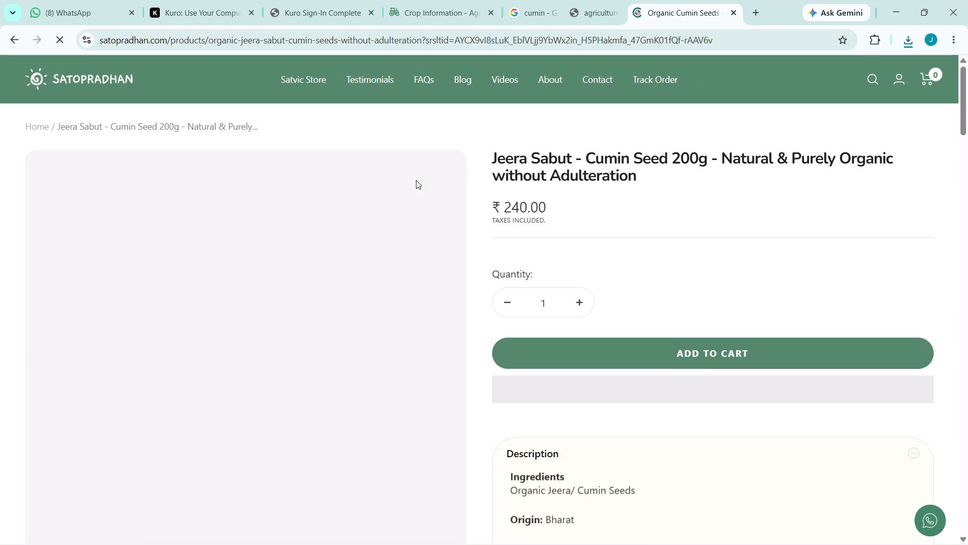
{"action": "left_click", "coordinate": [734, 11]}
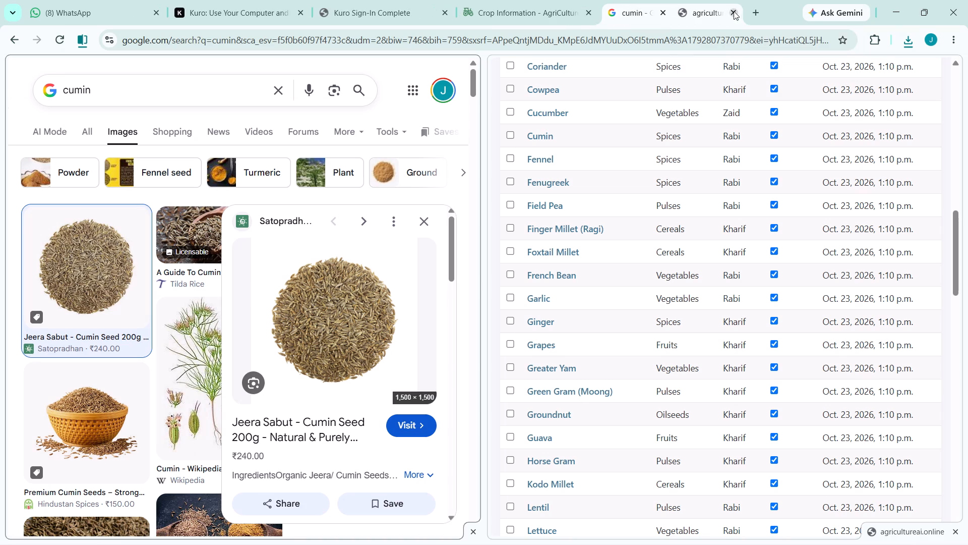
{"action": "scroll", "coordinate": [348, 373], "scroll_direction": "down", "scroll_amount": 6}
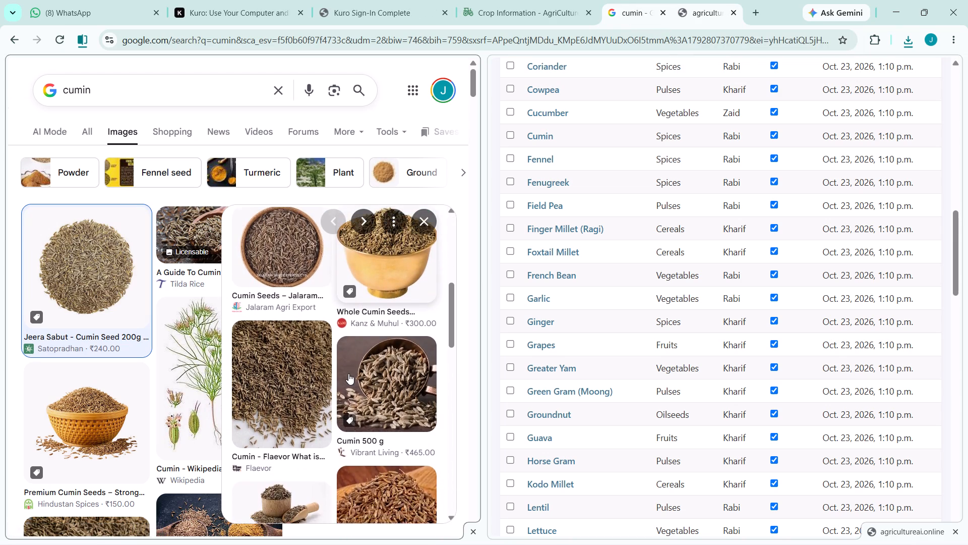
{"action": "scroll", "coordinate": [348, 373], "scroll_direction": "down", "scroll_amount": 2}
{"action": "scroll", "coordinate": [348, 373], "scroll_direction": "up", "scroll_amount": 3}
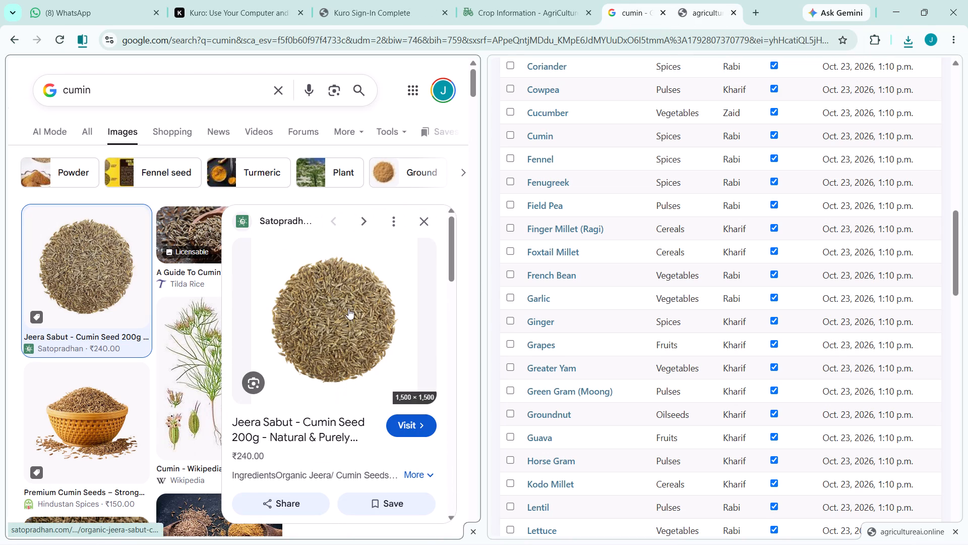
{"action": "right_click", "coordinate": [348, 308]}
{"action": "left_click", "coordinate": [410, 204]}
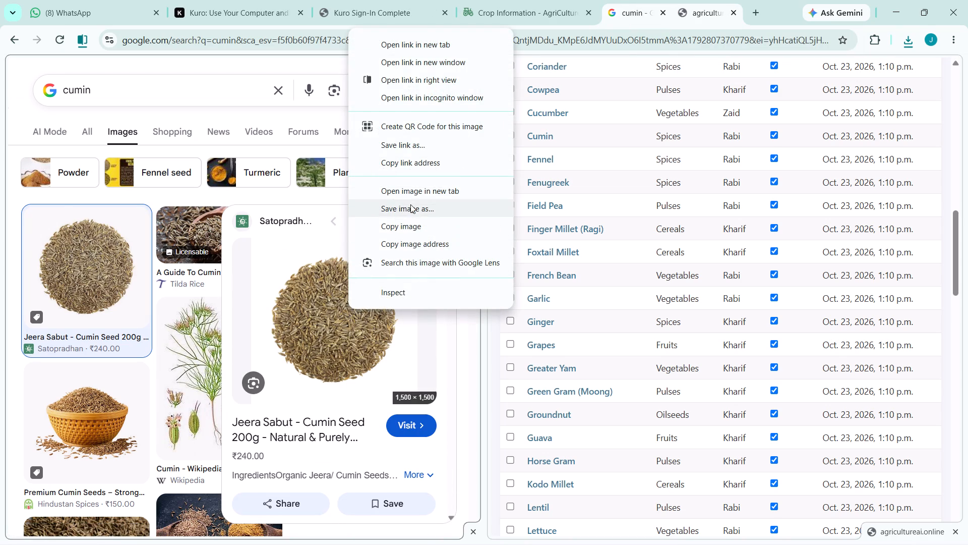
{"action": "type", "text": "cumin"}
{"action": "key", "text": "Return"}
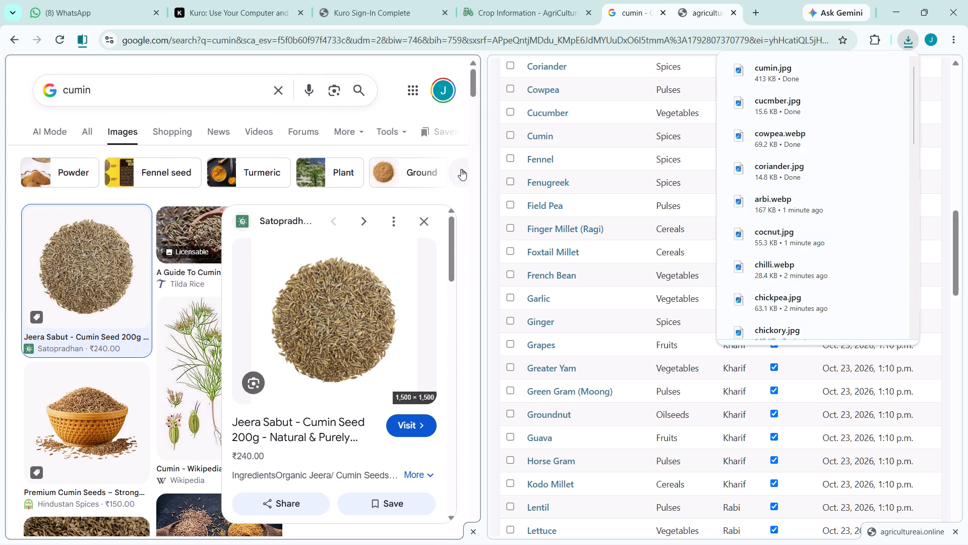
Search Google Images for fennel.
{"action": "left_click", "coordinate": [279, 87]}
{"action": "key", "text": "d"}
{"action": "key", "text": "BackSpace"}
{"action": "type", "text": "fennel"}
{"action": "key", "text": "Return"}
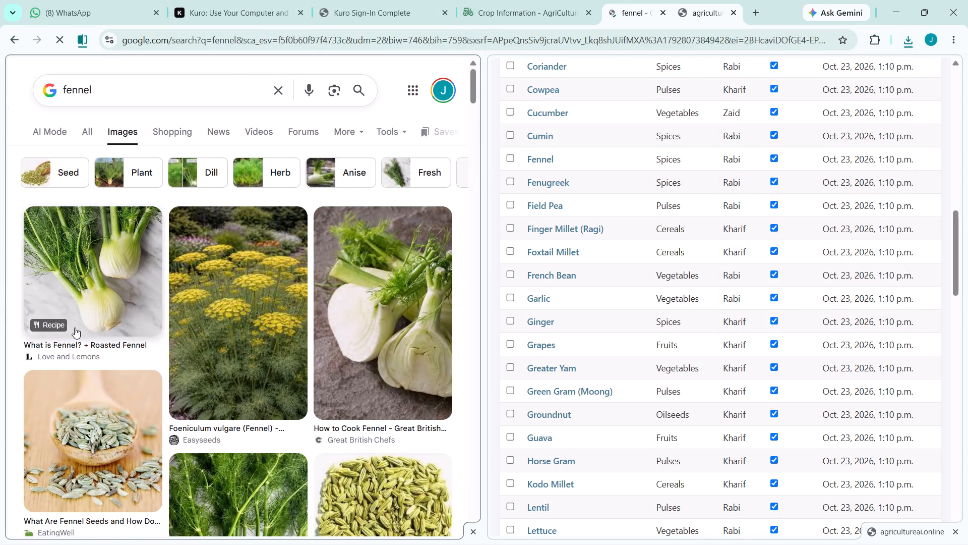
Save TheWholesalerCo's Fennel - Saunf seed picture to Downloads as fennel.
{"action": "scroll", "coordinate": [170, 350], "scroll_direction": "down", "scroll_amount": 1}
{"action": "left_click", "coordinate": [366, 445]}
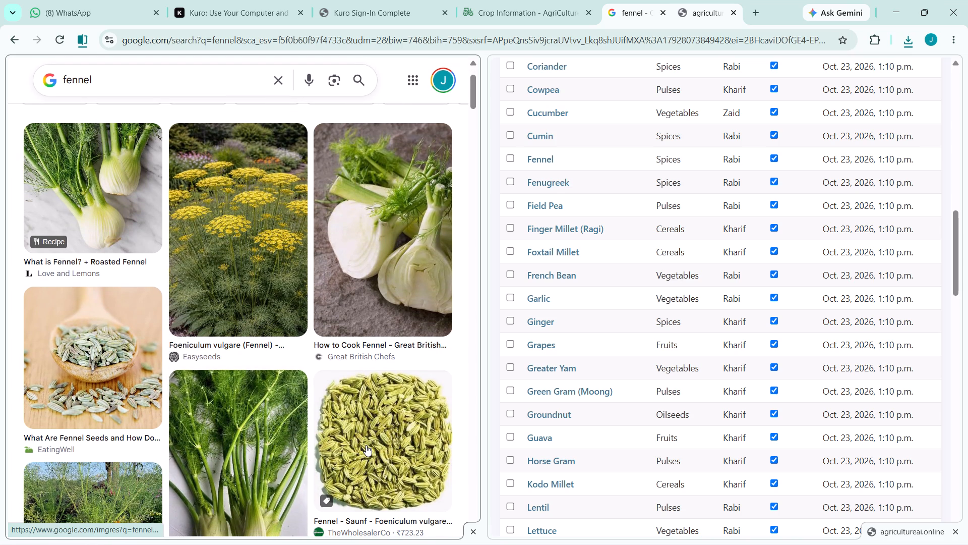
{"action": "right_click", "coordinate": [345, 271]}
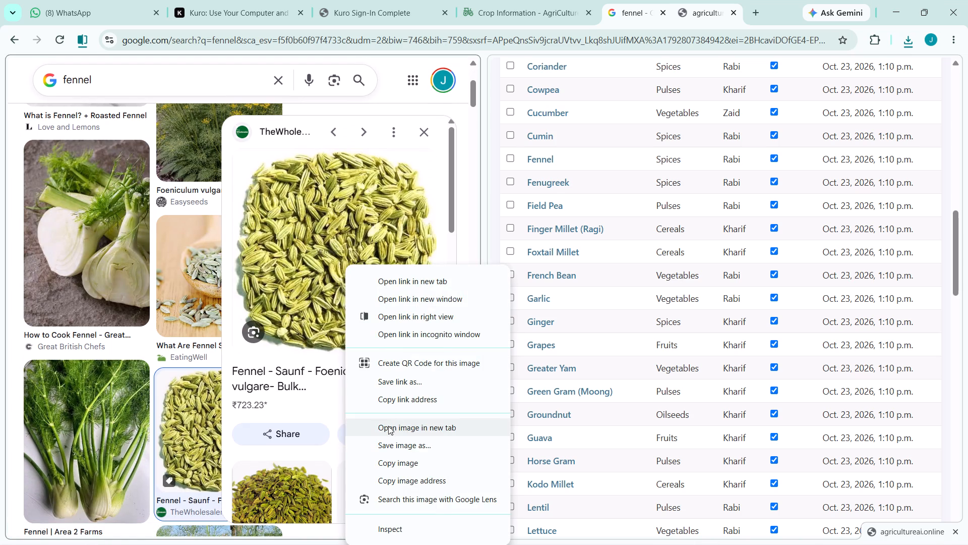
{"action": "left_click", "coordinate": [386, 441]}
{"action": "type", "text": "fennel"}
{"action": "key", "text": "Return"}
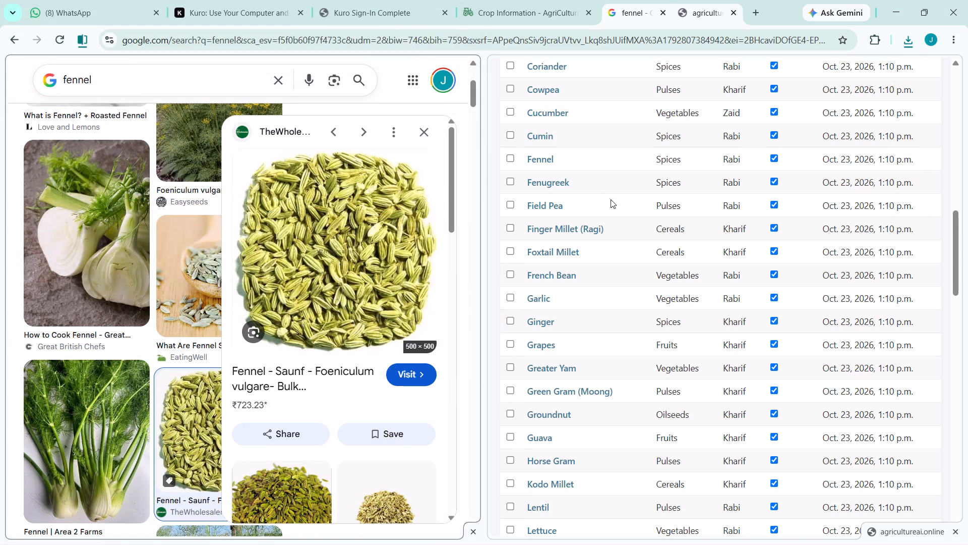
Search Google Images for Fenugreek, using the crop name copied from the crop list.
{"action": "left_click_drag", "start_coordinate": [577, 182], "coordinate": [518, 186]}
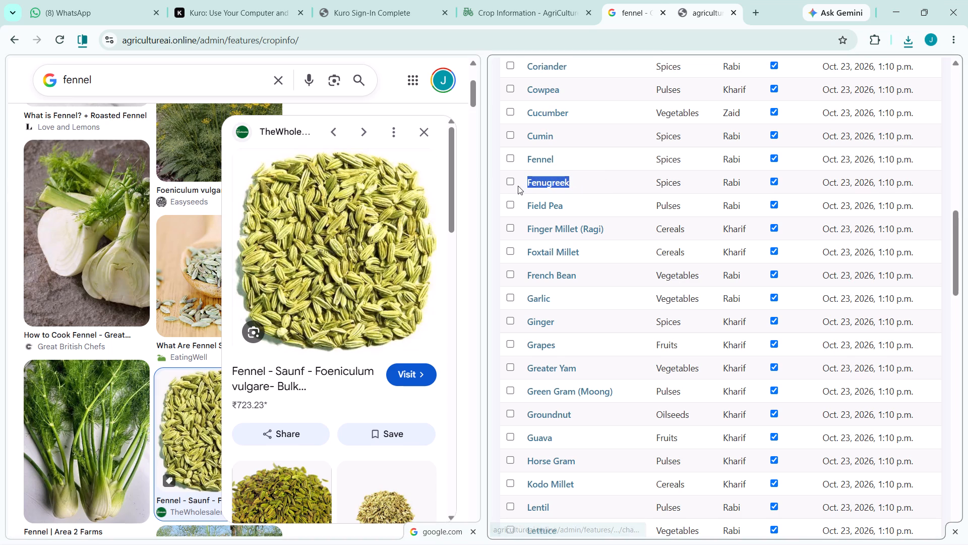
{"action": "key", "text": "ctrl+c"}
{"action": "left_click", "coordinate": [167, 71]}
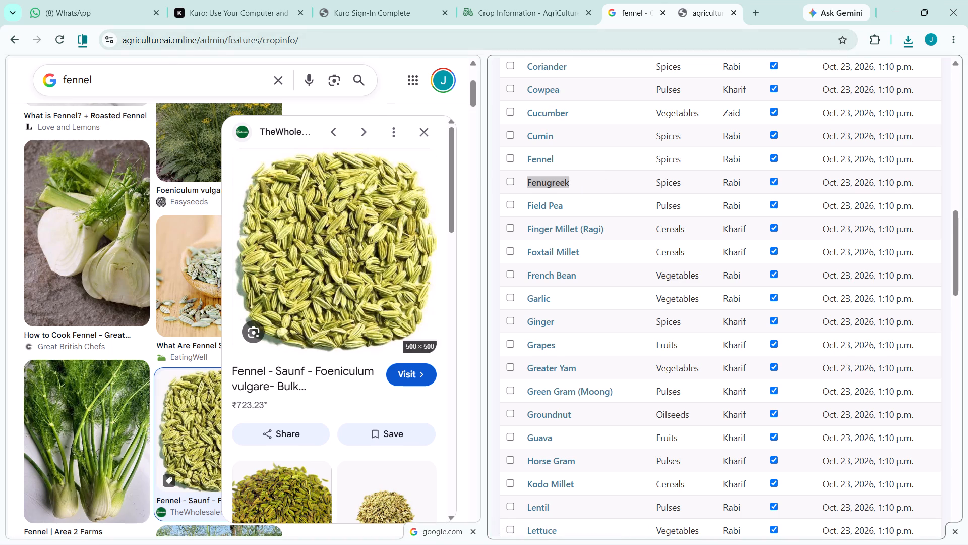
{"action": "key", "text": "ctrl+a"}
{"action": "key", "text": "ctrl+v"}
{"action": "key", "text": "Return"}
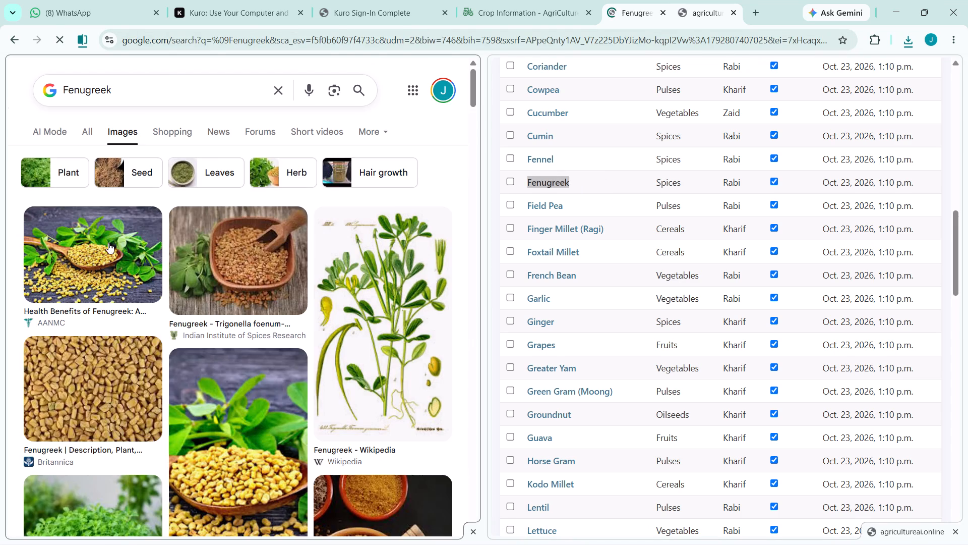
Save Britannica's fenugreek seed picture to Downloads as Fenugreek, with no leading space in the file name.
{"action": "scroll", "coordinate": [127, 280], "scroll_direction": "down", "scroll_amount": 1}
{"action": "left_click", "coordinate": [98, 322]}
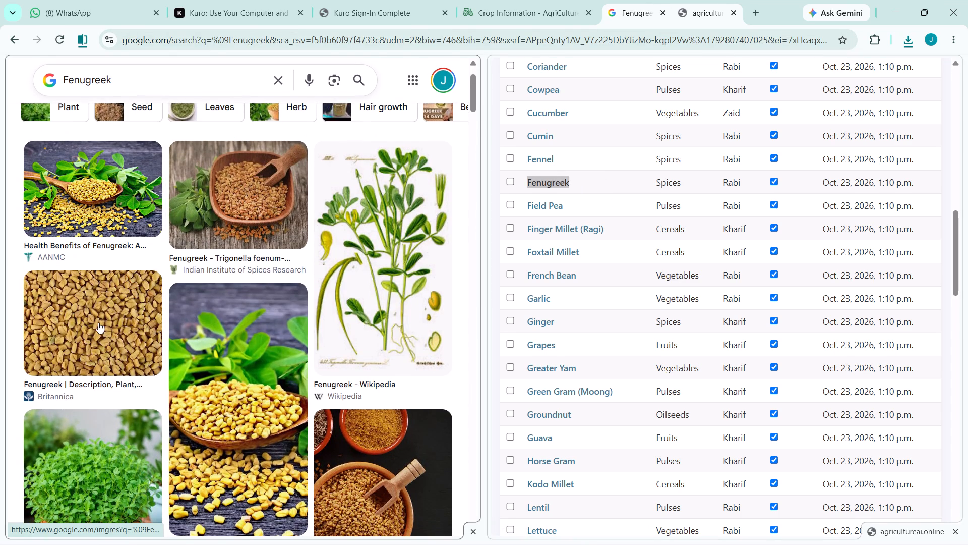
{"action": "right_click", "coordinate": [294, 292]}
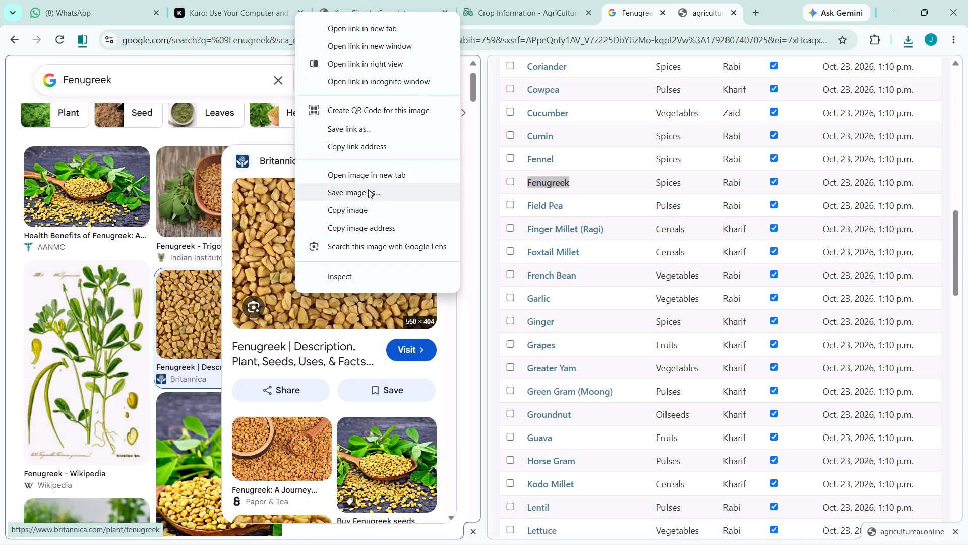
{"action": "left_click", "coordinate": [369, 189]}
{"action": "key", "text": "ctrl+v"}
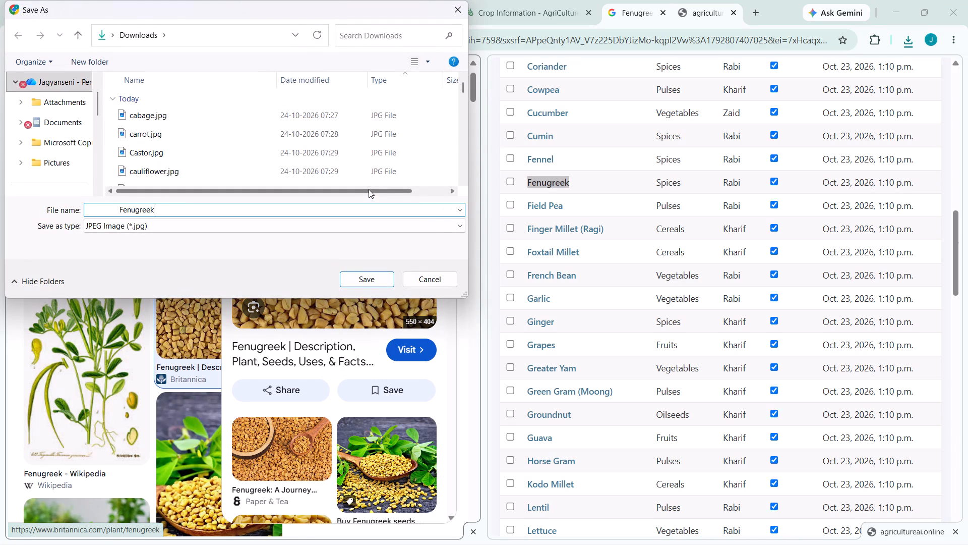
{"action": "key", "text": "Left"}
{"action": "key", "text": "Left"}
{"action": "key", "text": "Left"}
{"action": "key", "text": "Left"}
{"action": "key", "text": "Left"}
{"action": "key", "text": "Left"}
{"action": "key", "text": "Left"}
{"action": "key", "text": "Left"}
{"action": "key", "text": "Left"}
{"action": "key", "text": "BackSpace"}
{"action": "key", "text": "Return"}
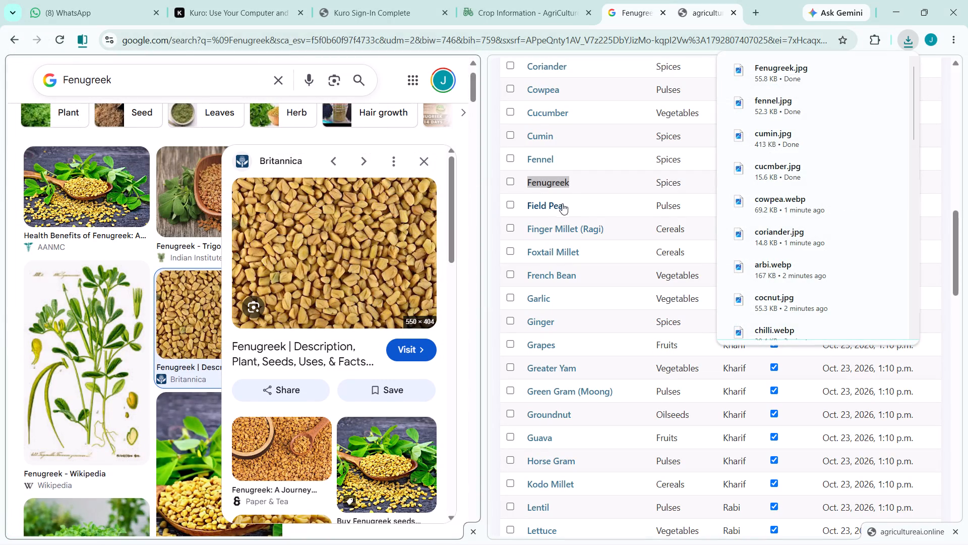
Search Google Images for Field Pea, using the crop name copied from the crop list.
{"action": "left_click_drag", "start_coordinate": [566, 204], "coordinate": [528, 211]}
{"action": "key", "text": "ctrl+c"}
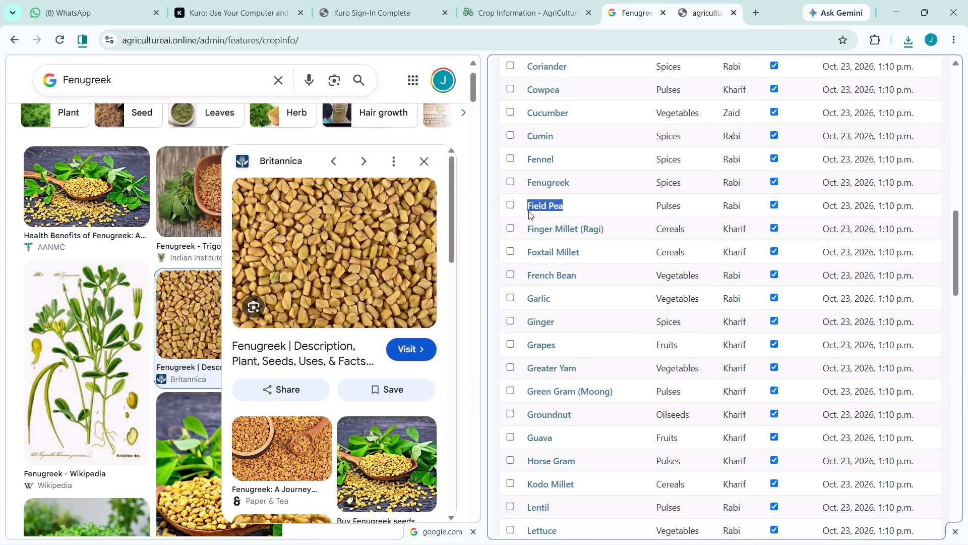
{"action": "left_click", "coordinate": [240, 84]}
{"action": "key", "text": "ctrl+a"}
{"action": "key", "text": "ctrl+v"}
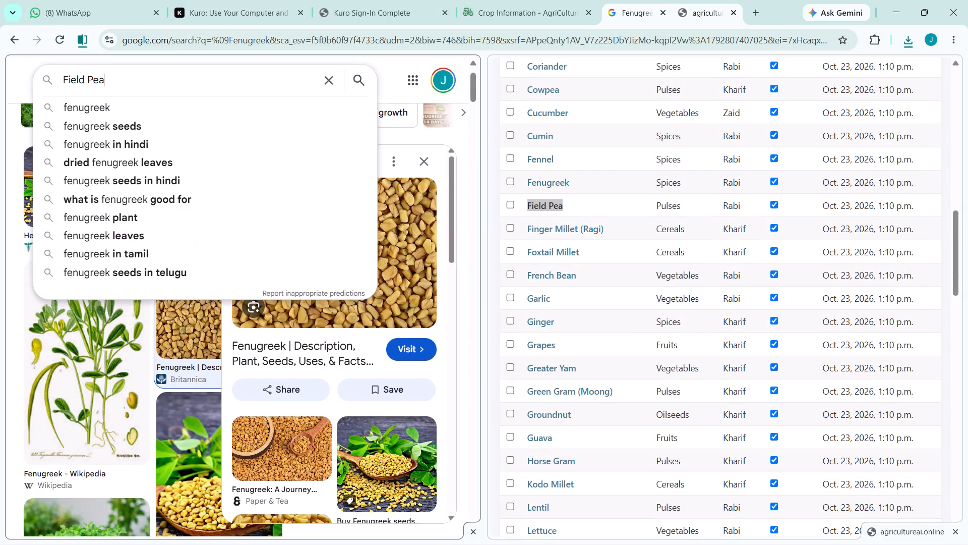
{"action": "key", "text": "Return"}
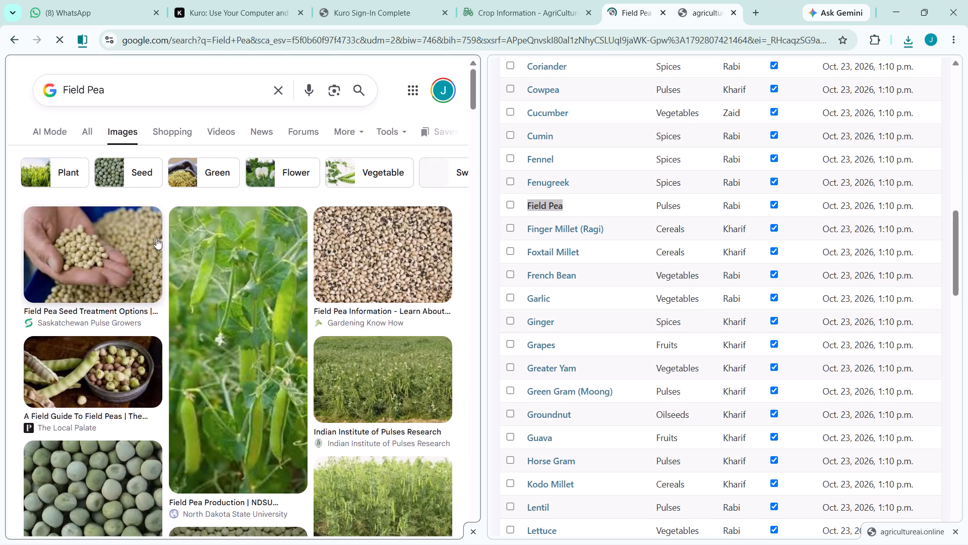
Save Gardenia.net's Pisum sativum (Pea) picture to Downloads as Field Pea.
{"action": "scroll", "coordinate": [214, 322], "scroll_direction": "down", "scroll_amount": 2}
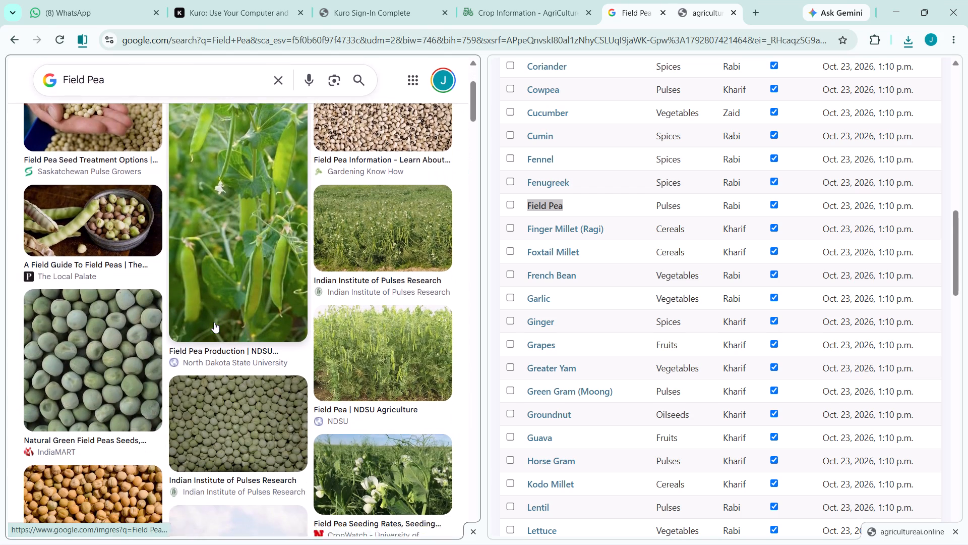
{"action": "scroll", "coordinate": [214, 322], "scroll_direction": "down", "scroll_amount": 4}
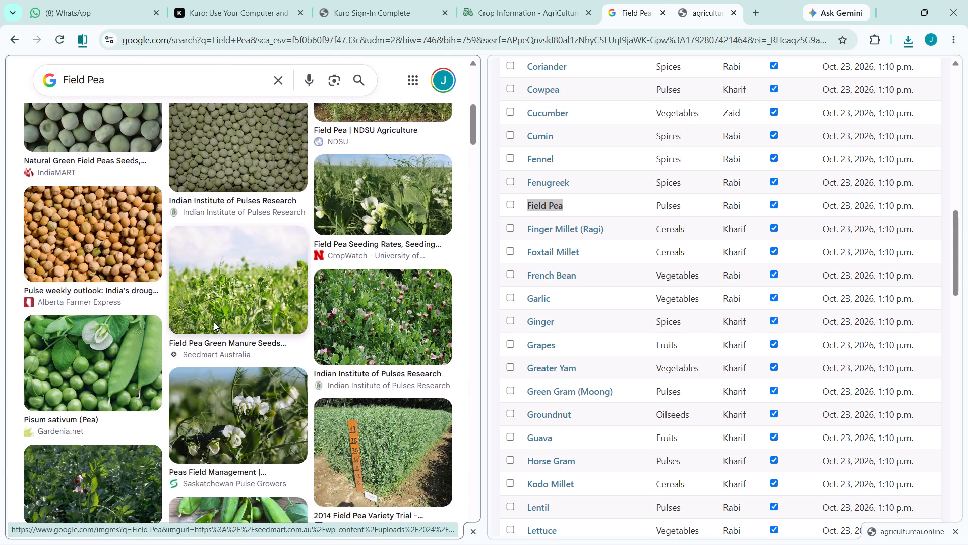
{"action": "scroll", "coordinate": [214, 322], "scroll_direction": "down", "scroll_amount": 1}
{"action": "left_click", "coordinate": [108, 338]}
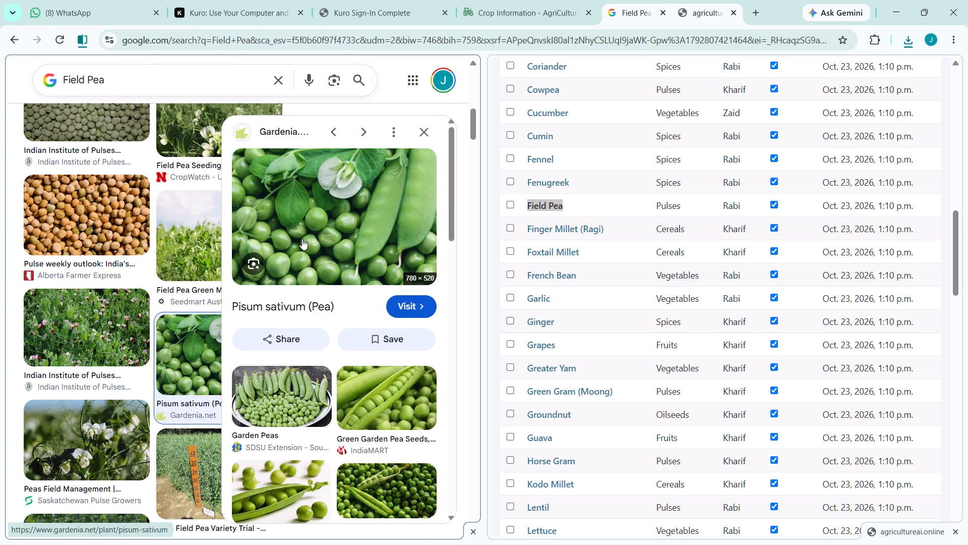
{"action": "right_click", "coordinate": [302, 239]}
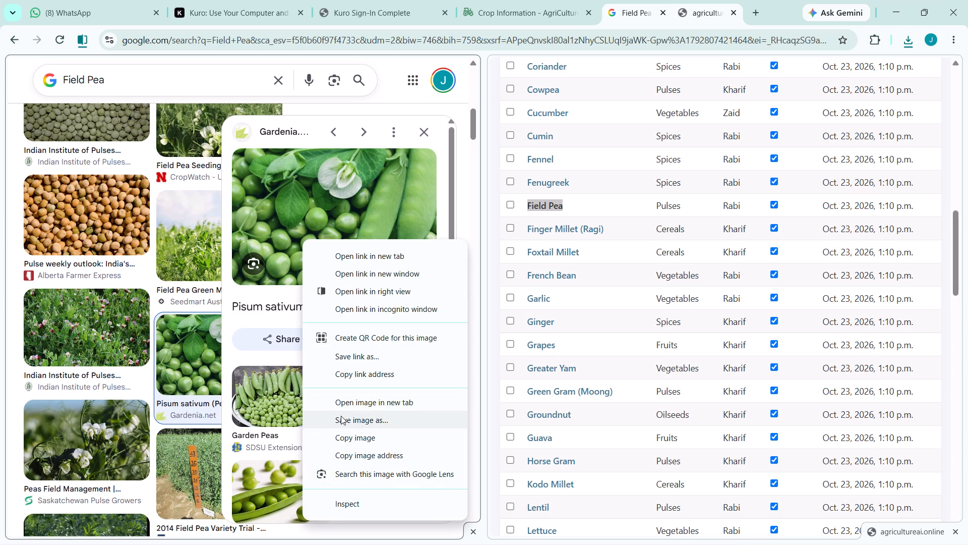
{"action": "left_click", "coordinate": [341, 416]}
{"action": "key", "text": "ctrl+v"}
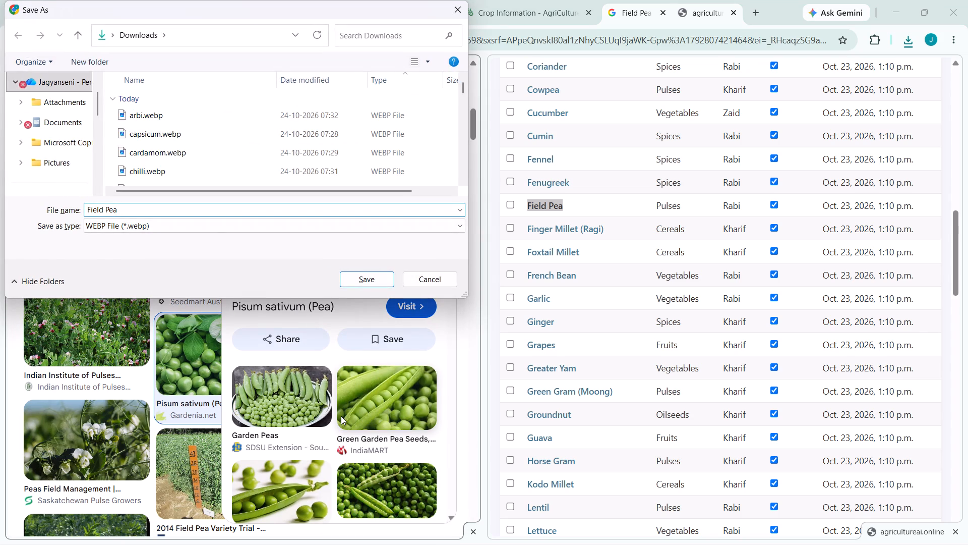
{"action": "key", "text": "Return"}
Search Google Images for Finger Millet (Ragi), using the crop name copied from the crop list.
{"action": "left_click_drag", "start_coordinate": [607, 231], "coordinate": [526, 236]}
{"action": "key", "text": "ctrl+c"}
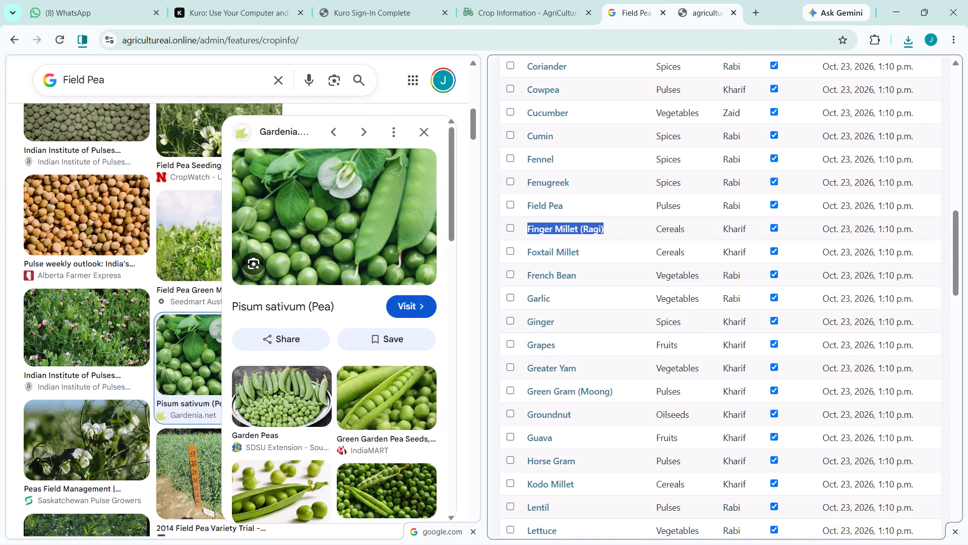
{"action": "left_click", "coordinate": [221, 84]}
{"action": "key", "text": "ctrl+a"}
{"action": "key", "text": "ctrl+v"}
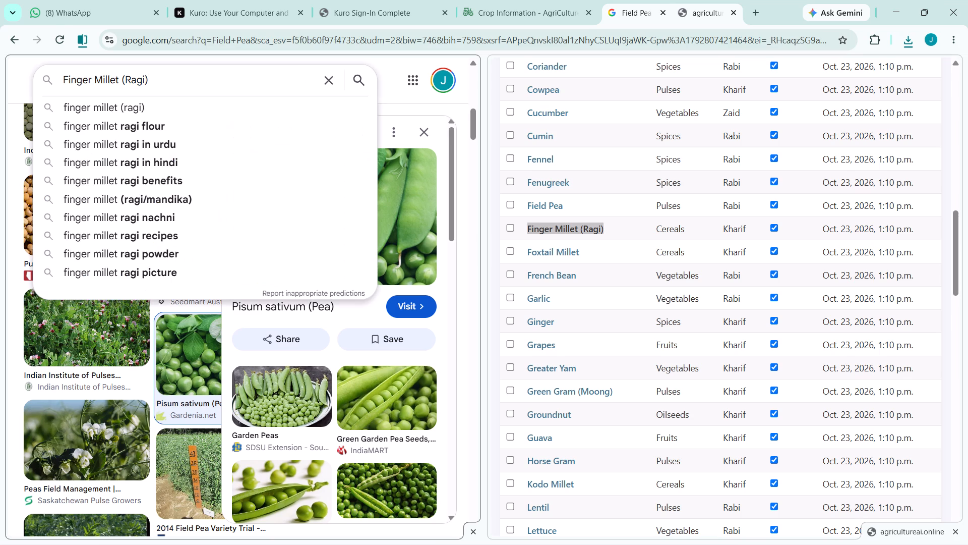
{"action": "key", "text": "Return"}
Save Healthy Organic's Organic Ragi (Finger Millet) bowl picture to Downloads as Finger Millet (Ragi).
{"action": "left_click", "coordinate": [116, 287]}
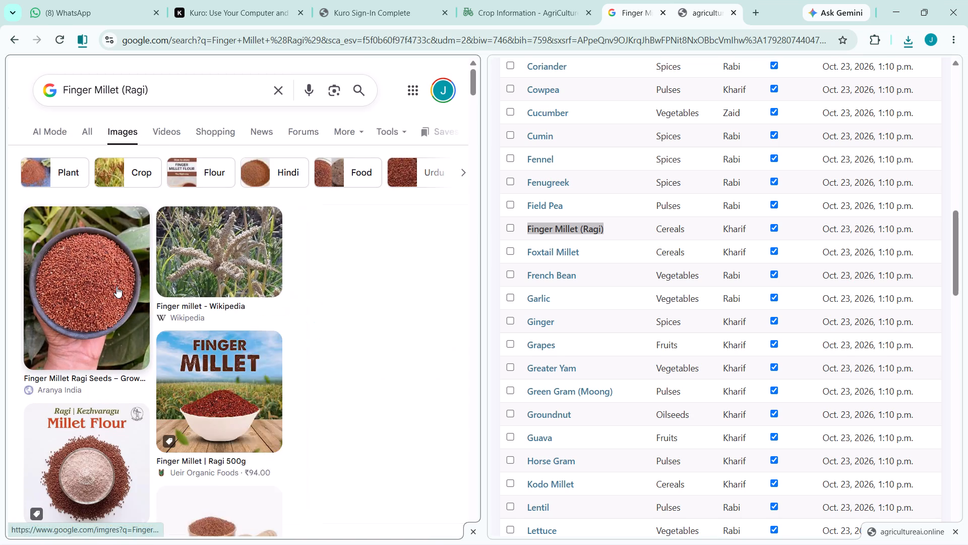
{"action": "right_click", "coordinate": [313, 288]}
{"action": "scroll", "coordinate": [115, 406], "scroll_direction": "down", "scroll_amount": 1}
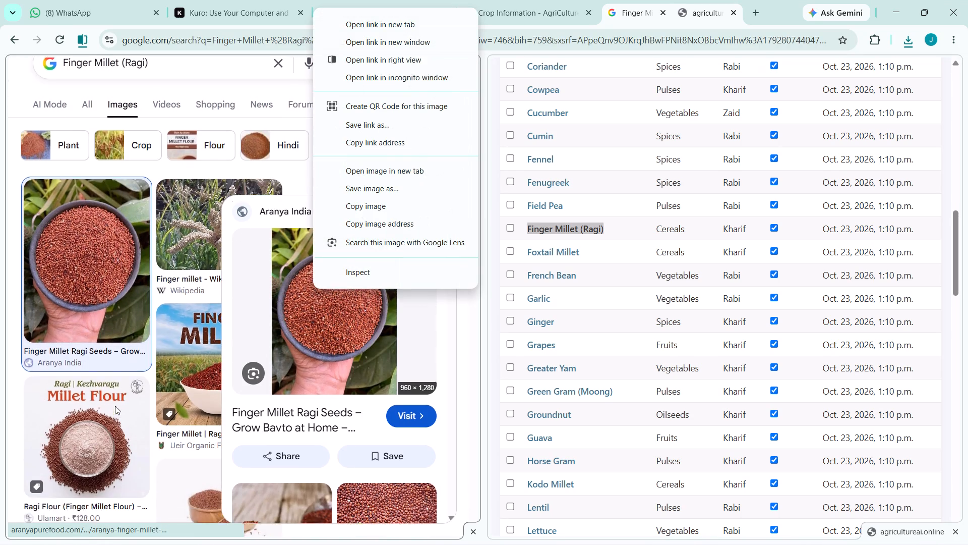
{"action": "scroll", "coordinate": [115, 406], "scroll_direction": "down", "scroll_amount": 5}
{"action": "left_click", "coordinate": [109, 370]}
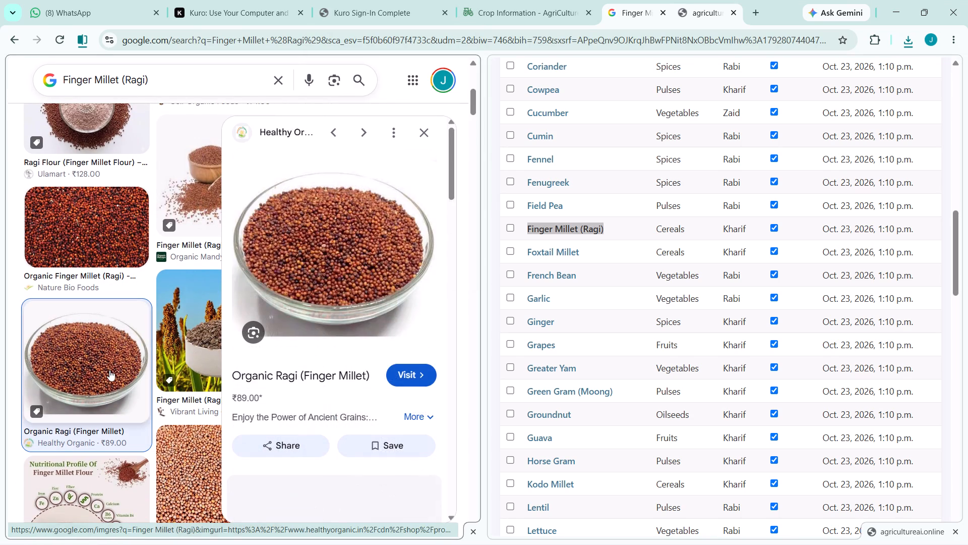
{"action": "right_click", "coordinate": [343, 261]}
{"action": "left_click", "coordinate": [397, 440]}
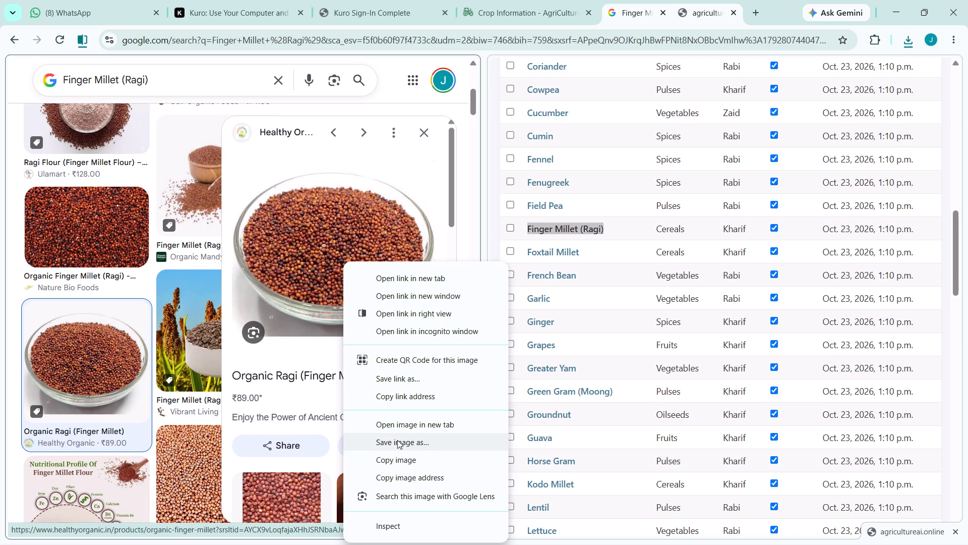
{"action": "key", "text": "ctrl+v"}
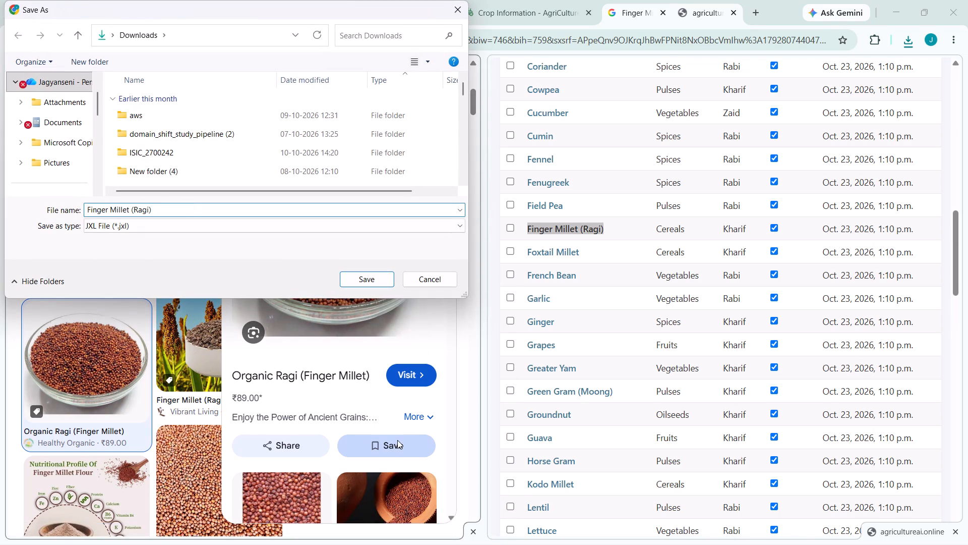
{"action": "key", "text": "Return"}
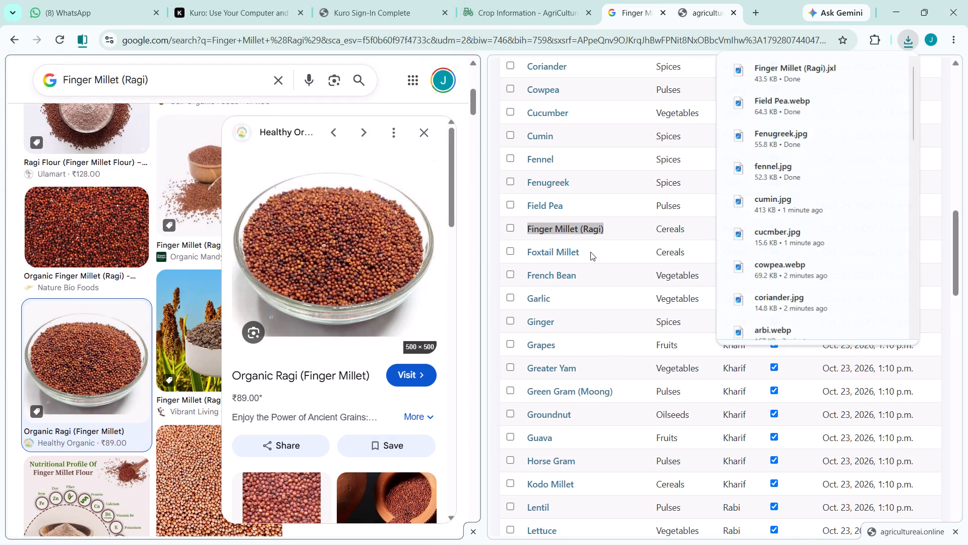
Search Google Images for Foxtail Millet, using the crop name copied from the crop list.
{"action": "left_click_drag", "start_coordinate": [590, 252], "coordinate": [525, 261]}
{"action": "key", "text": "ctrl+c"}
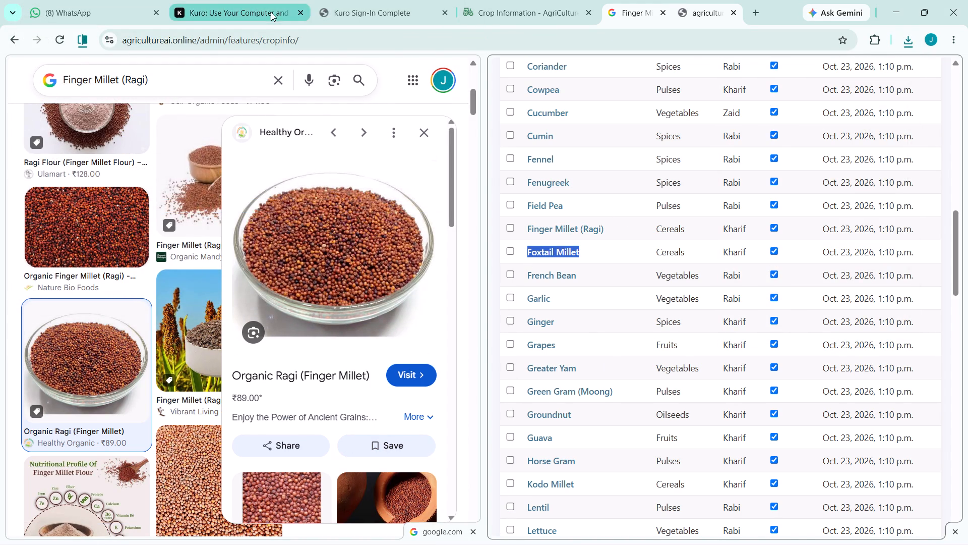
{"action": "left_click", "coordinate": [189, 80]}
{"action": "key", "text": "ctrl+a"}
{"action": "key", "text": "ctrl+v"}
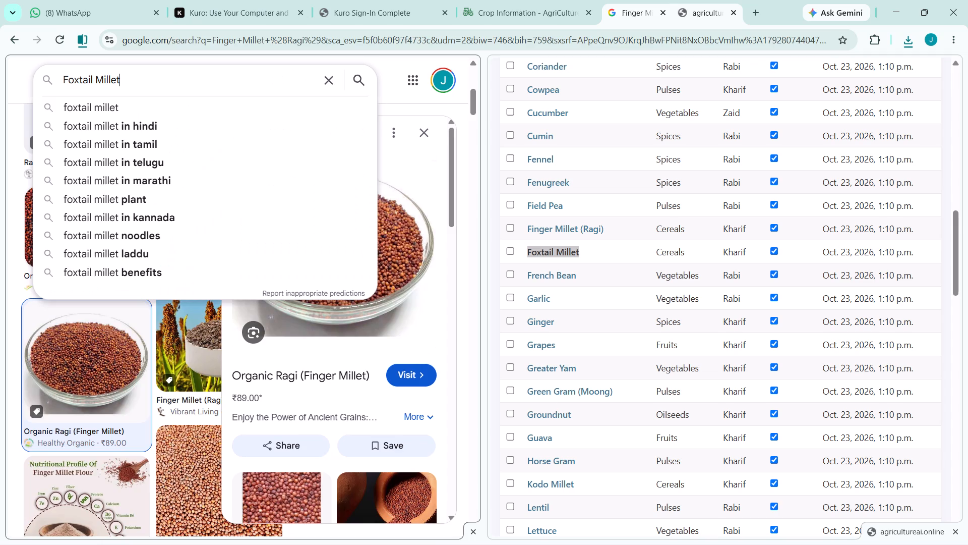
{"action": "key", "text": "Return"}
Save Wise Mama's foxtail millet bowl picture to Downloads as Foxtail Millet.
{"action": "left_click", "coordinate": [114, 263]}
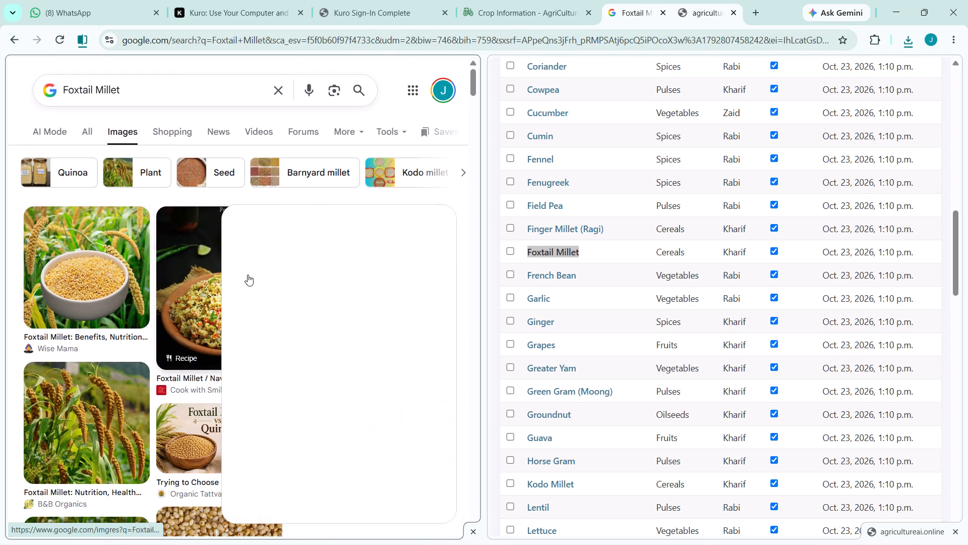
{"action": "right_click", "coordinate": [304, 294]}
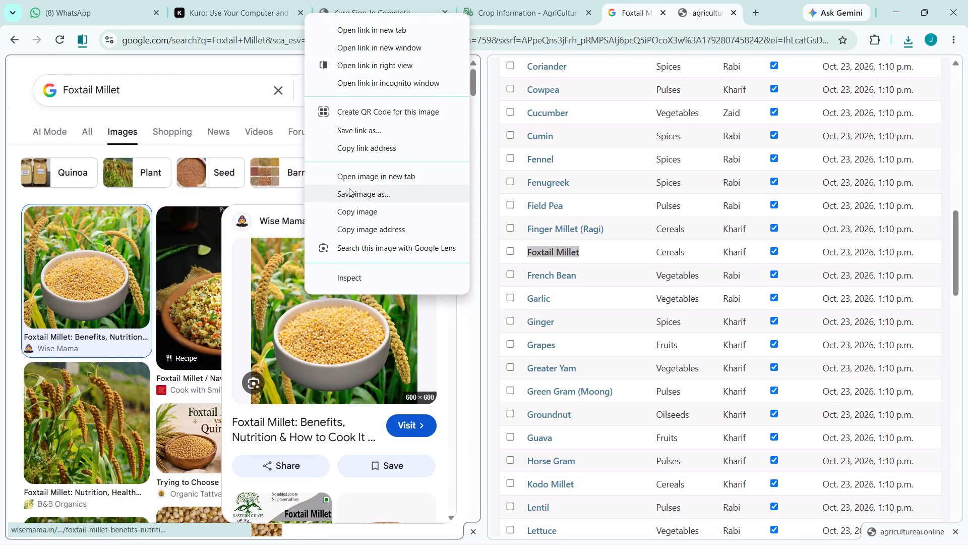
{"action": "left_click", "coordinate": [349, 188]}
{"action": "key", "text": "ctrl+v"}
{"action": "key", "text": "Return"}
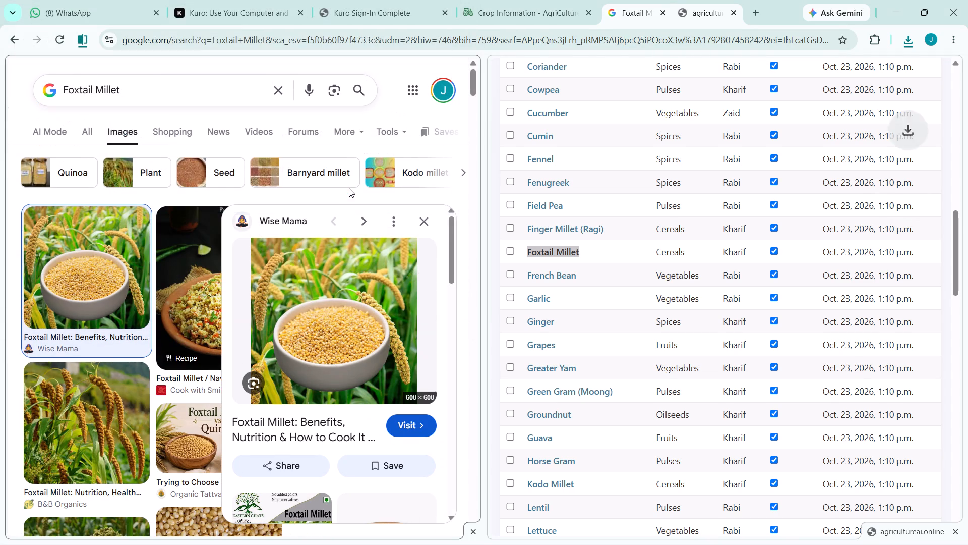
Search Google Images for French Bean, using the crop name copied from the crop list.
{"action": "left_click_drag", "start_coordinate": [580, 274], "coordinate": [546, 274]}
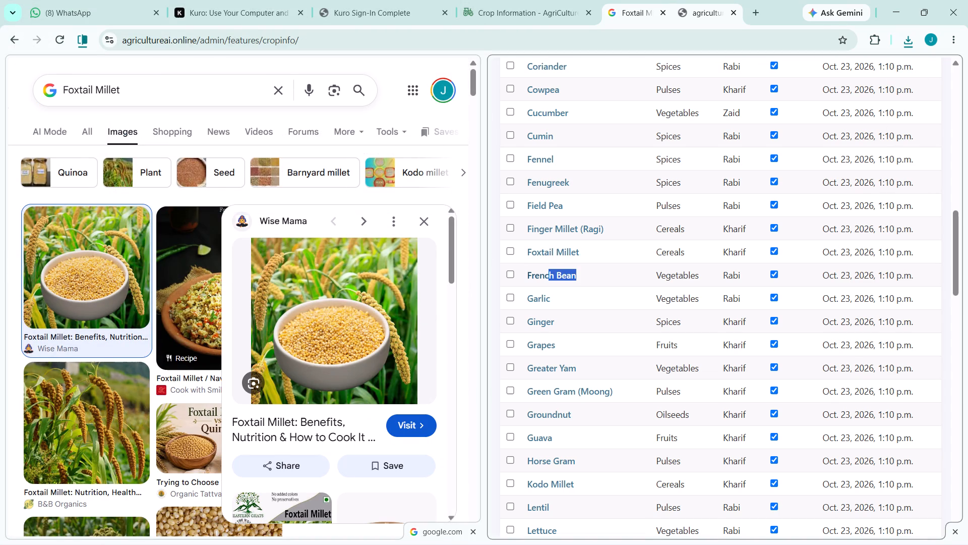
{"action": "left_click_drag", "start_coordinate": [546, 274], "coordinate": [525, 275]}
{"action": "key", "text": "ctrl+c"}
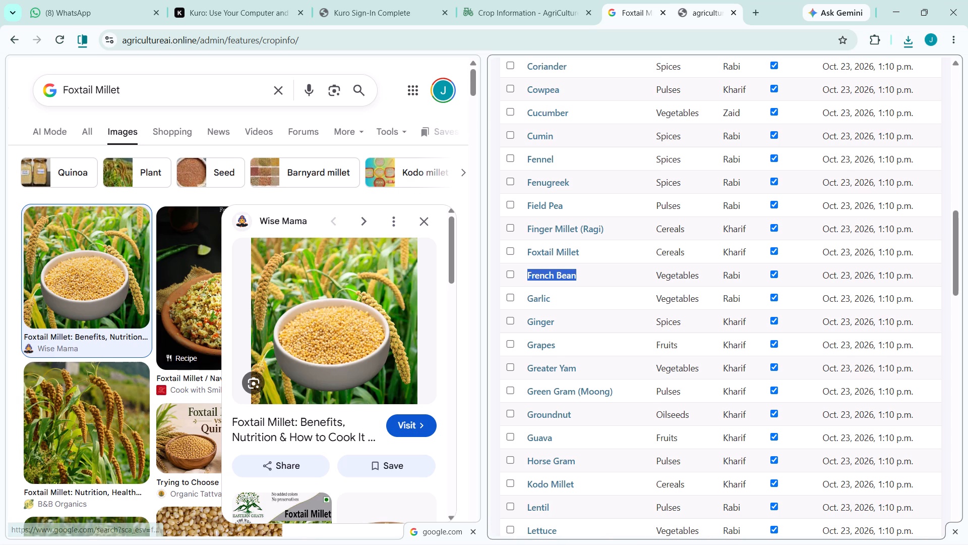
{"action": "left_click", "coordinate": [170, 96]}
{"action": "key", "text": "ctrl+a"}
{"action": "key", "text": "ctrl+v"}
{"action": "key", "text": "Return"}
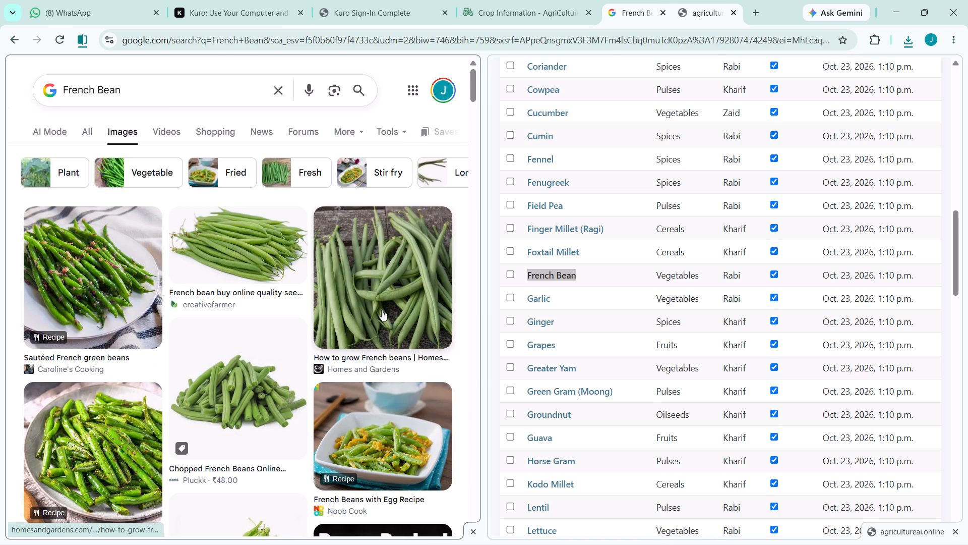
Save the Homes and Gardens French beans picture to Downloads as French Bean.
{"action": "left_click", "coordinate": [402, 278]}
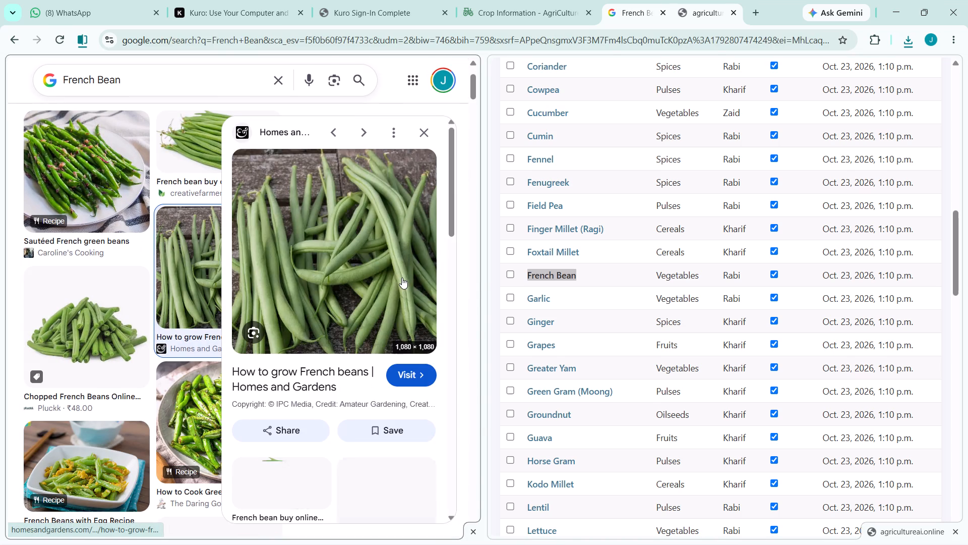
{"action": "right_click", "coordinate": [402, 278]}
{"action": "left_click", "coordinate": [442, 446]}
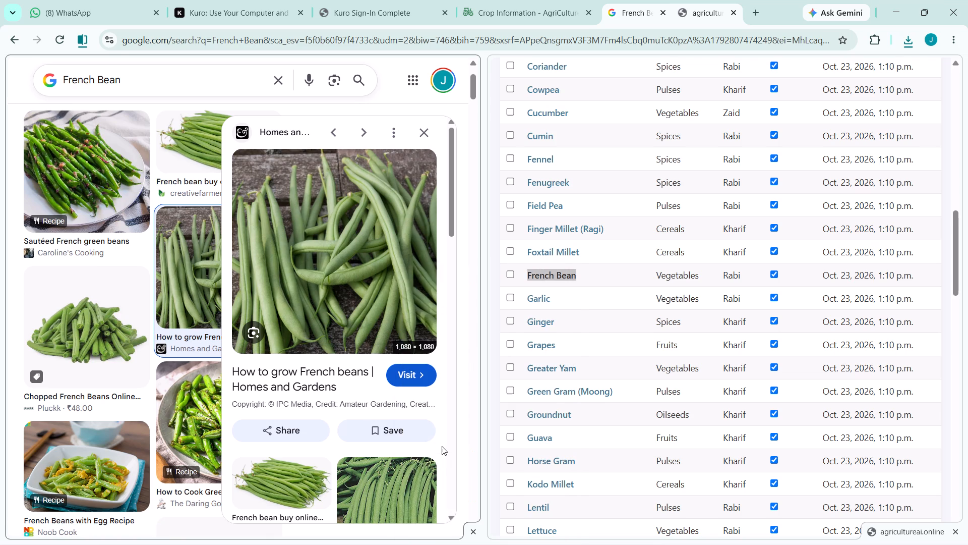
{"action": "key", "text": "ctrl+v"}
{"action": "key", "text": "Return"}
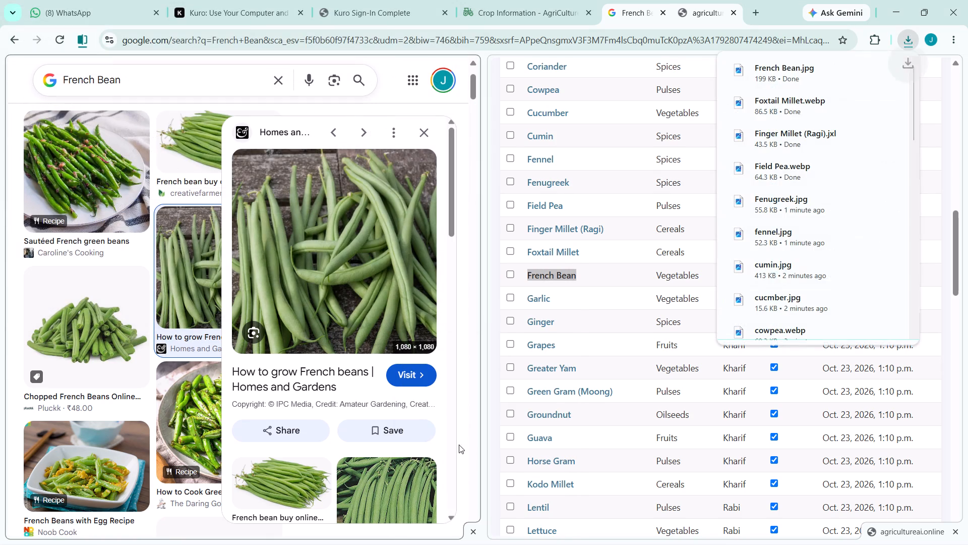
Search Google Images for Garlic, using the crop name copied from the crop list.
{"action": "scroll", "coordinate": [588, 411], "scroll_direction": "down", "scroll_amount": 4}
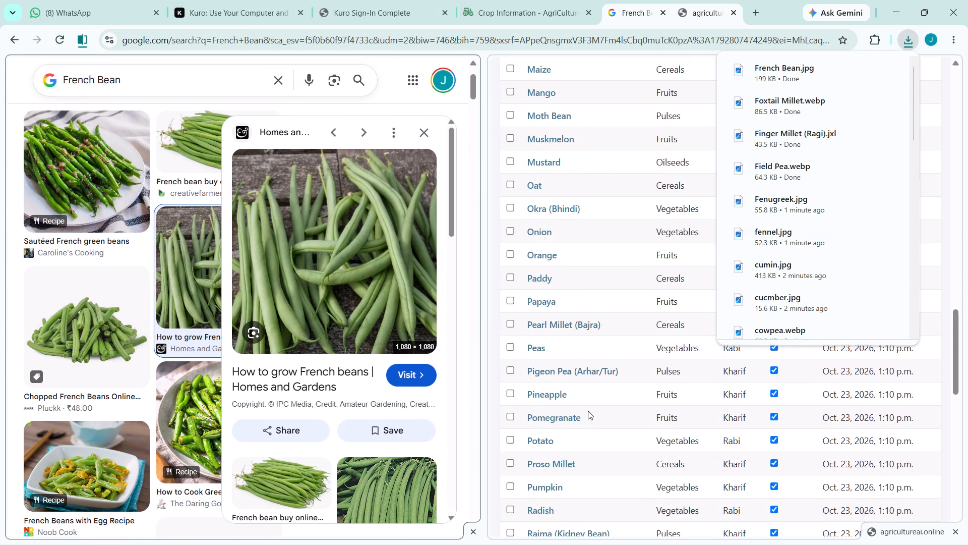
{"action": "scroll", "coordinate": [588, 411], "scroll_direction": "up", "scroll_amount": 5}
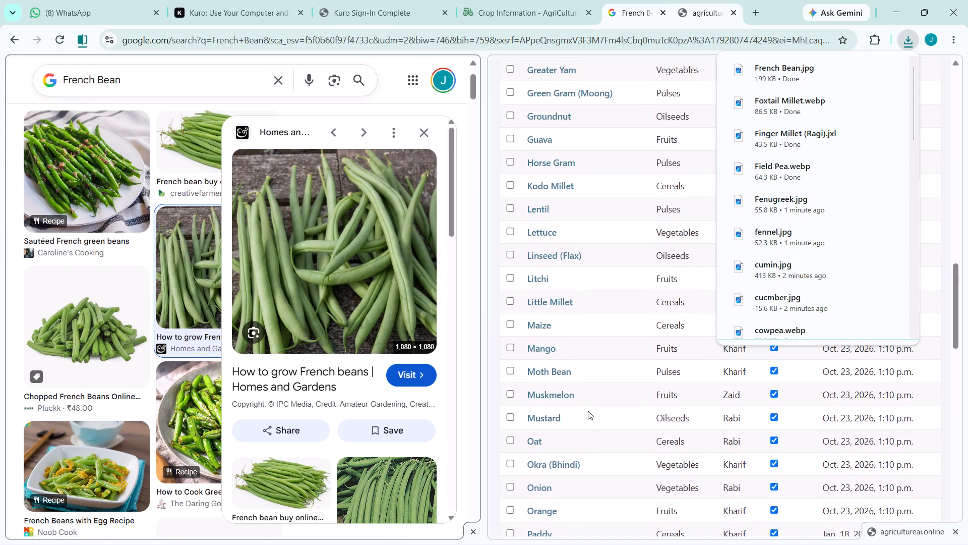
{"action": "scroll", "coordinate": [588, 411], "scroll_direction": "up", "scroll_amount": 3}
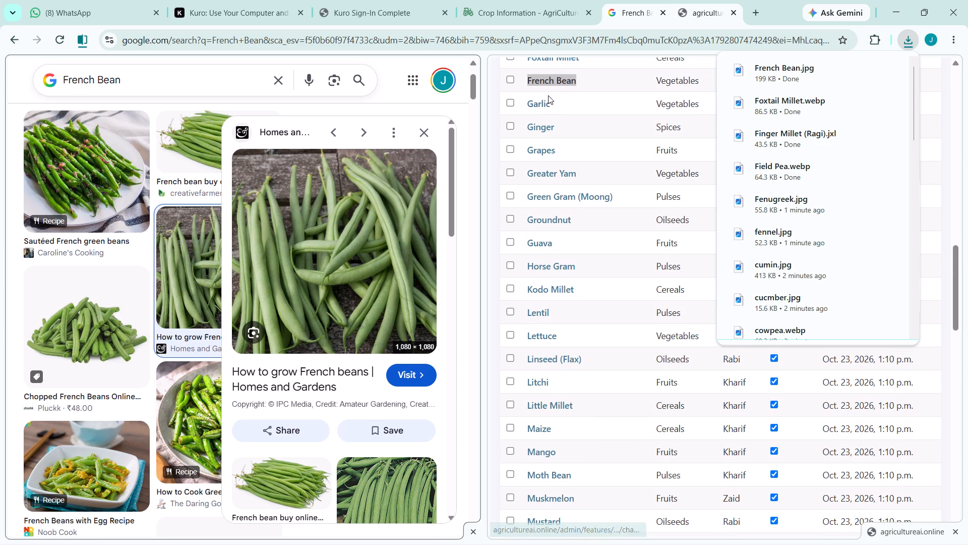
{"action": "left_click_drag", "start_coordinate": [557, 103], "coordinate": [523, 104]}
{"action": "key", "text": "ctrl+c"}
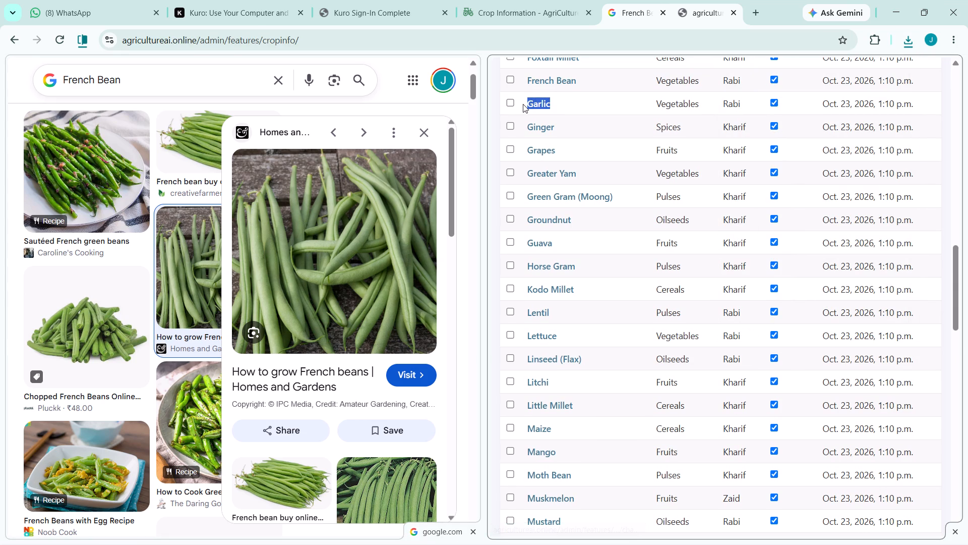
{"action": "left_click", "coordinate": [166, 73]}
{"action": "key", "text": "ctrl+a"}
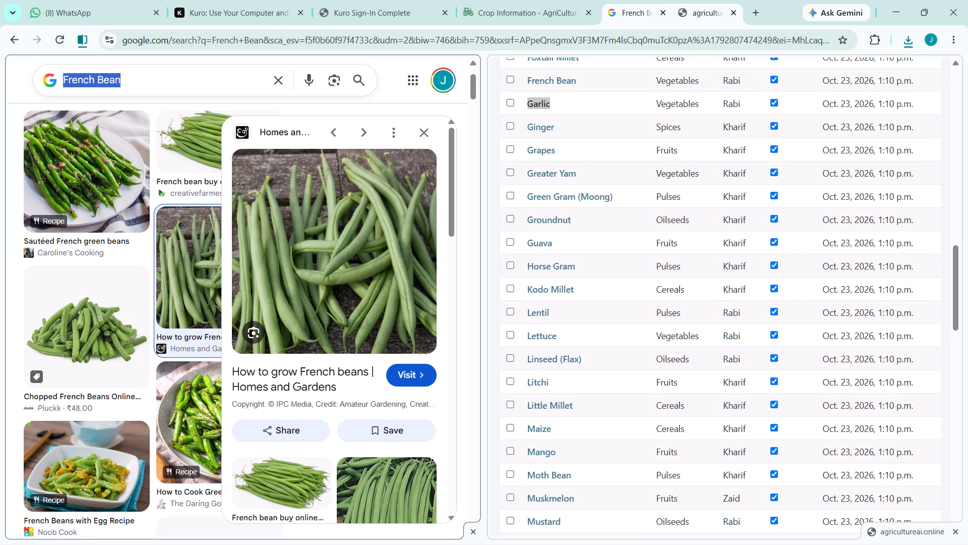
{"action": "key", "text": "ctrl+v"}
{"action": "key", "text": "Return"}
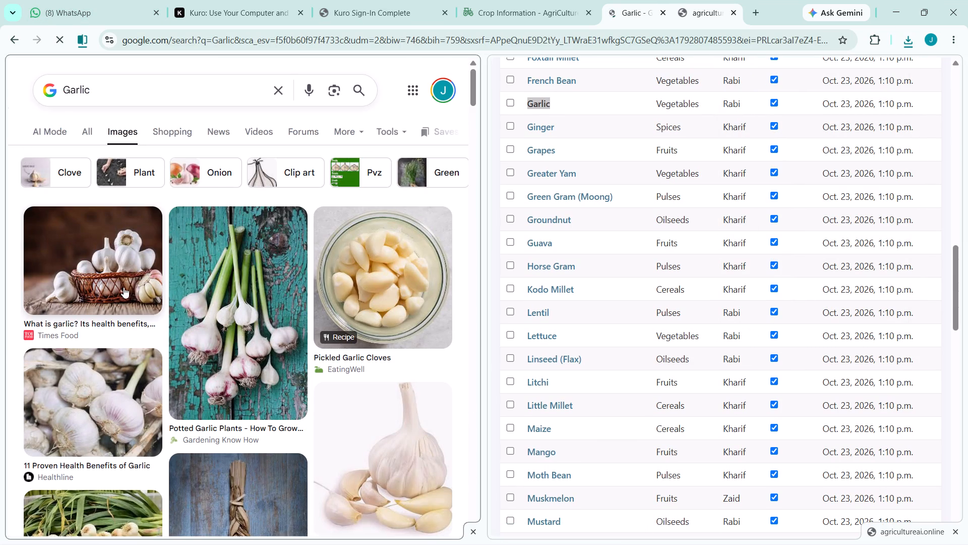
Save Healthline's garlic bulbs picture to Downloads as Garlic.
{"action": "left_click", "coordinate": [109, 409]}
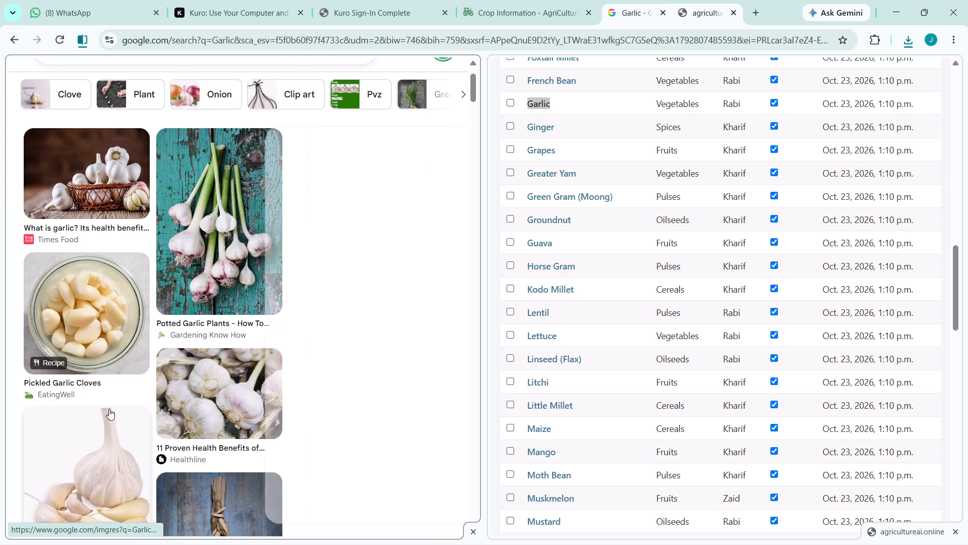
{"action": "right_click", "coordinate": [371, 268]}
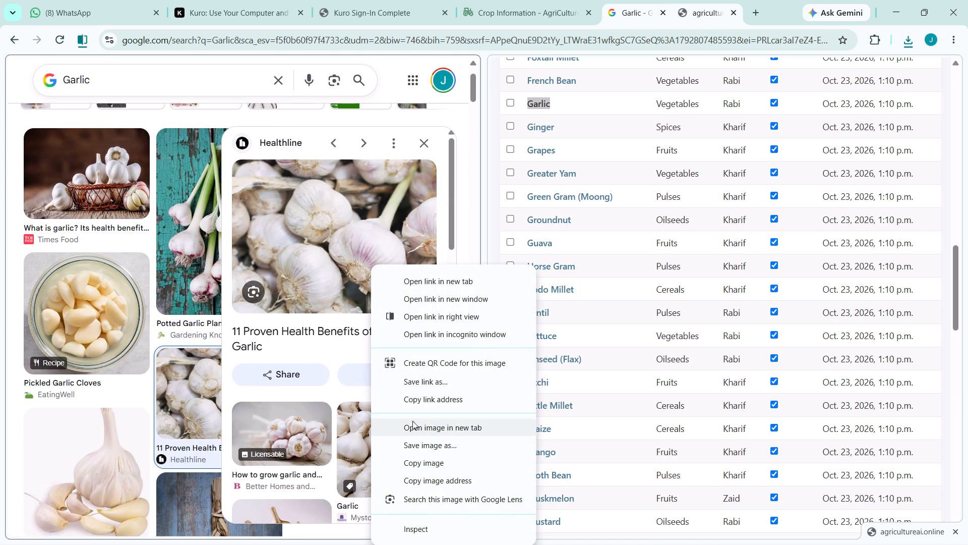
{"action": "left_click", "coordinate": [413, 444]}
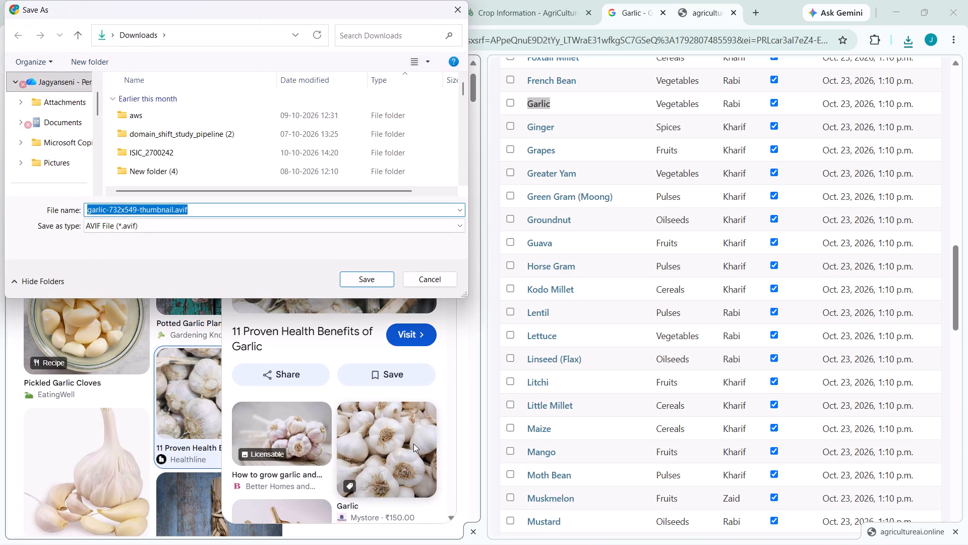
{"action": "key", "text": "ctrl+v"}
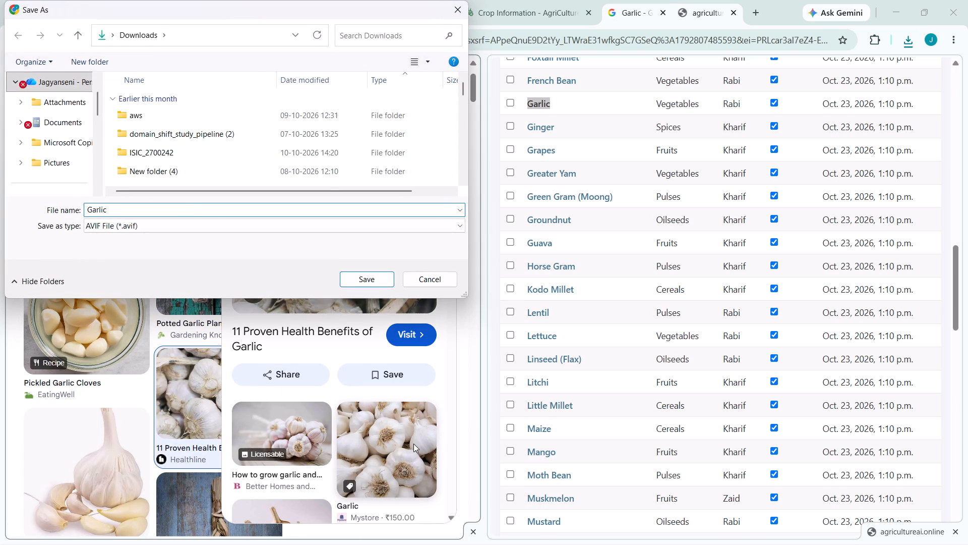
{"action": "key", "text": "Return"}
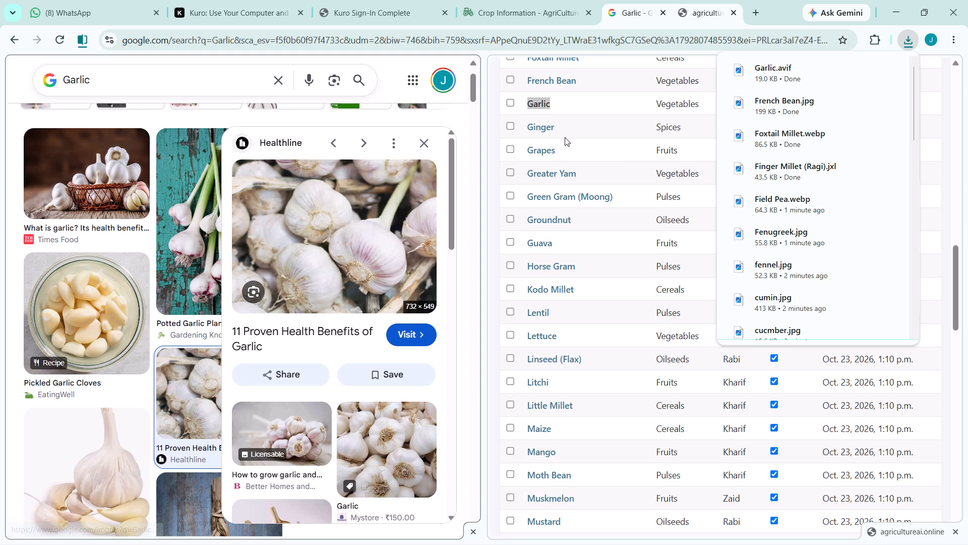
Search Google Images for Ginger, using the crop name copied from the crop list.
{"action": "left_click_drag", "start_coordinate": [559, 128], "coordinate": [523, 125]}
{"action": "key", "text": "ctrl+c"}
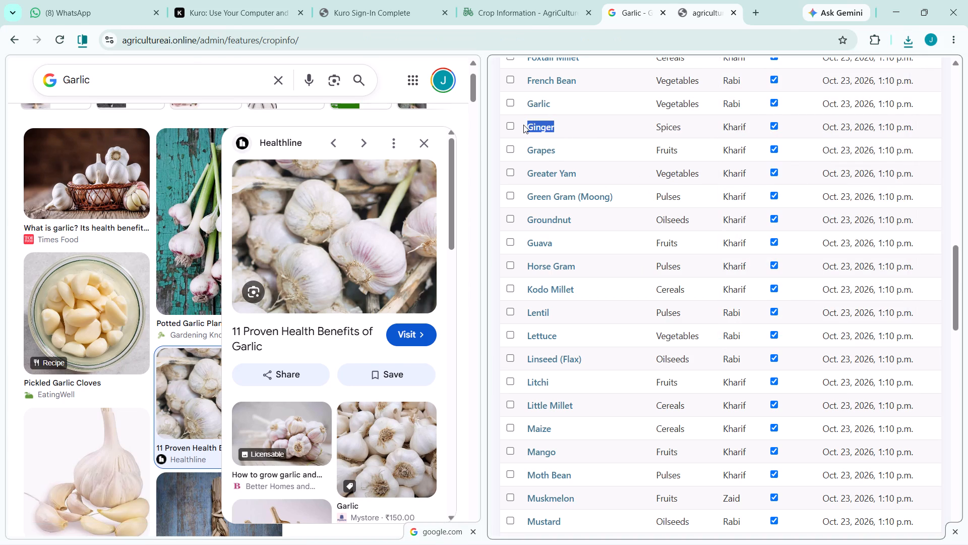
{"action": "left_click", "coordinate": [144, 82]}
{"action": "key", "text": "ctrl+a"}
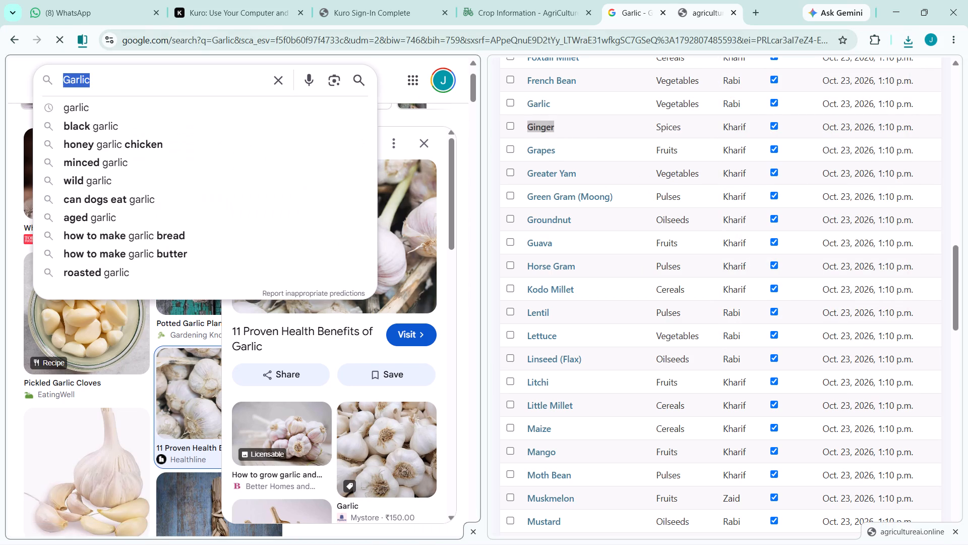
{"action": "key", "text": "ctrl+v"}
{"action": "key", "text": "Return"}
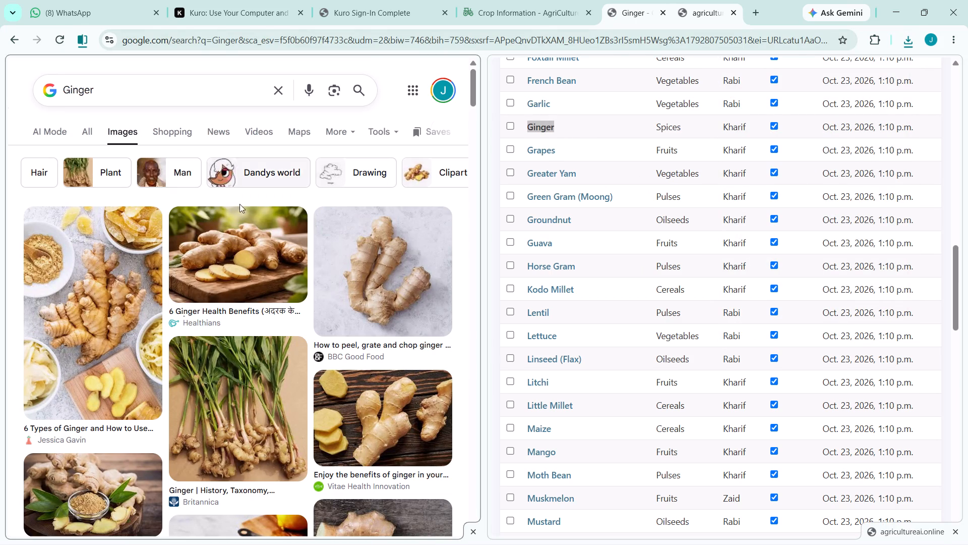
Save BBC Good Food's ginger root picture to Downloads as Ginger.
{"action": "left_click", "coordinate": [382, 254]}
{"action": "right_click", "coordinate": [382, 254]}
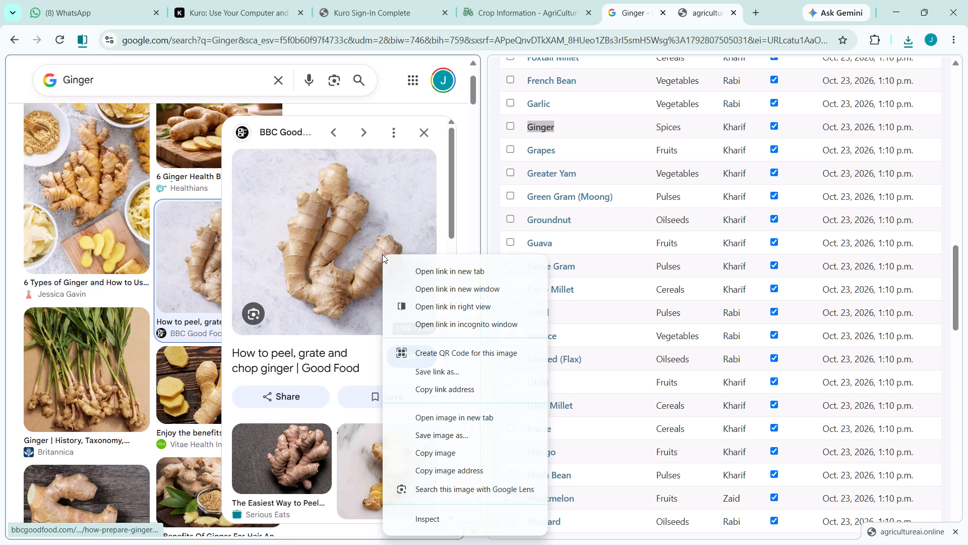
{"action": "left_click", "coordinate": [429, 440]}
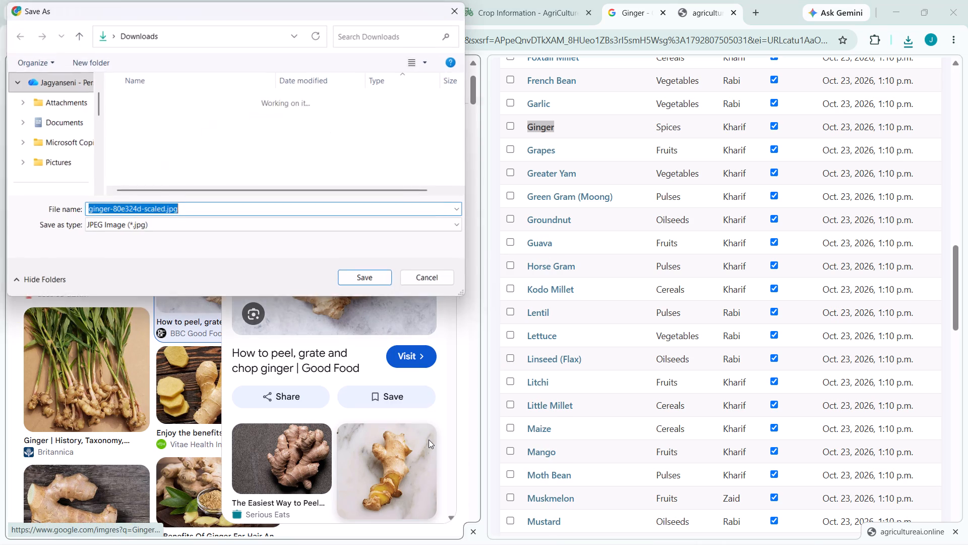
{"action": "key", "text": "ctrl+v"}
{"action": "key", "text": "Return"}
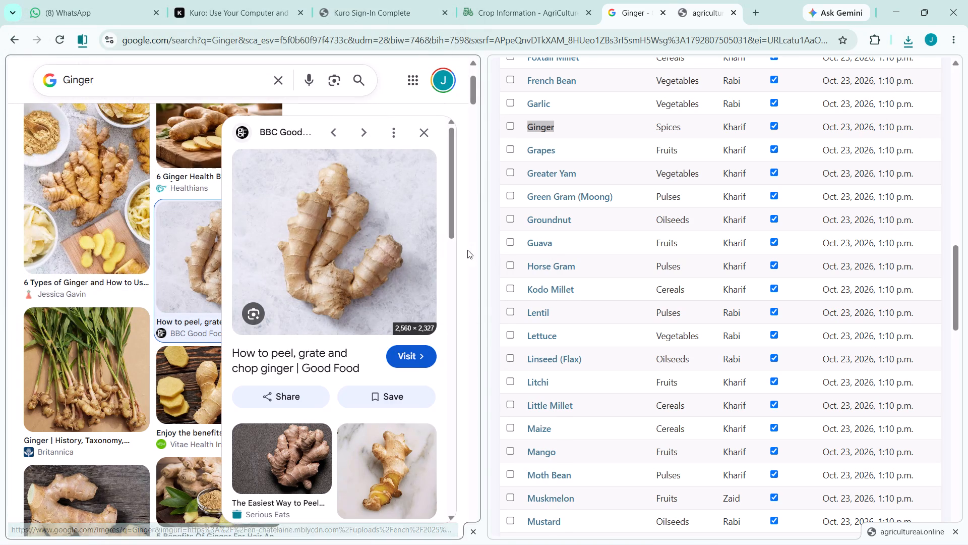
Search Google Images for Grapes, using the crop name copied from the crop list.
{"action": "left_click_drag", "start_coordinate": [563, 149], "coordinate": [527, 156]}
{"action": "key", "text": "ctrl+c"}
{"action": "left_click", "coordinate": [202, 67]}
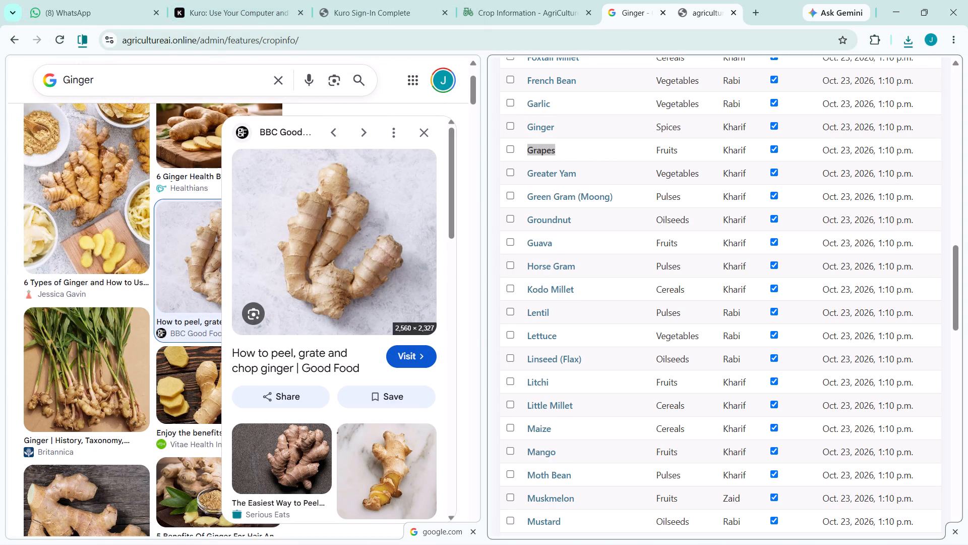
{"action": "key", "text": "ctrl+a"}
{"action": "key", "text": "ctrl+v"}
{"action": "key", "text": "Return"}
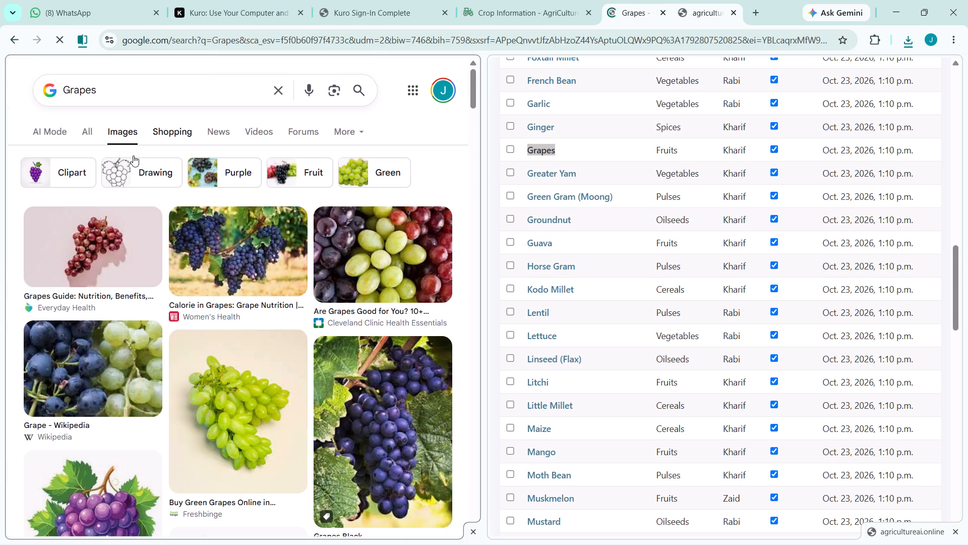
Save Freshbinge's green grapes picture to Downloads as Grapes.
{"action": "left_click", "coordinate": [289, 396]}
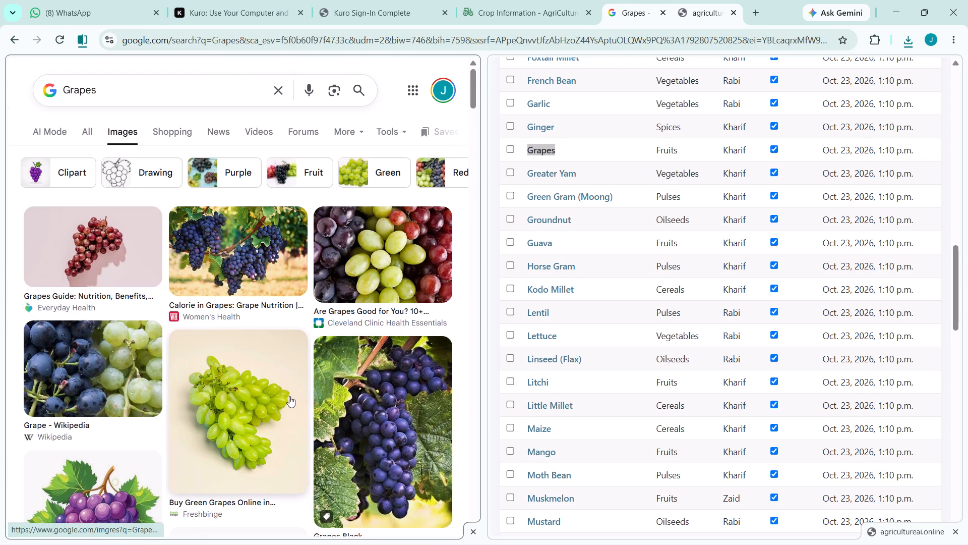
{"action": "right_click", "coordinate": [366, 255]}
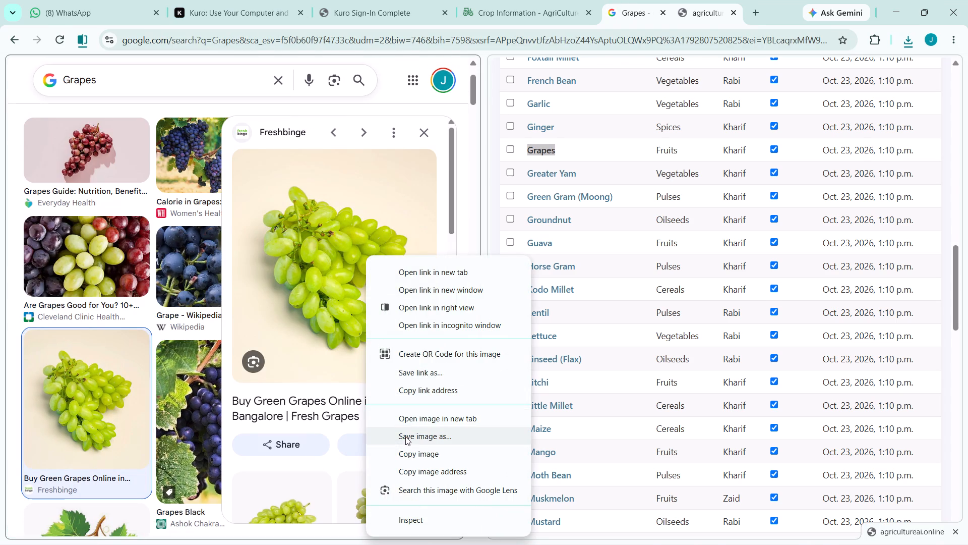
{"action": "left_click", "coordinate": [405, 437]}
{"action": "key", "text": "ctrl+v"}
{"action": "key", "text": "Return"}
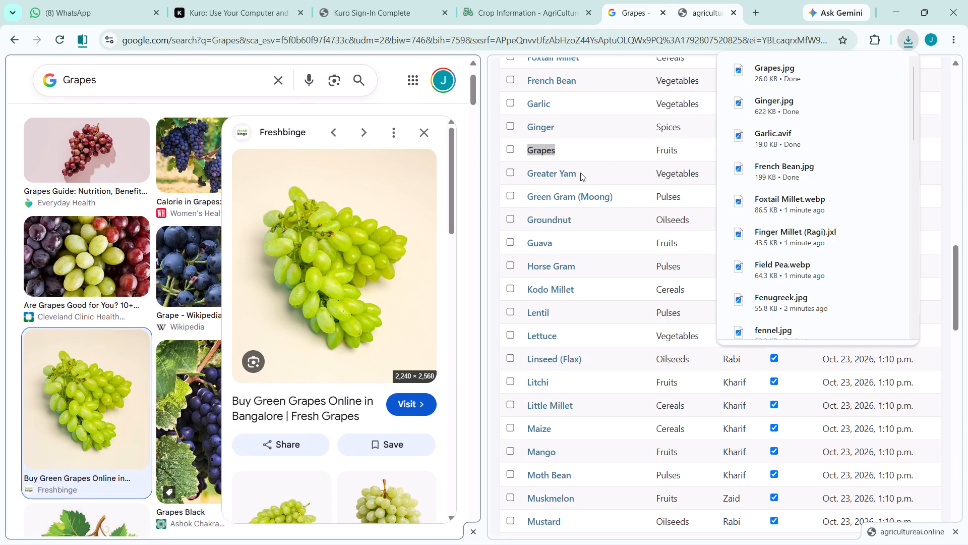
Search Google Images for Greater Yam, using the crop name copied from the crop list.
{"action": "left_click_drag", "start_coordinate": [580, 173], "coordinate": [526, 179]}
{"action": "key", "text": "ctrl+c"}
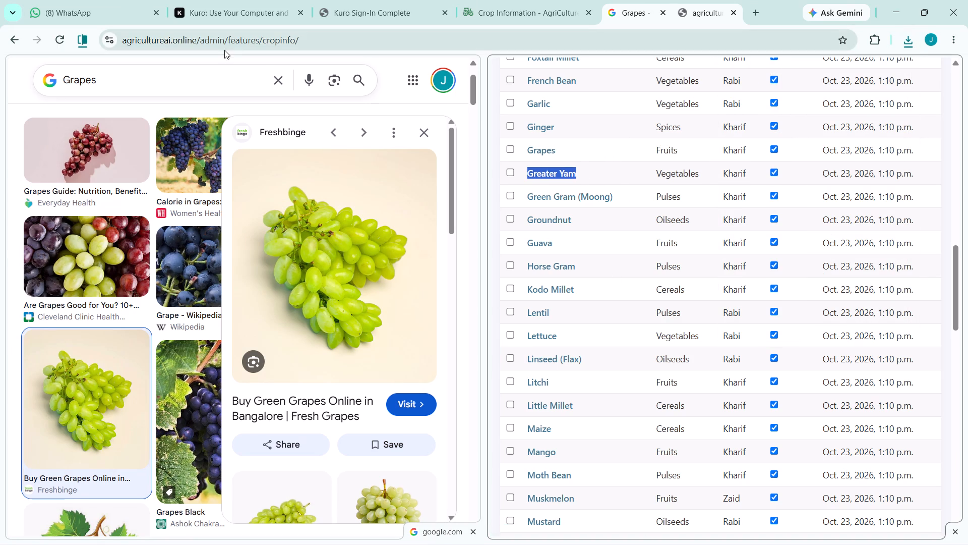
{"action": "left_click", "coordinate": [173, 84]}
{"action": "key", "text": "ctrl+a"}
{"action": "key", "text": "ctrl+v"}
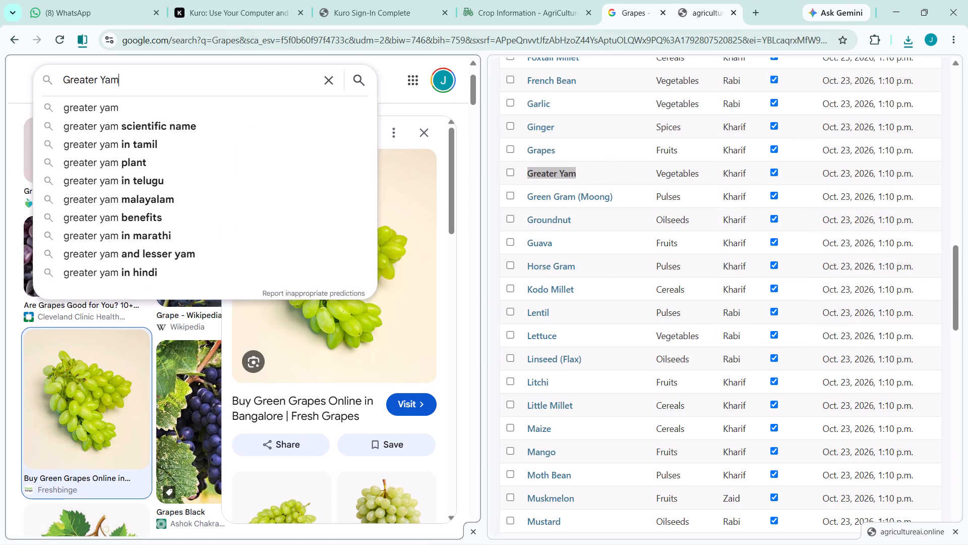
{"action": "key", "text": "Return"}
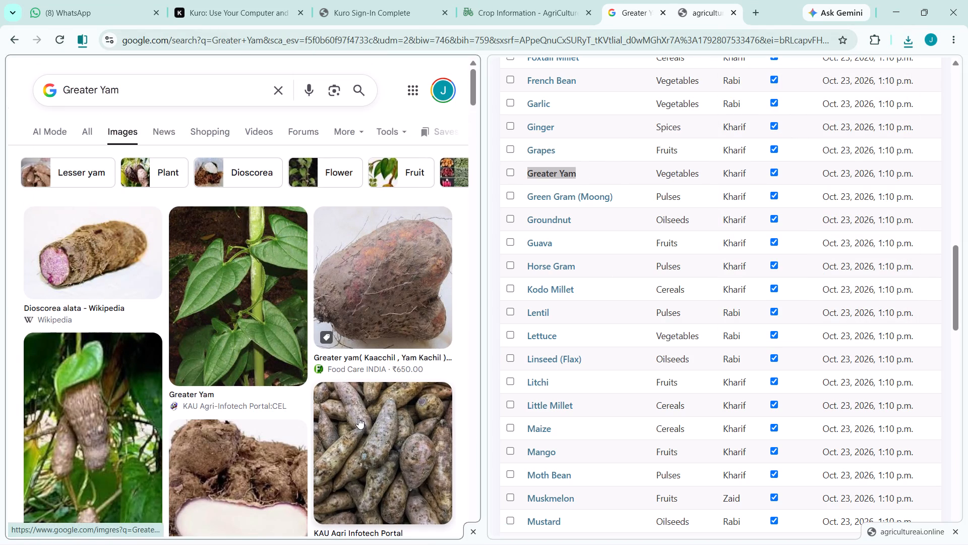
Save KAU Agri Infotech Portal's picture of piled yam tubers to Downloads as Greater Yam.
{"action": "left_click", "coordinate": [358, 418]}
{"action": "right_click", "coordinate": [368, 261]}
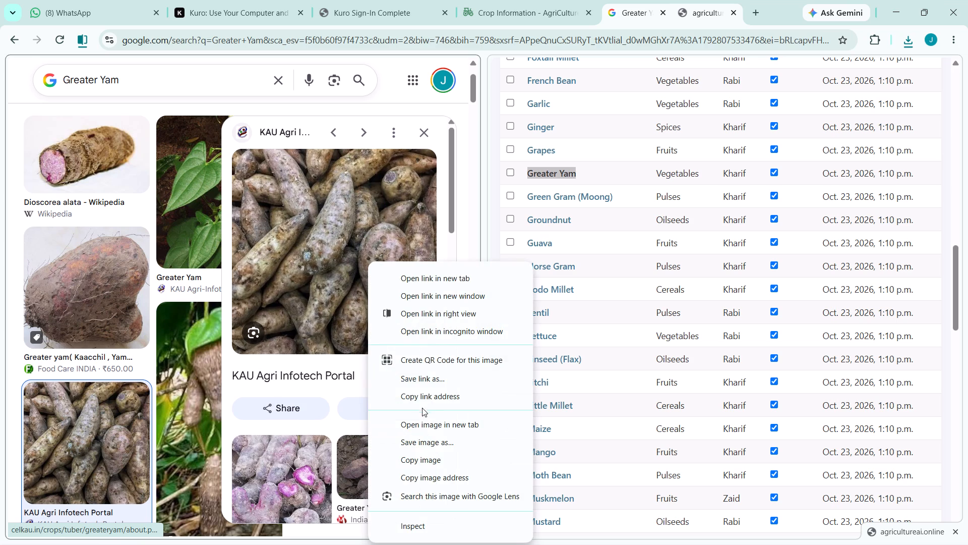
{"action": "left_click", "coordinate": [417, 444]}
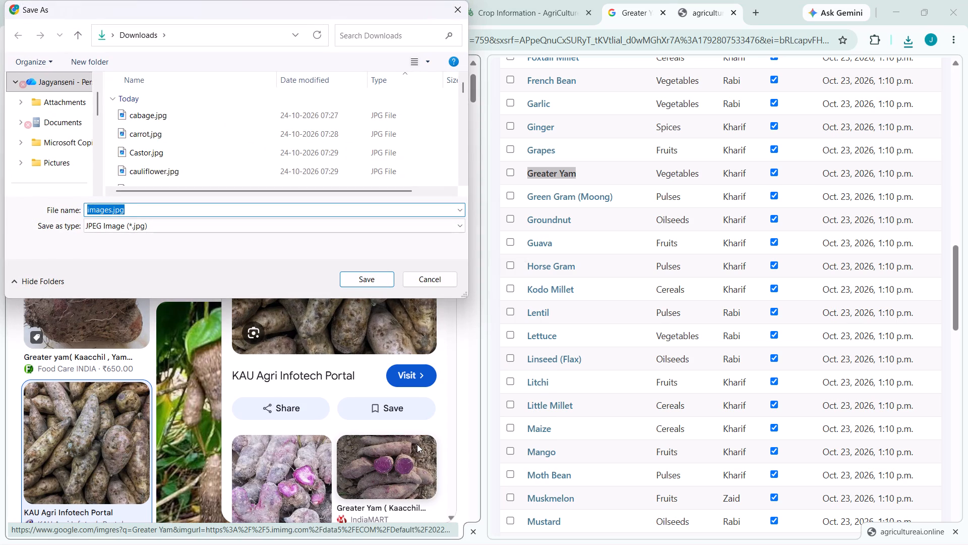
{"action": "key", "text": "ctrl+v"}
{"action": "key", "text": "Return"}
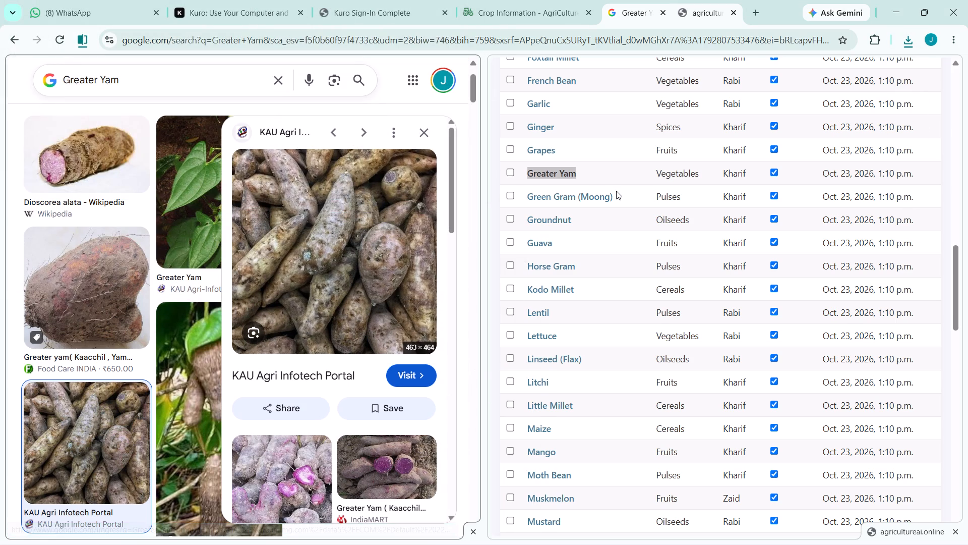
Search Google Images for Green Gram (Moong), using the crop name copied from the crop list.
{"action": "left_click_drag", "start_coordinate": [616, 198], "coordinate": [528, 204]}
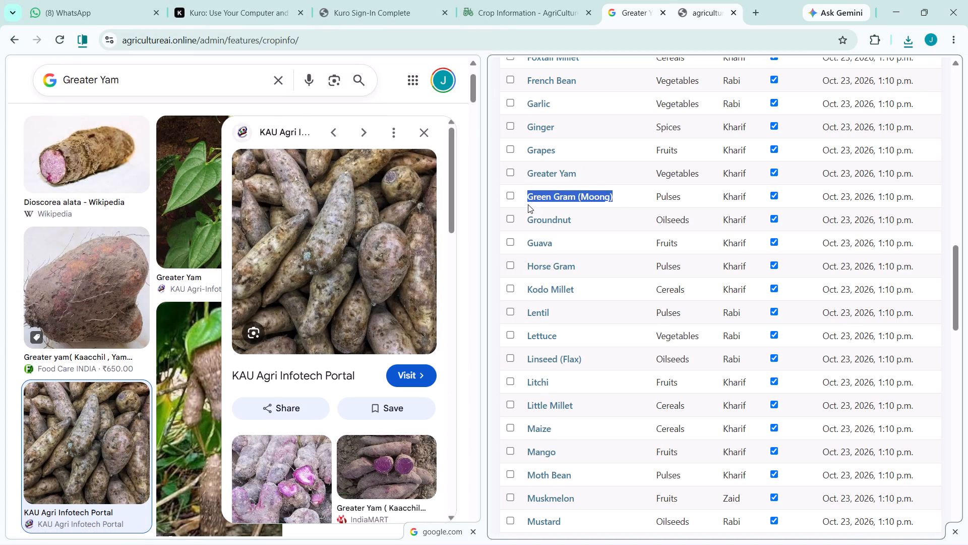
{"action": "key", "text": "ctrl+c"}
{"action": "left_click", "coordinate": [188, 86]}
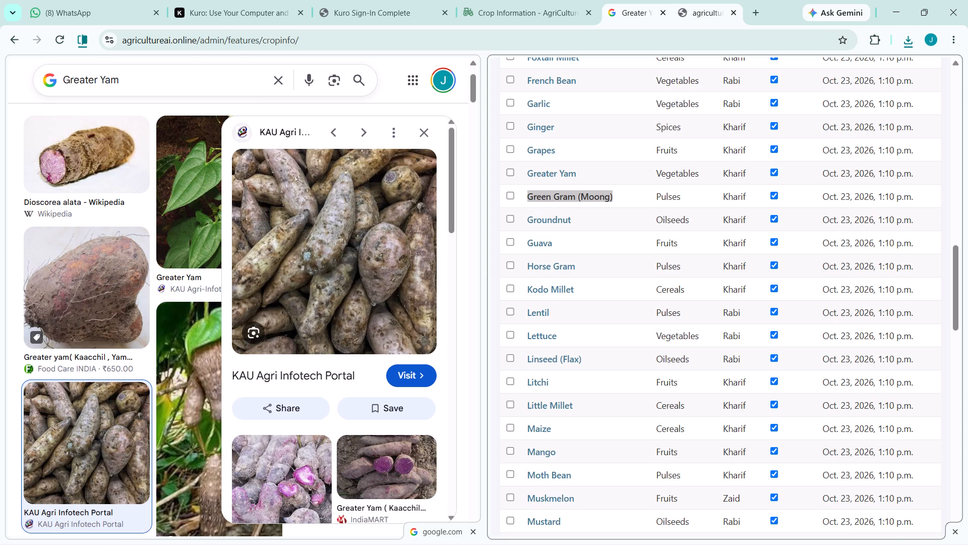
{"action": "key", "text": "ctrl+a"}
{"action": "key", "text": "ctrl+v"}
{"action": "key", "text": "Return"}
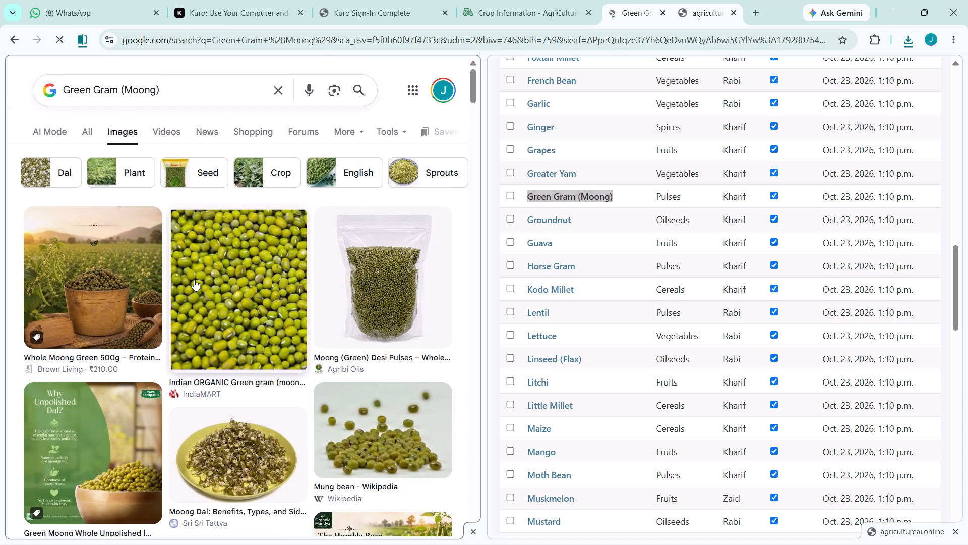
Save IndiaMART's picture of green moong beans to Downloads as Green Gram (Moong).
{"action": "left_click", "coordinate": [212, 294]}
{"action": "right_click", "coordinate": [356, 246]}
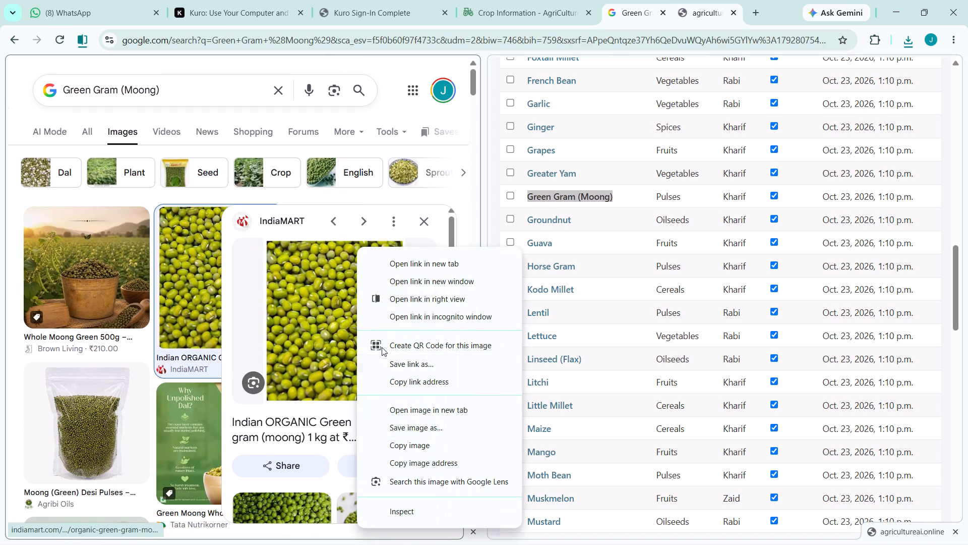
{"action": "left_click", "coordinate": [414, 421]}
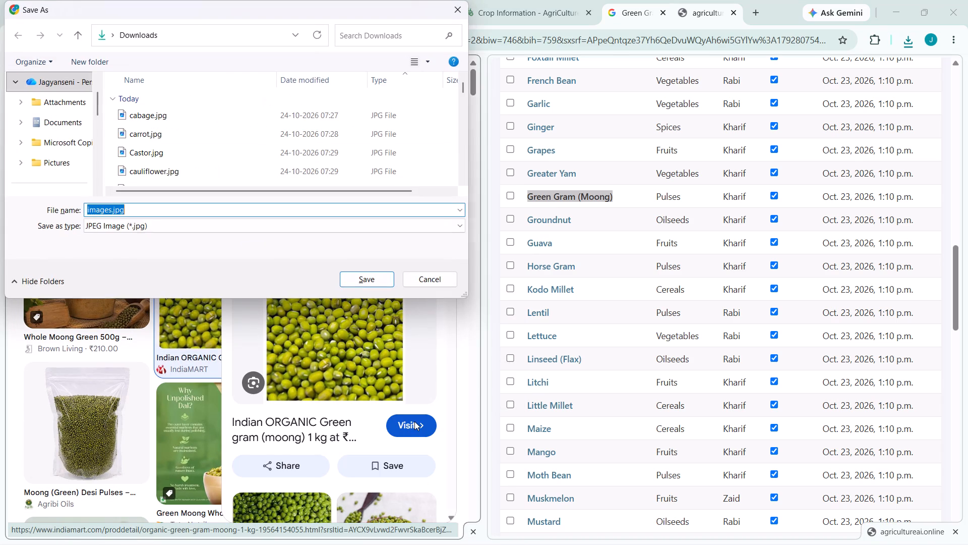
{"action": "key", "text": "ctrl+v"}
{"action": "key", "text": "Return"}
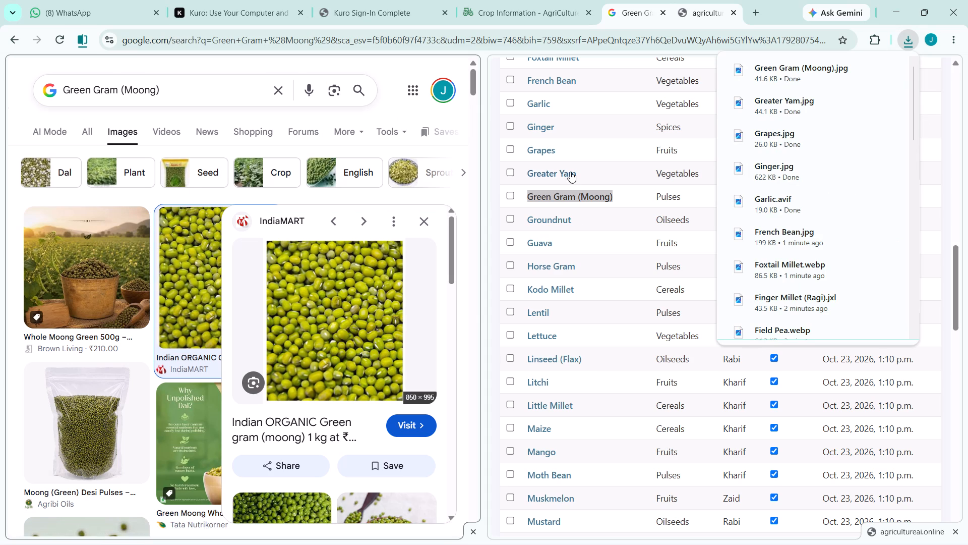
Search Google Images for Groundnut, using the crop name copied from the crop list.
{"action": "left_click_drag", "start_coordinate": [574, 220], "coordinate": [529, 224]}
{"action": "key", "text": "ctrl+c"}
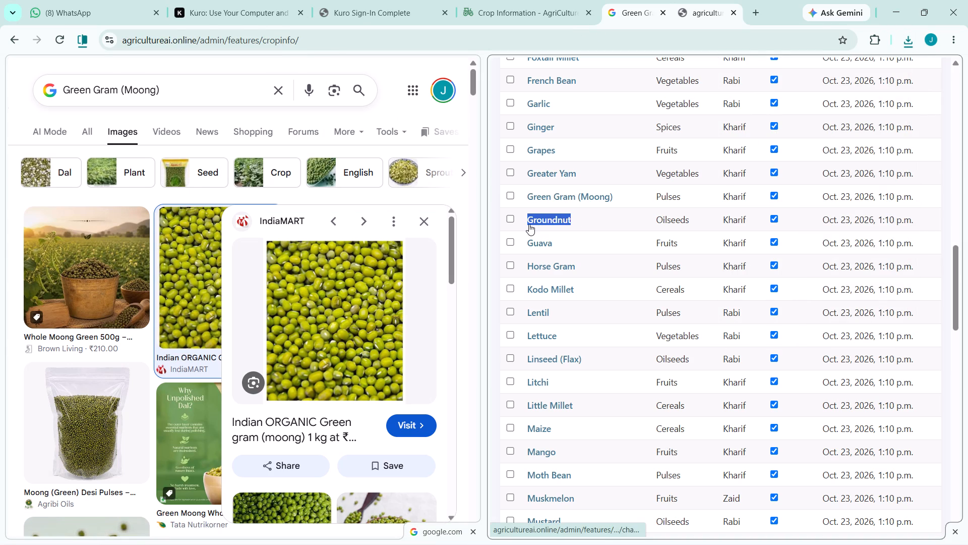
{"action": "left_click", "coordinate": [181, 90]}
{"action": "key", "text": "ctrl+a"}
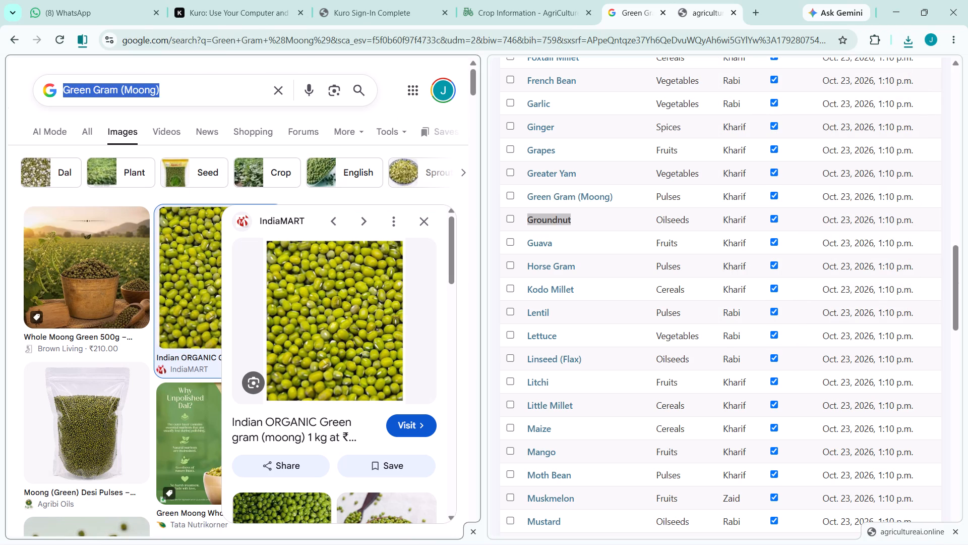
{"action": "key", "text": "ctrl+v"}
{"action": "key", "text": "Return"}
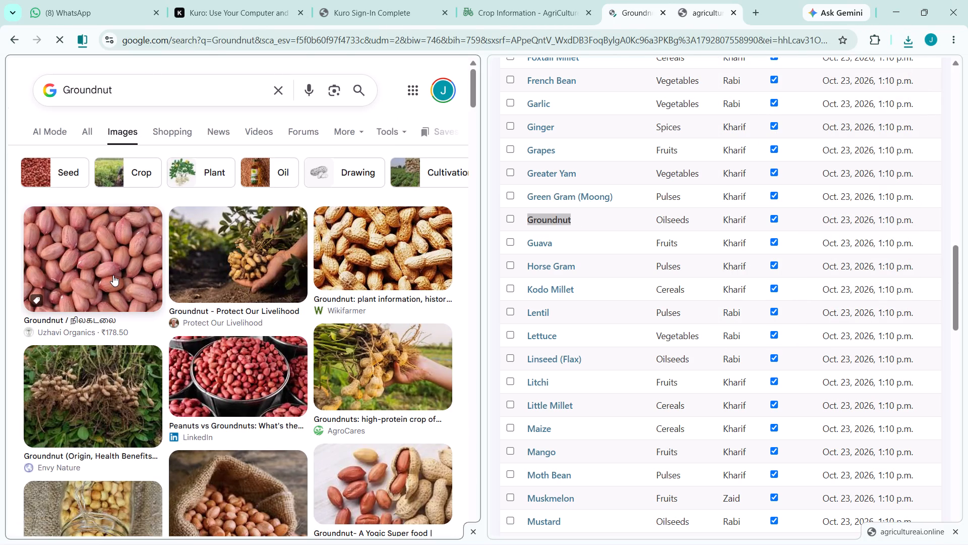
Save Uzhavi Organics' picture of shelled pink groundnuts to Downloads as Groundnut.
{"action": "left_click", "coordinate": [113, 275]}
{"action": "right_click", "coordinate": [323, 270]}
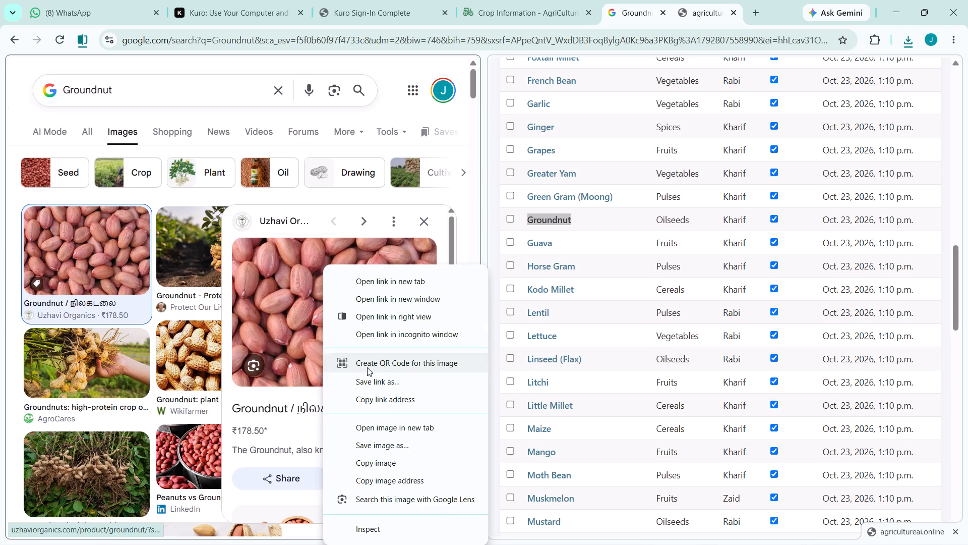
{"action": "left_click", "coordinate": [362, 445]}
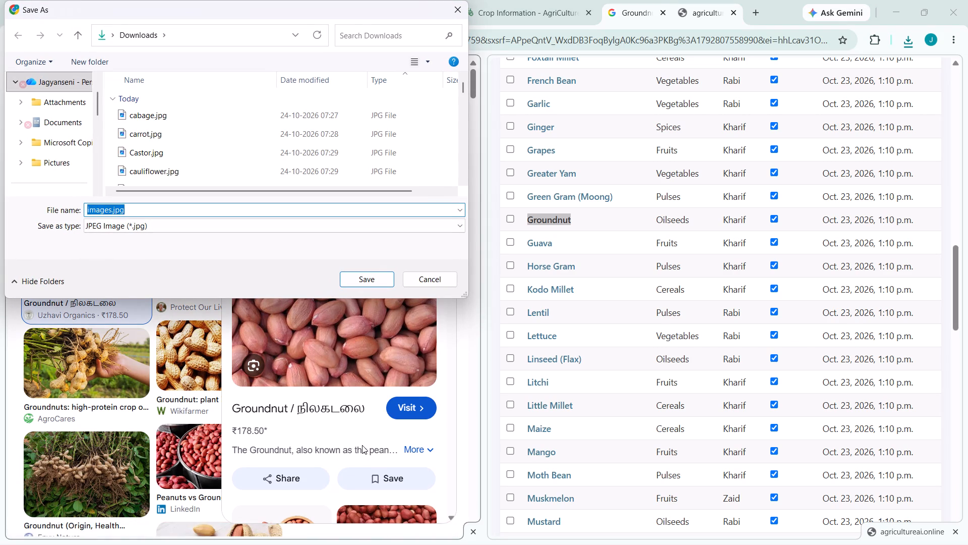
{"action": "key", "text": "ctrl+v"}
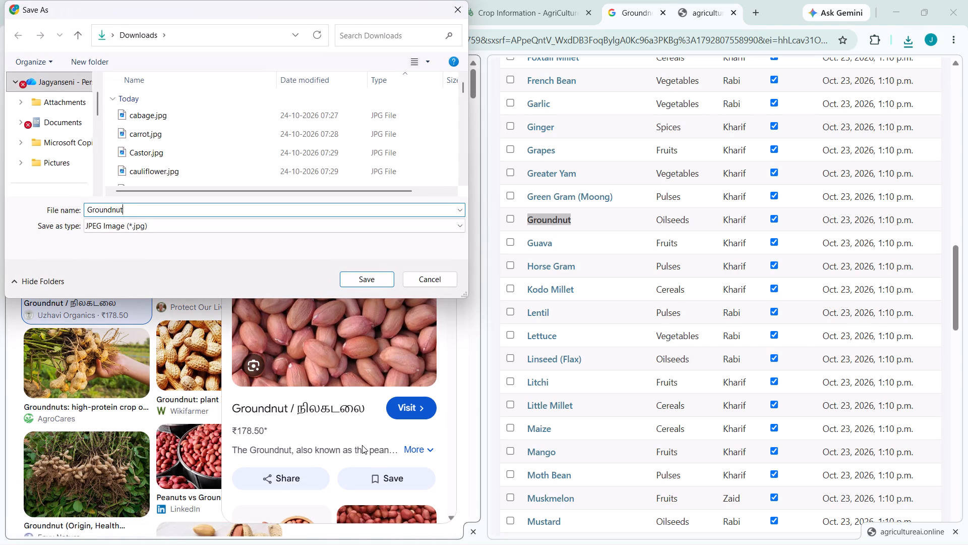
{"action": "key", "text": "Return"}
Search Google Images for Guava, using the crop name copied from the crop list.
{"action": "left_click_drag", "start_coordinate": [560, 244], "coordinate": [525, 245]}
{"action": "key", "text": "ctrl+c"}
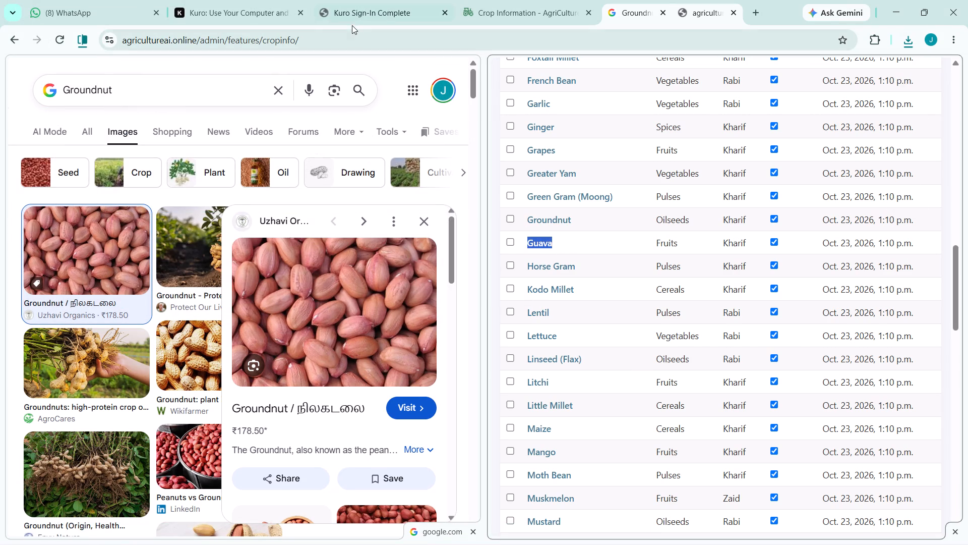
{"action": "left_click", "coordinate": [211, 88]}
{"action": "key", "text": "ctrl+a"}
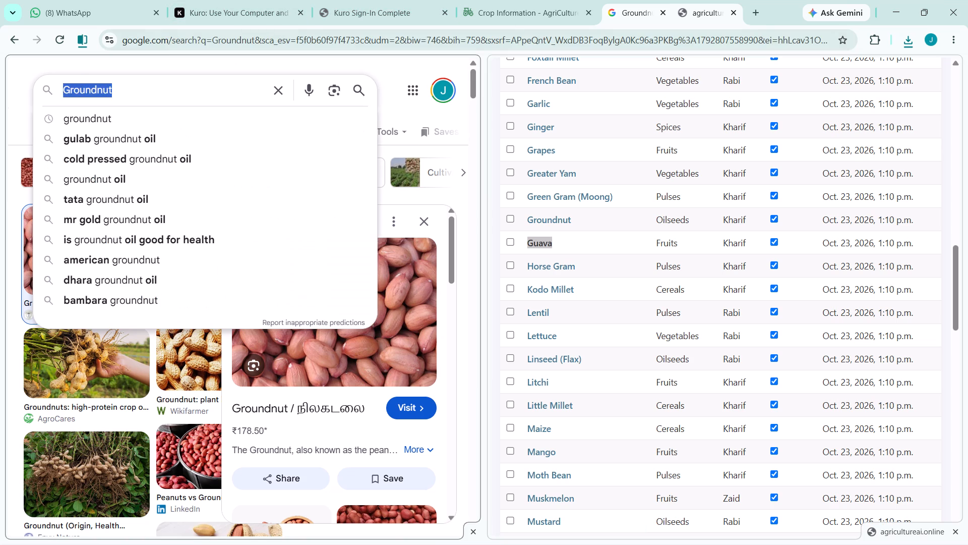
{"action": "key", "text": "ctrl+v"}
{"action": "key", "text": "Return"}
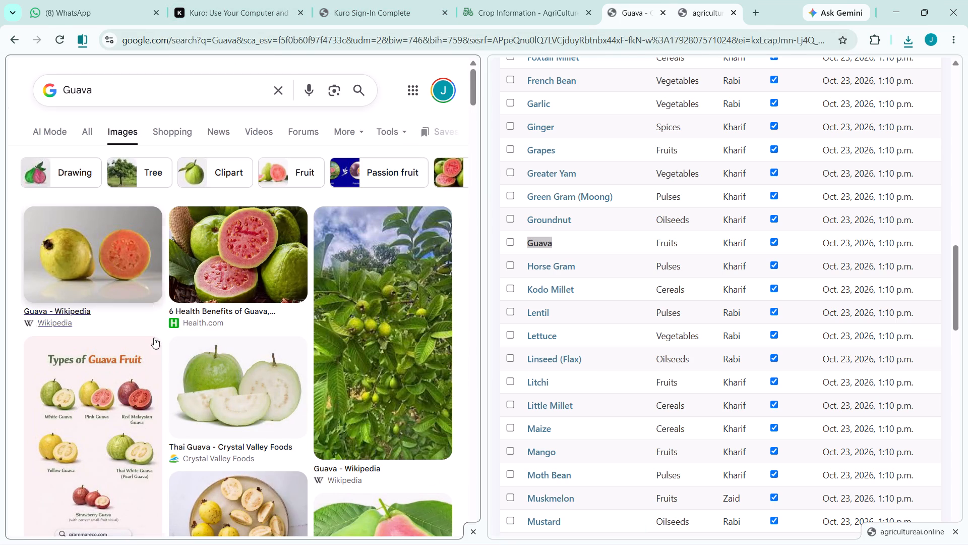
Save Urbane Eight's picture of a green guava with pink flesh to Downloads as Guava.
{"action": "scroll", "coordinate": [158, 428], "scroll_direction": "down", "scroll_amount": 4}
{"action": "left_click", "coordinate": [330, 336]}
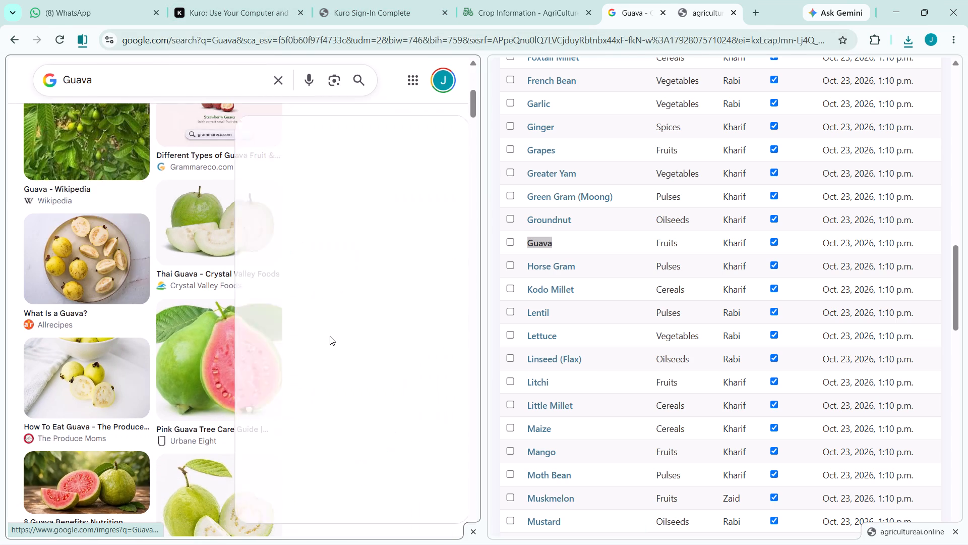
{"action": "right_click", "coordinate": [345, 277]}
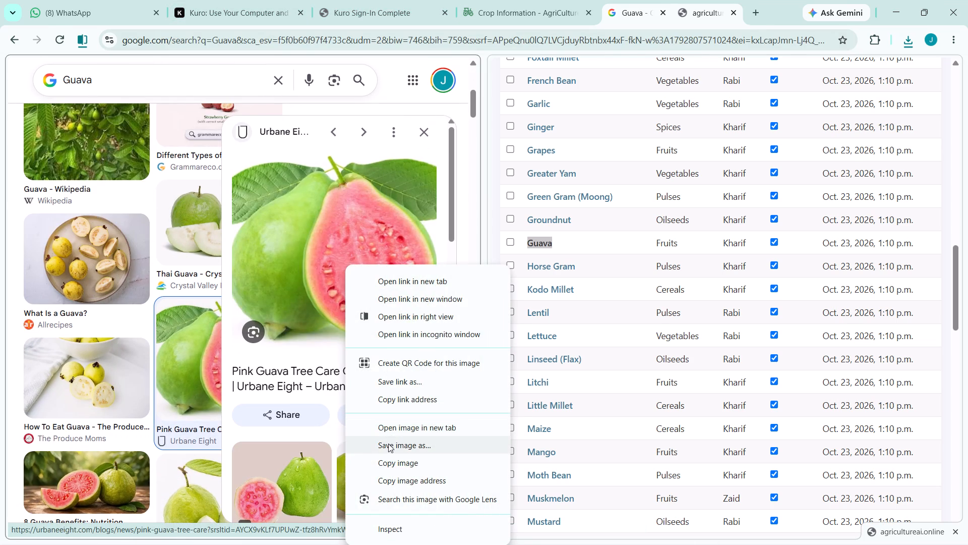
{"action": "left_click", "coordinate": [388, 444]}
{"action": "key", "text": "ctrl+v"}
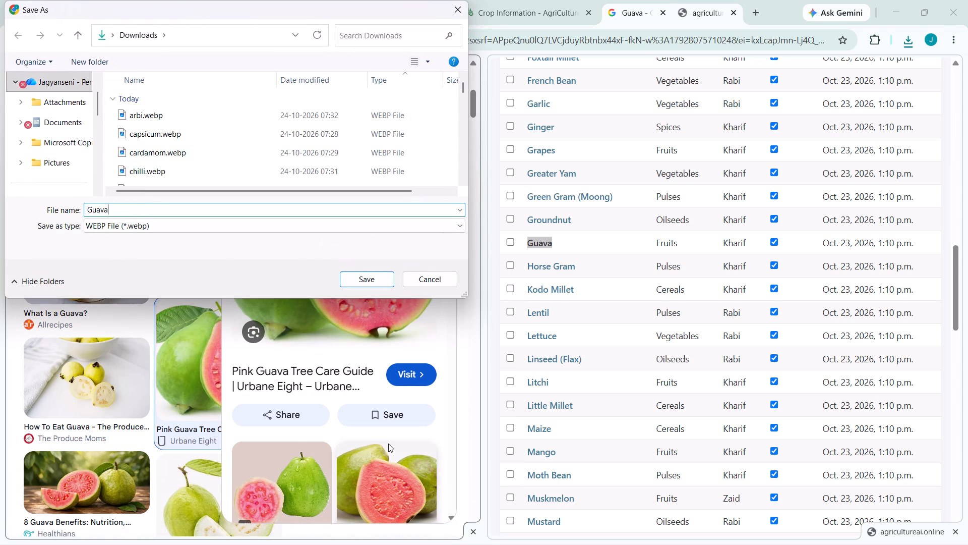
{"action": "key", "text": "Return"}
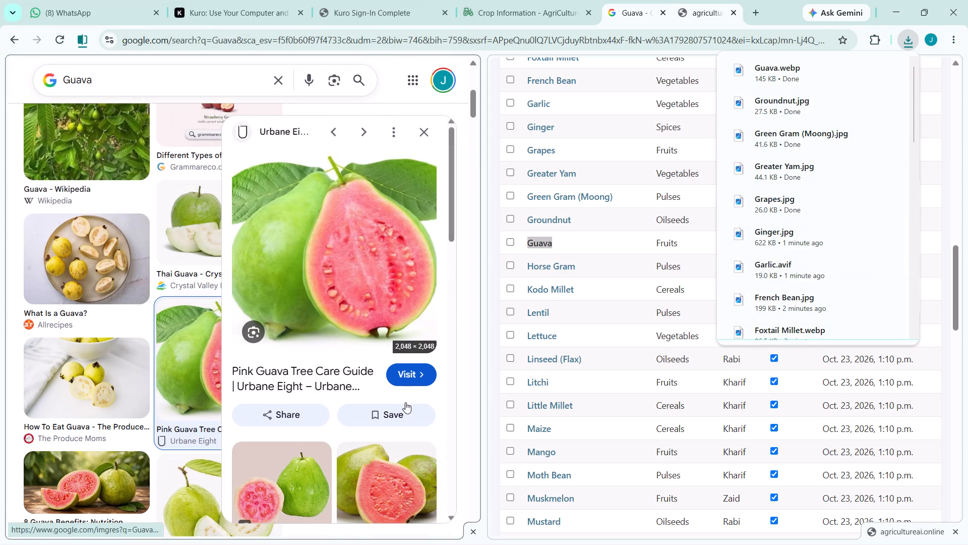
Examine the public Crop Information cards and the admin crop list's update dates to find where the image uploads should resume.
{"action": "scroll", "coordinate": [637, 367], "scroll_direction": "down", "scroll_amount": 1}
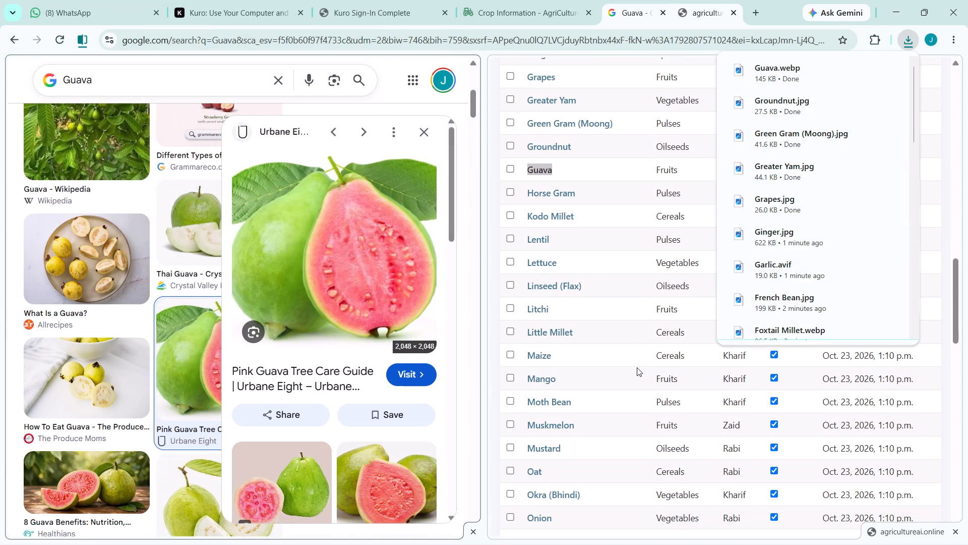
{"action": "left_click", "coordinate": [521, 7]}
{"action": "scroll", "coordinate": [450, 317], "scroll_direction": "down", "scroll_amount": 2}
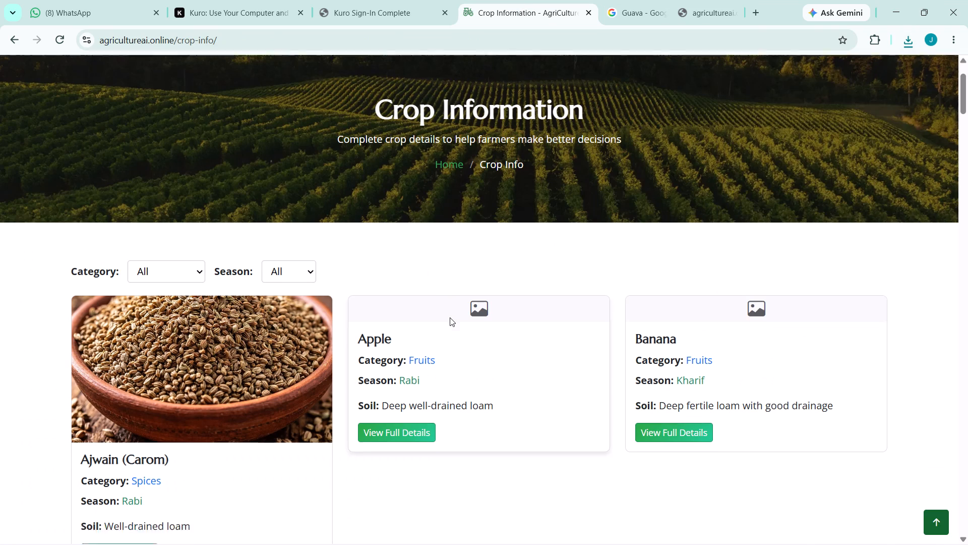
{"action": "scroll", "coordinate": [450, 317], "scroll_direction": "down", "scroll_amount": 4}
{"action": "scroll", "coordinate": [450, 317], "scroll_direction": "up", "scroll_amount": 1}
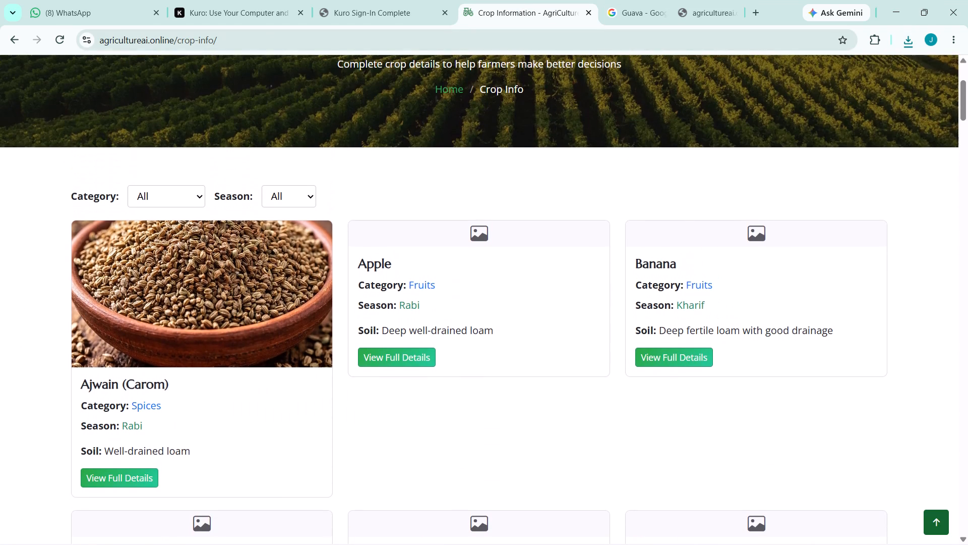
{"action": "left_click", "coordinate": [689, 14]}
{"action": "scroll", "coordinate": [622, 199], "scroll_direction": "up", "scroll_amount": 6}
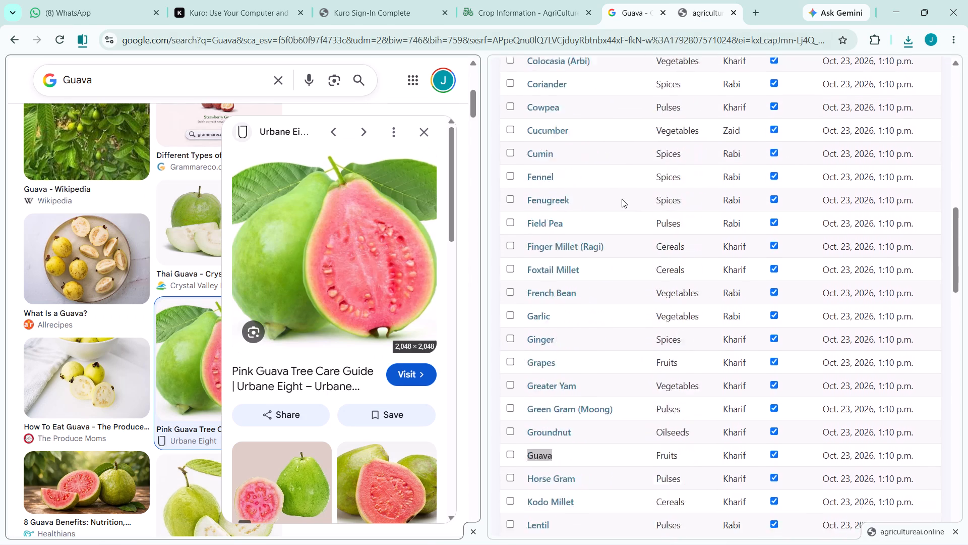
{"action": "scroll", "coordinate": [622, 199], "scroll_direction": "up", "scroll_amount": 3}
{"action": "scroll", "coordinate": [622, 199], "scroll_direction": "down", "scroll_amount": 3}
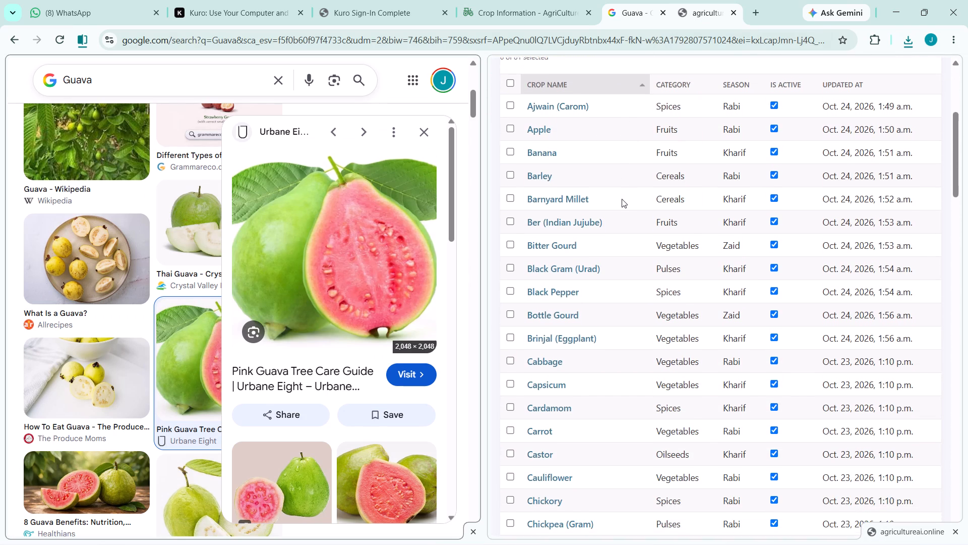
{"action": "scroll", "coordinate": [622, 199], "scroll_direction": "down", "scroll_amount": 3}
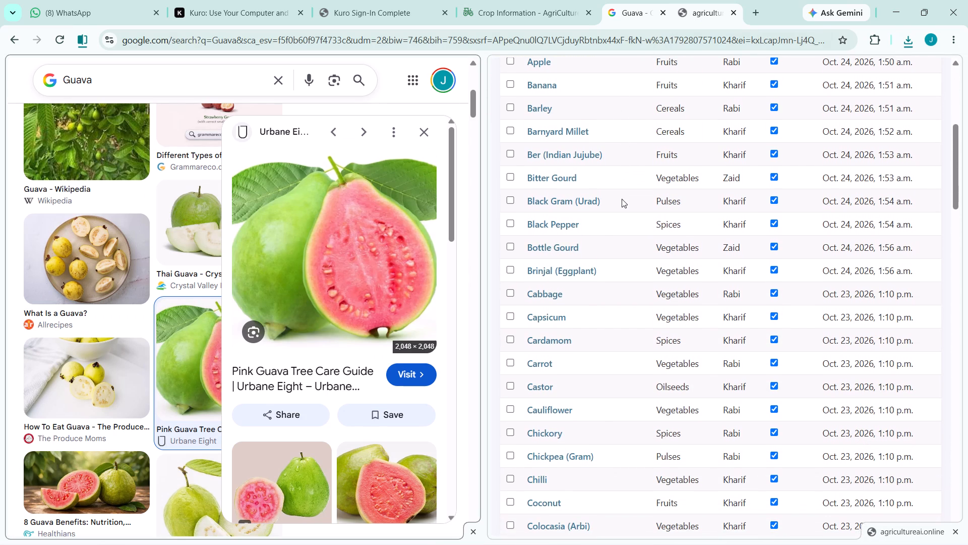